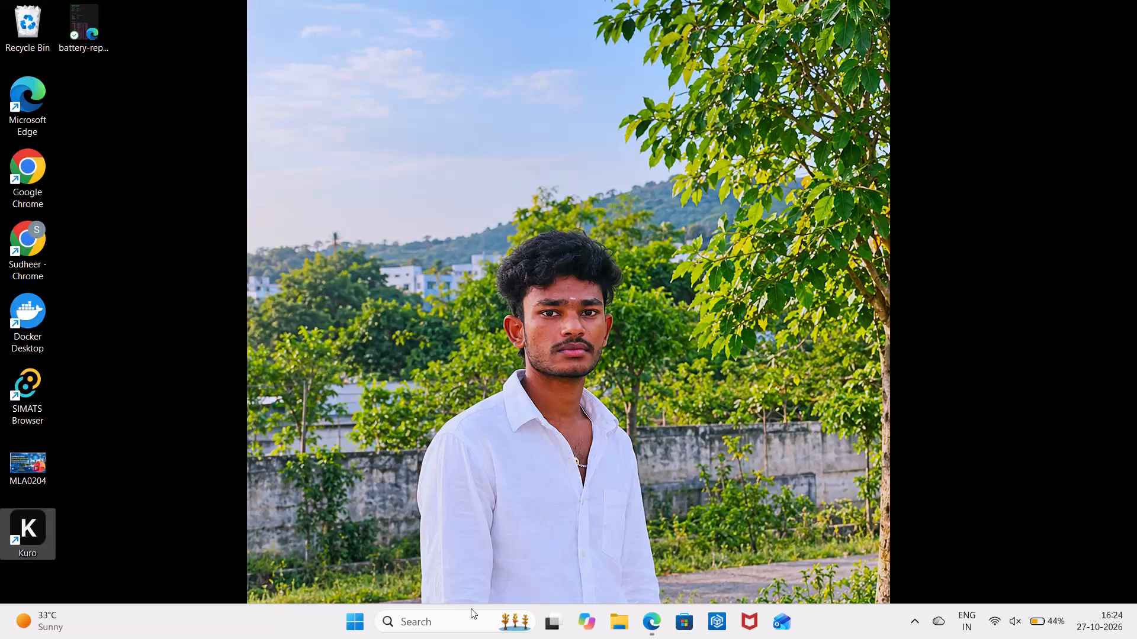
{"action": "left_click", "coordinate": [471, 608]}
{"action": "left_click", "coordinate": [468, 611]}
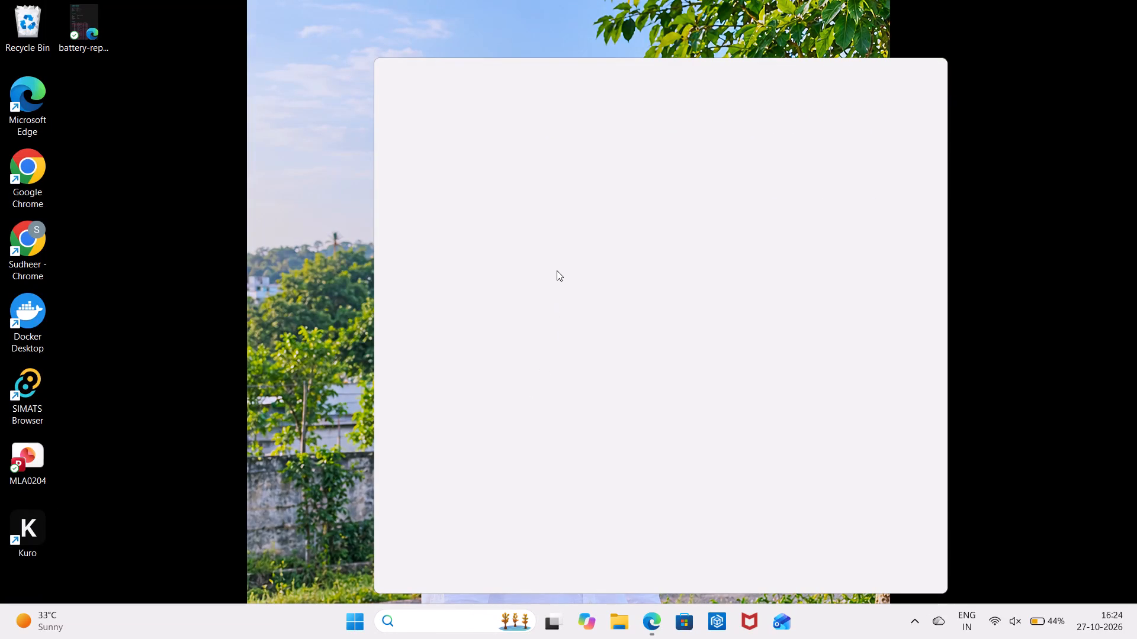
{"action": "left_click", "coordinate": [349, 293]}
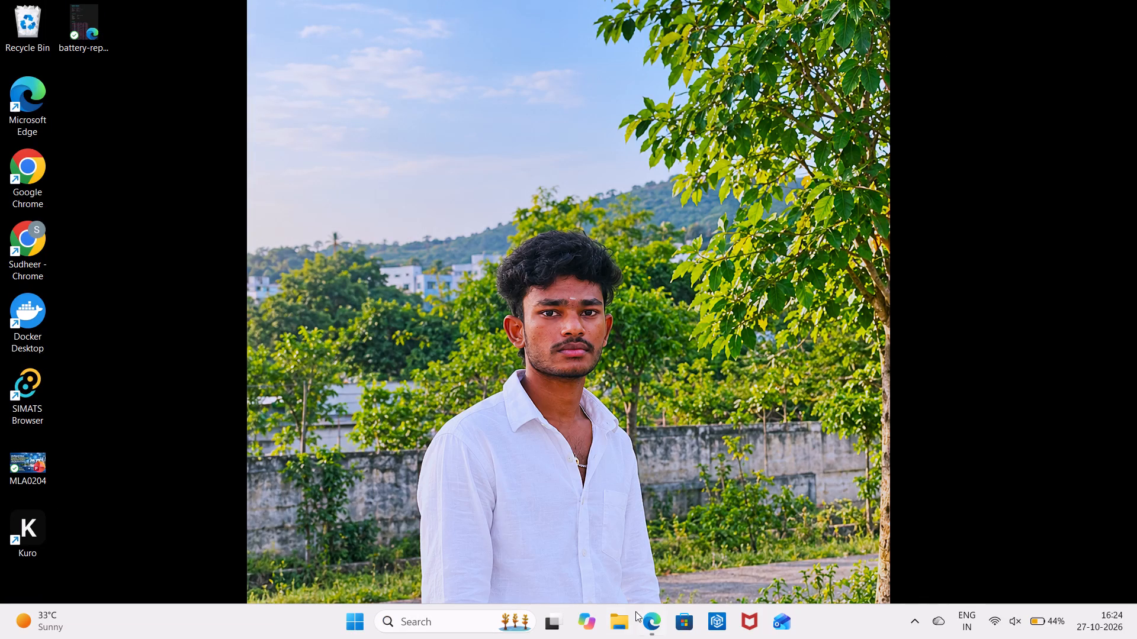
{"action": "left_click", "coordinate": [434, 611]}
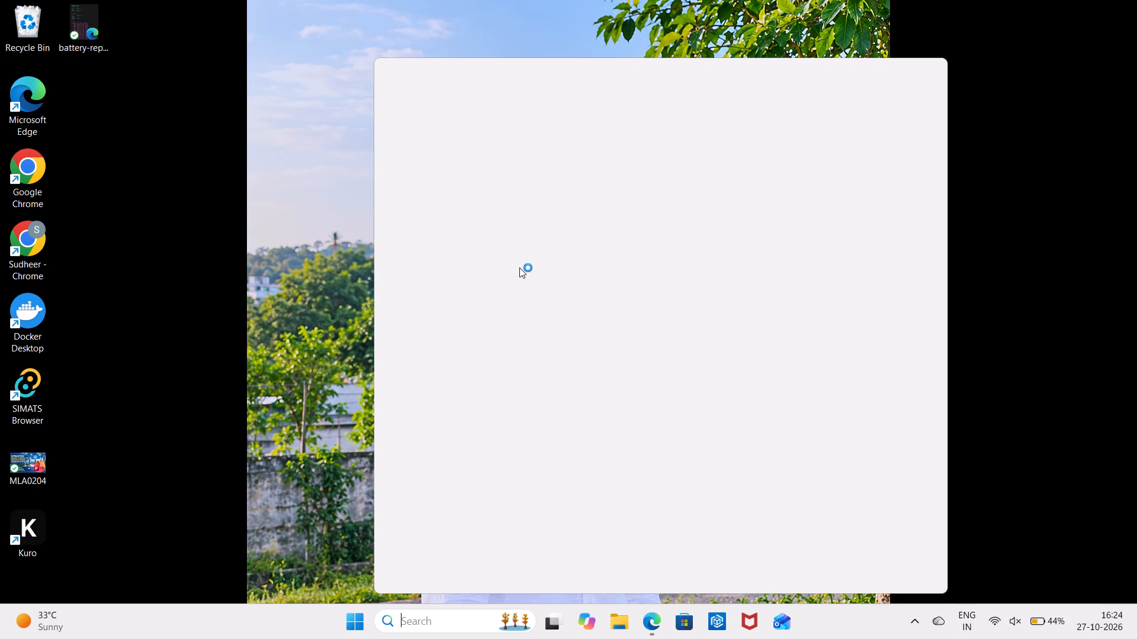
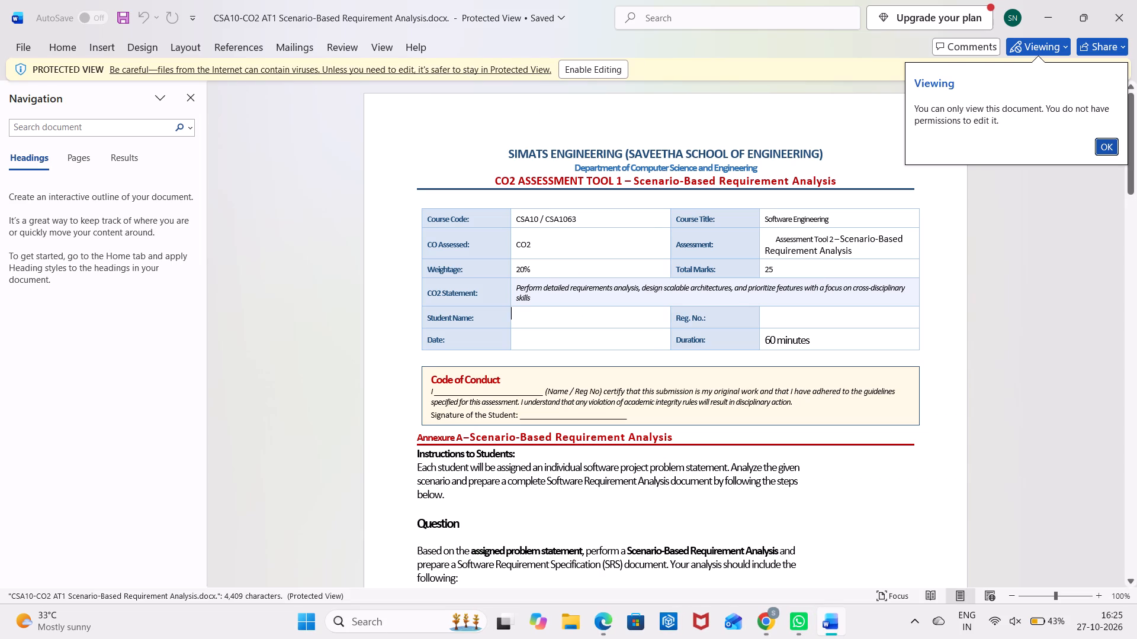
{"action": "left_click", "coordinate": [596, 73]}
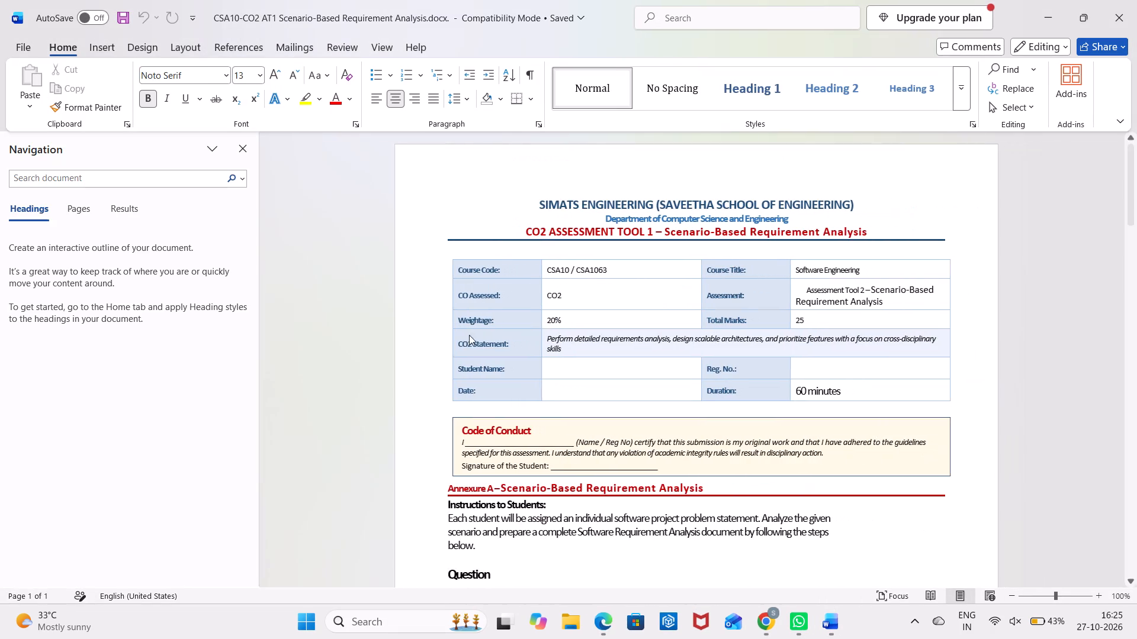
Fill in the Student Name cell of the course details table, starting with the initial N.
{"action": "left_click", "coordinate": [561, 362]}
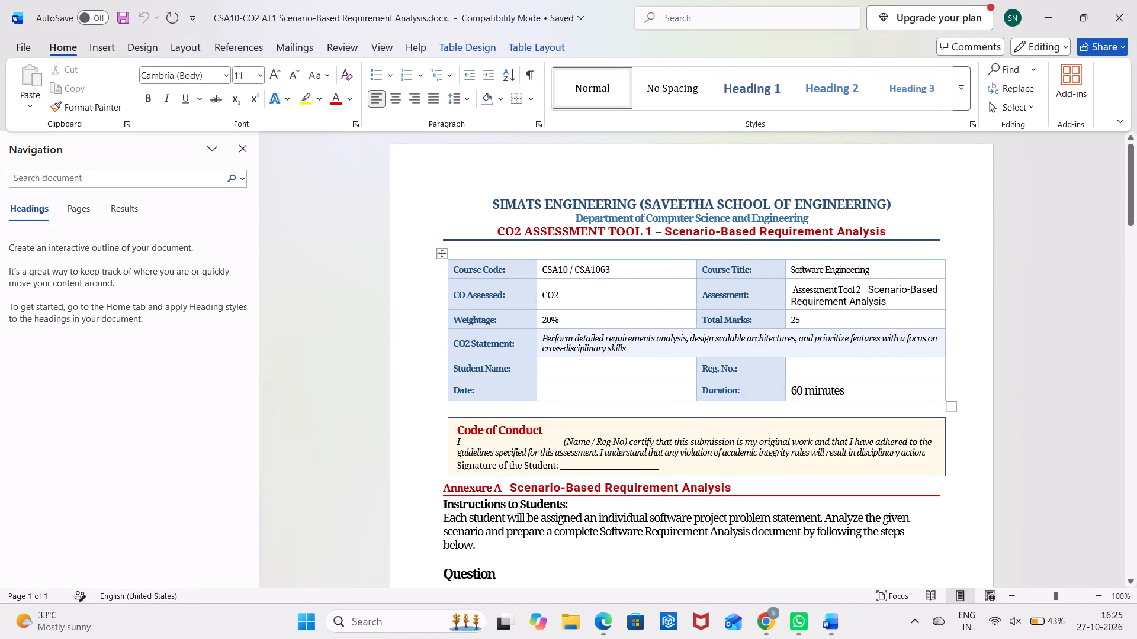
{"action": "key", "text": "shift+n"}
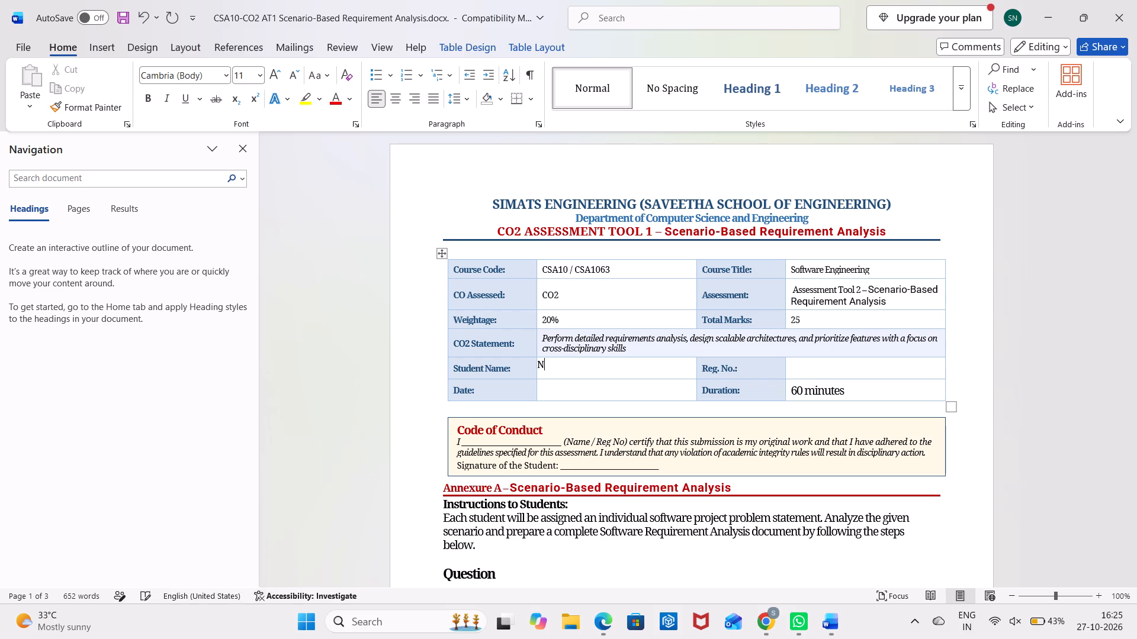
{"action": "key", "text": "Return"}
Complete the student's name in the Student Name cell of the Word assessment document's course details table.
{"action": "key", "text": "shift+z"}
{"action": "key", "text": "shift+z"}
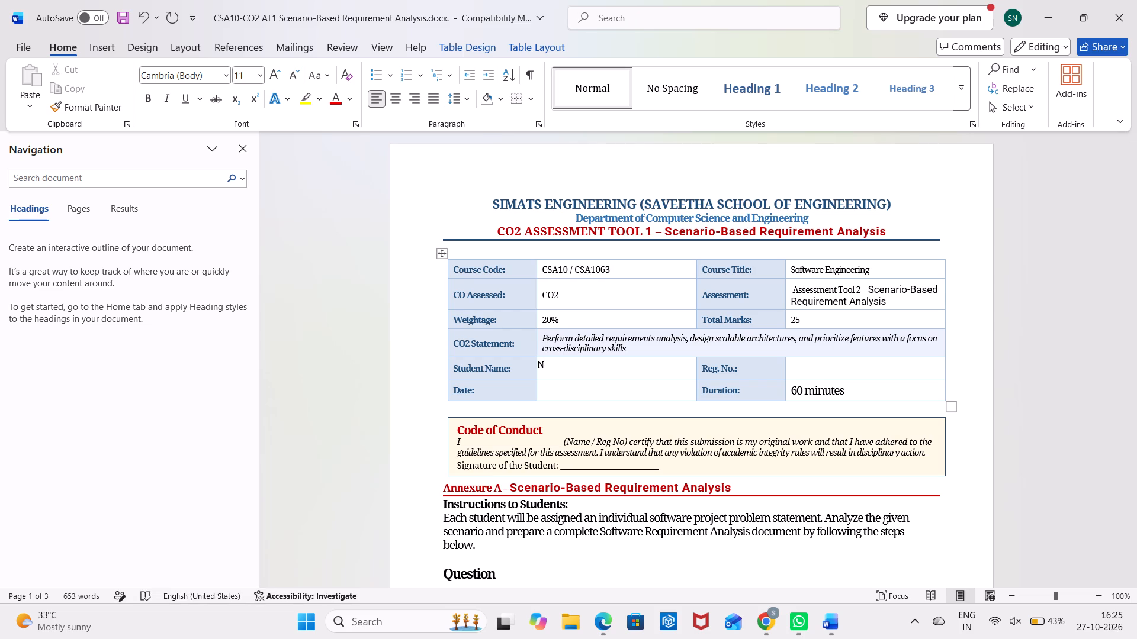
{"action": "left_click", "coordinate": [553, 361]}
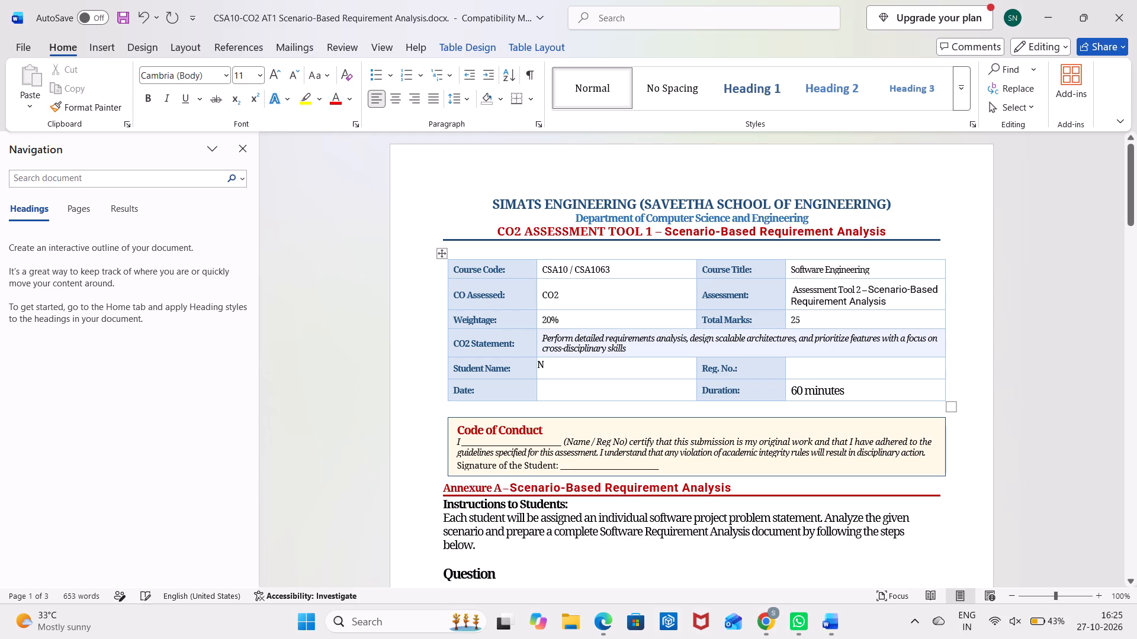
{"action": "key", "text": "space"}
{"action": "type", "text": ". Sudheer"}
Look through the assessment document from the instructions and question to the rubrics and the final marks table.
{"action": "scroll", "coordinate": [727, 379], "scroll_direction": "down", "scroll_amount": 4}
{"action": "scroll", "coordinate": [727, 379], "scroll_direction": "up", "scroll_amount": 8}
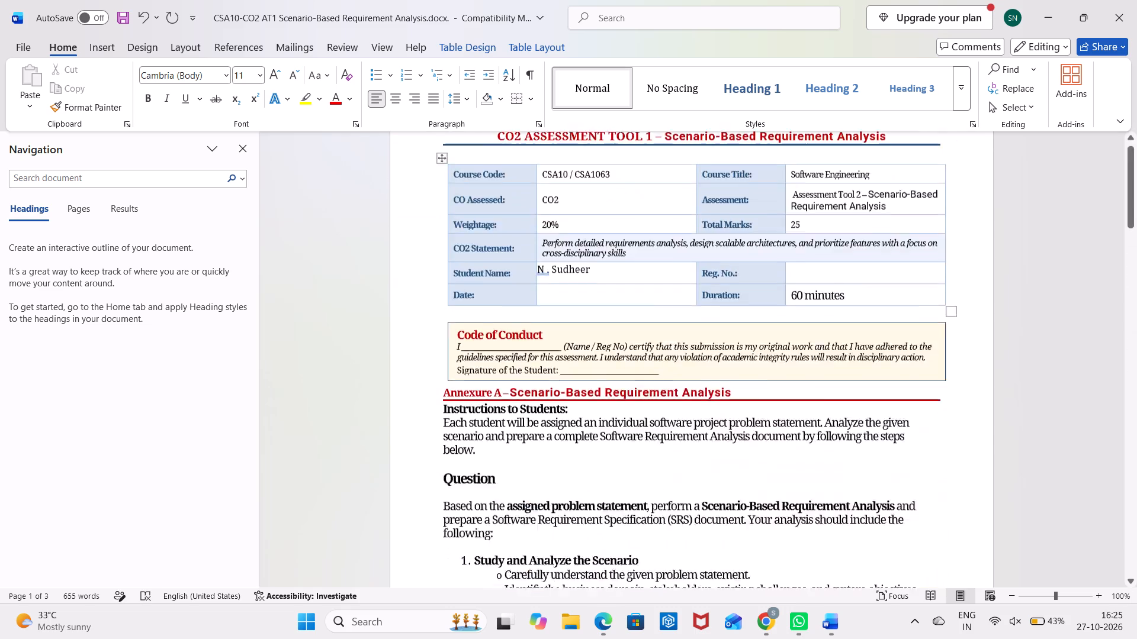
{"action": "scroll", "coordinate": [727, 379], "scroll_direction": "up", "scroll_amount": 2}
{"action": "scroll", "coordinate": [727, 379], "scroll_direction": "down", "scroll_amount": 4}
{"action": "scroll", "coordinate": [727, 379], "scroll_direction": "up", "scroll_amount": 1}
{"action": "scroll", "coordinate": [727, 379], "scroll_direction": "down", "scroll_amount": 1, "text": "ctrl"}
{"action": "scroll", "coordinate": [727, 379], "scroll_direction": "up", "scroll_amount": 1, "text": "ctrl"}
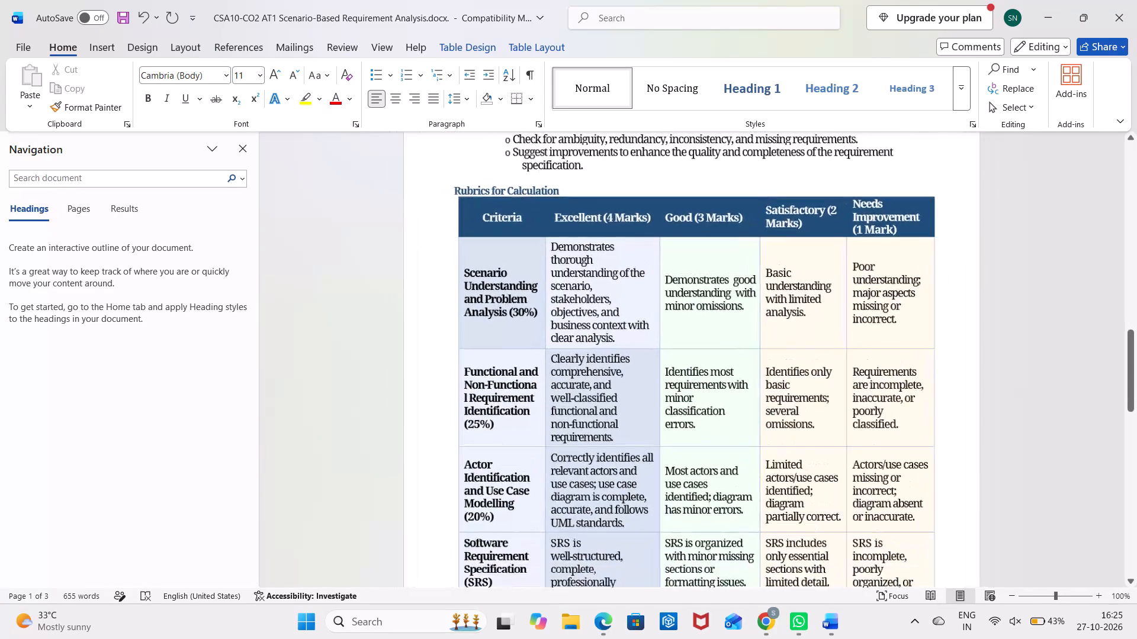
{"action": "scroll", "coordinate": [727, 379], "scroll_direction": "up", "scroll_amount": 2, "text": "ctrl"}
{"action": "scroll", "coordinate": [718, 362], "scroll_direction": "down", "scroll_amount": 9}
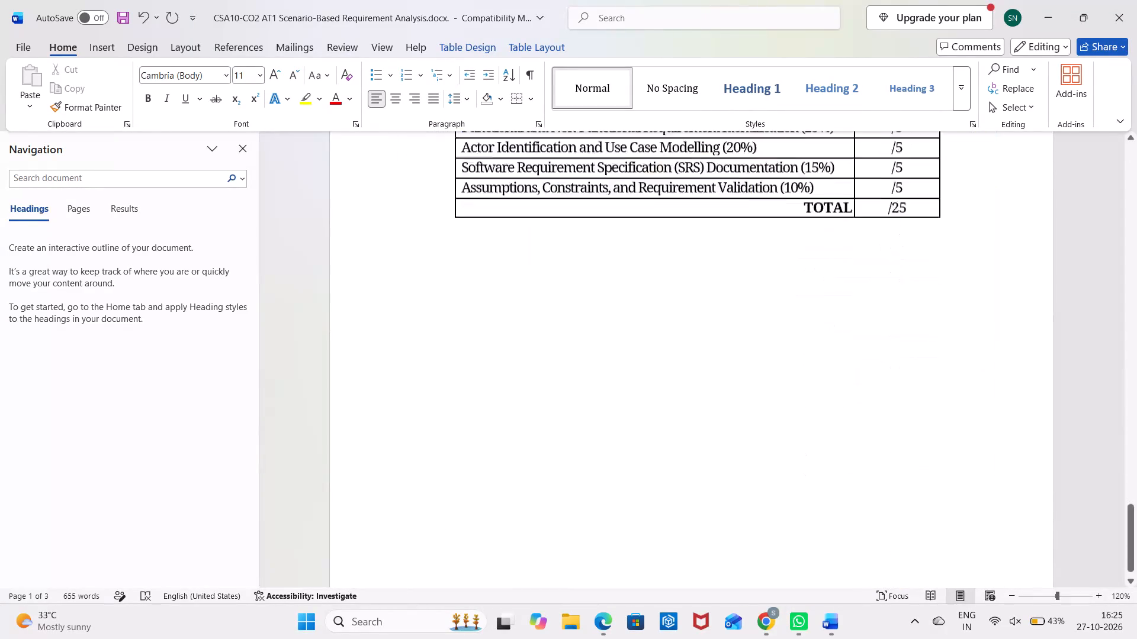
{"action": "scroll", "coordinate": [718, 362], "scroll_direction": "up", "scroll_amount": 2}
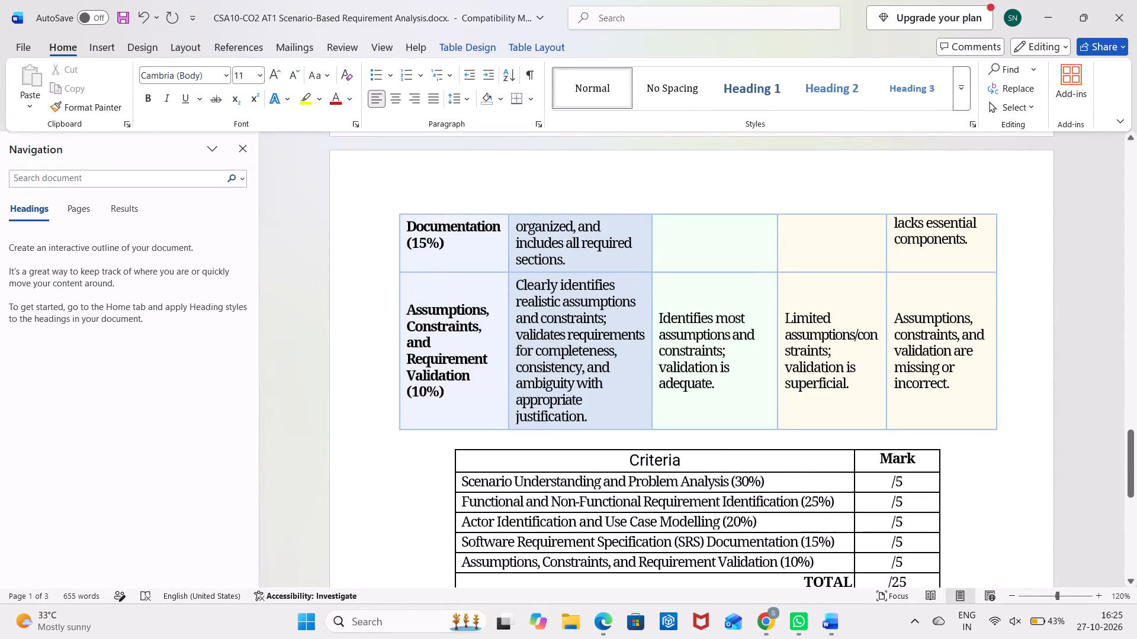
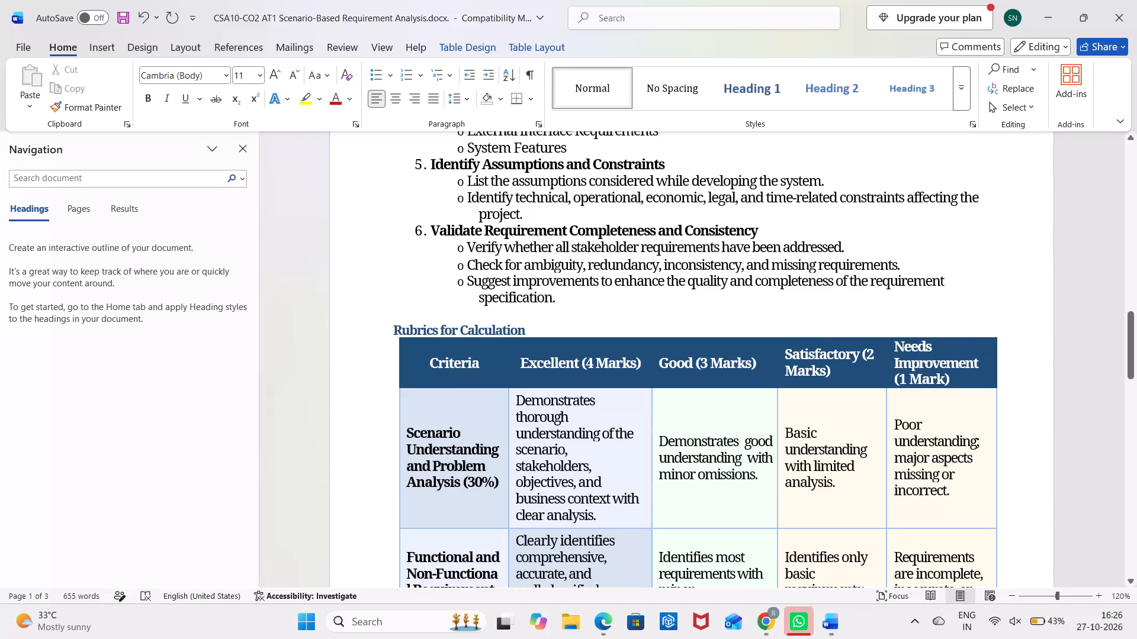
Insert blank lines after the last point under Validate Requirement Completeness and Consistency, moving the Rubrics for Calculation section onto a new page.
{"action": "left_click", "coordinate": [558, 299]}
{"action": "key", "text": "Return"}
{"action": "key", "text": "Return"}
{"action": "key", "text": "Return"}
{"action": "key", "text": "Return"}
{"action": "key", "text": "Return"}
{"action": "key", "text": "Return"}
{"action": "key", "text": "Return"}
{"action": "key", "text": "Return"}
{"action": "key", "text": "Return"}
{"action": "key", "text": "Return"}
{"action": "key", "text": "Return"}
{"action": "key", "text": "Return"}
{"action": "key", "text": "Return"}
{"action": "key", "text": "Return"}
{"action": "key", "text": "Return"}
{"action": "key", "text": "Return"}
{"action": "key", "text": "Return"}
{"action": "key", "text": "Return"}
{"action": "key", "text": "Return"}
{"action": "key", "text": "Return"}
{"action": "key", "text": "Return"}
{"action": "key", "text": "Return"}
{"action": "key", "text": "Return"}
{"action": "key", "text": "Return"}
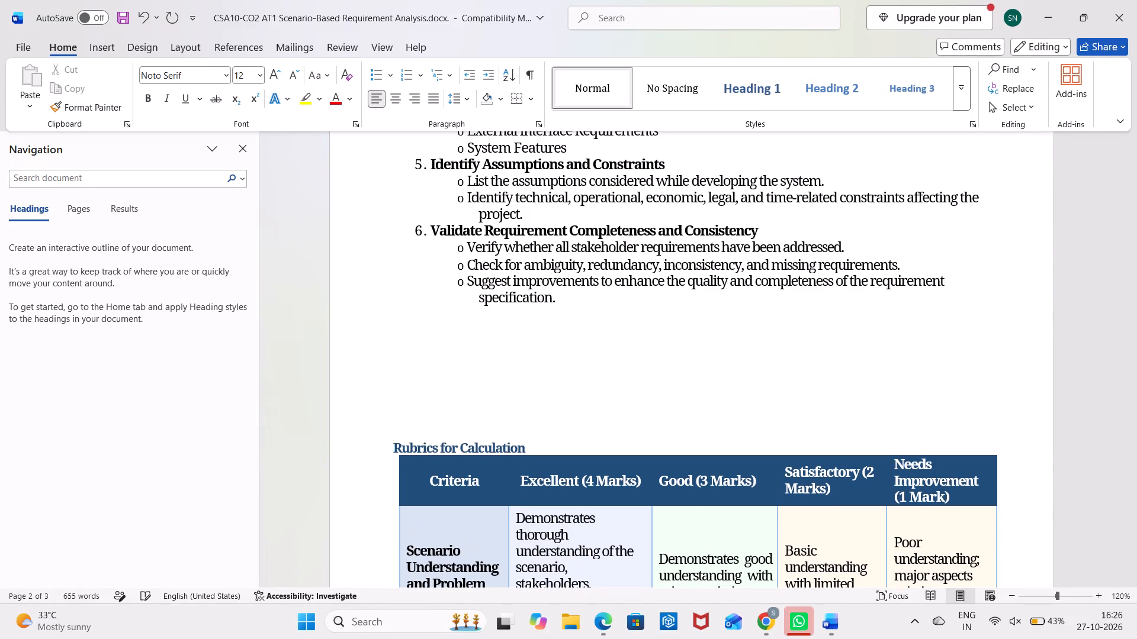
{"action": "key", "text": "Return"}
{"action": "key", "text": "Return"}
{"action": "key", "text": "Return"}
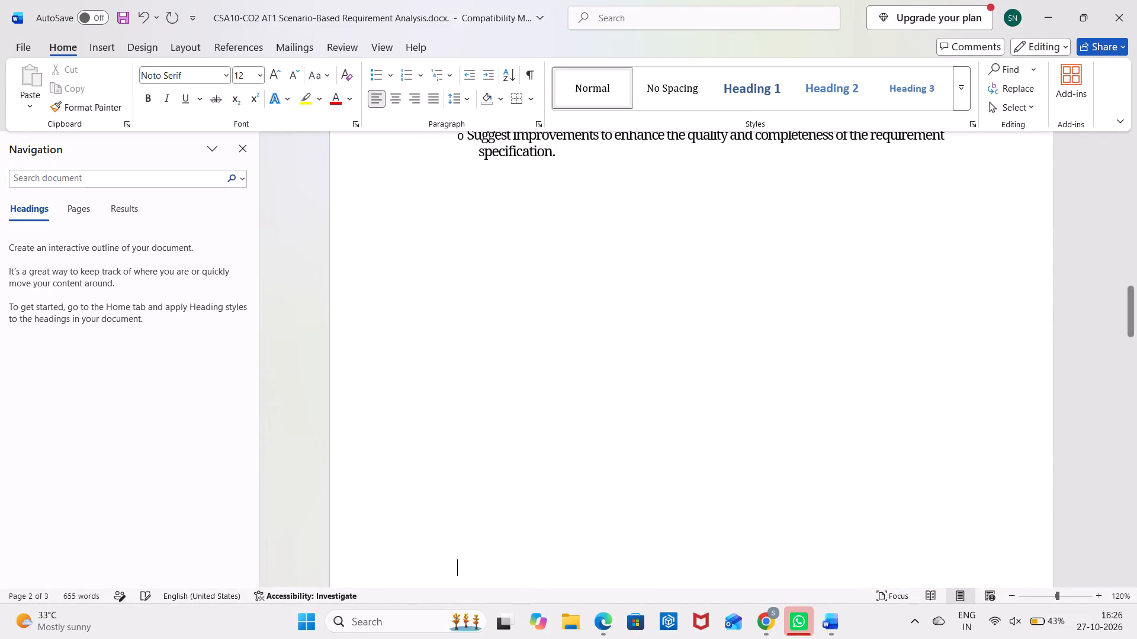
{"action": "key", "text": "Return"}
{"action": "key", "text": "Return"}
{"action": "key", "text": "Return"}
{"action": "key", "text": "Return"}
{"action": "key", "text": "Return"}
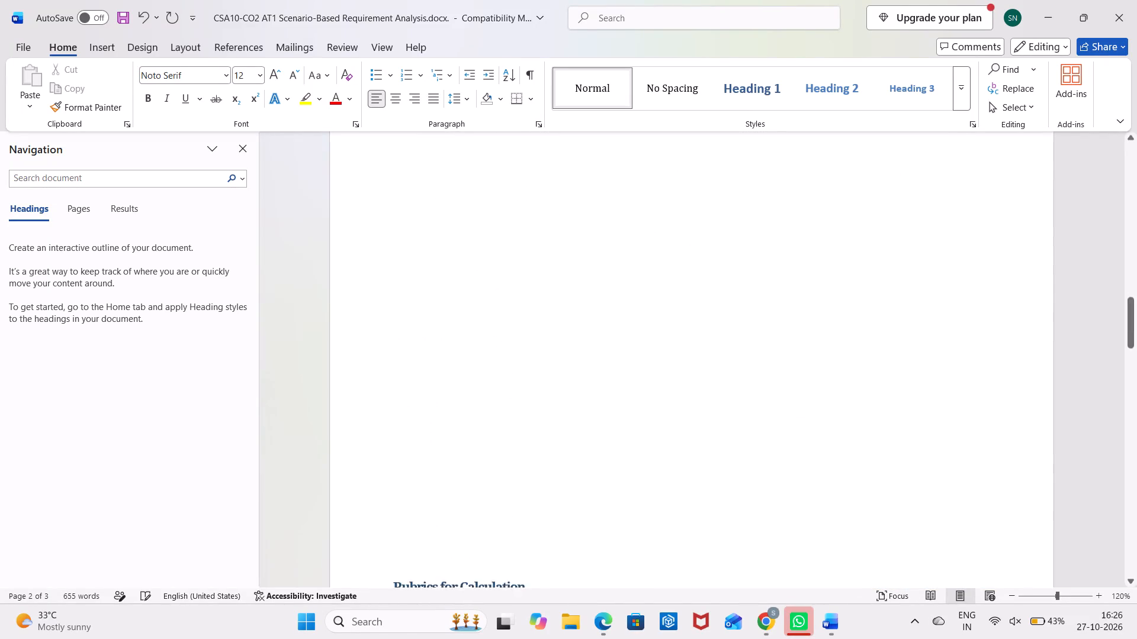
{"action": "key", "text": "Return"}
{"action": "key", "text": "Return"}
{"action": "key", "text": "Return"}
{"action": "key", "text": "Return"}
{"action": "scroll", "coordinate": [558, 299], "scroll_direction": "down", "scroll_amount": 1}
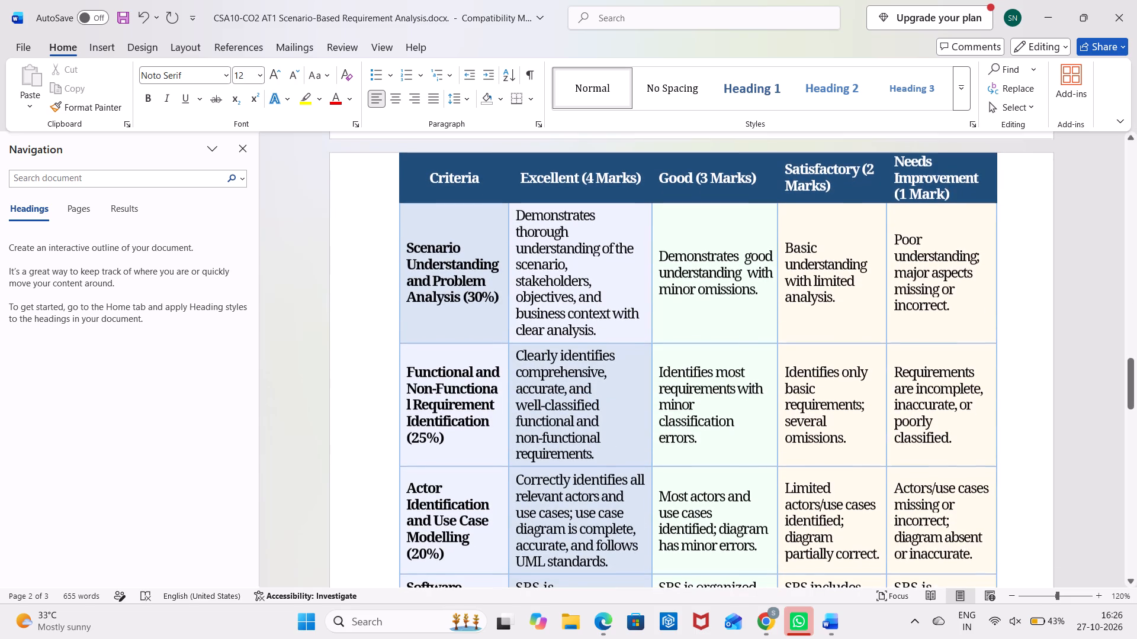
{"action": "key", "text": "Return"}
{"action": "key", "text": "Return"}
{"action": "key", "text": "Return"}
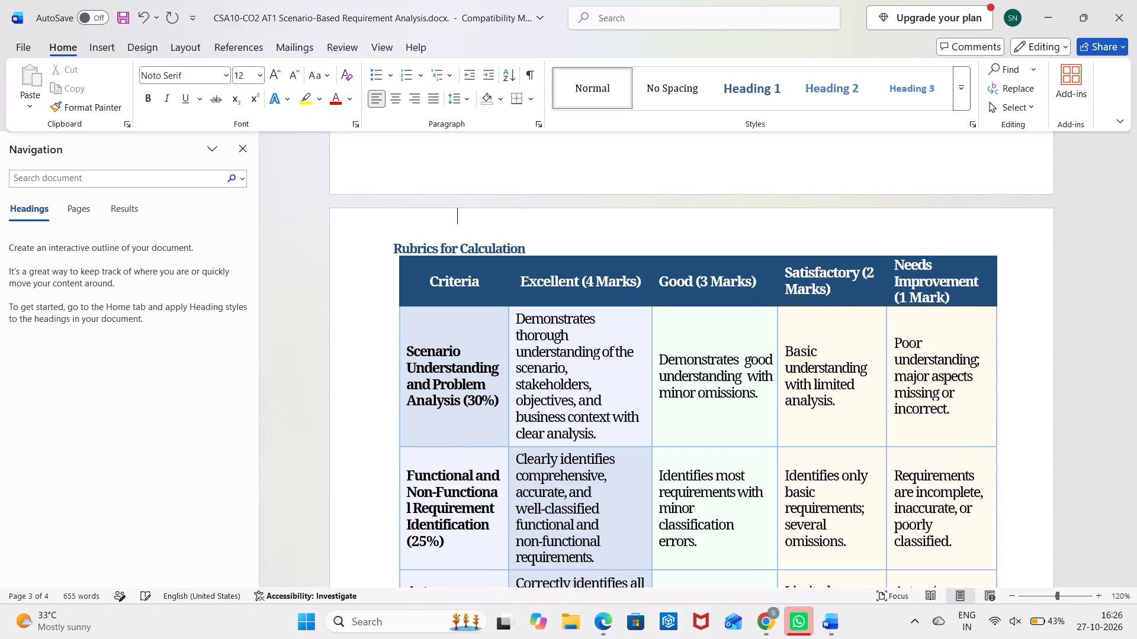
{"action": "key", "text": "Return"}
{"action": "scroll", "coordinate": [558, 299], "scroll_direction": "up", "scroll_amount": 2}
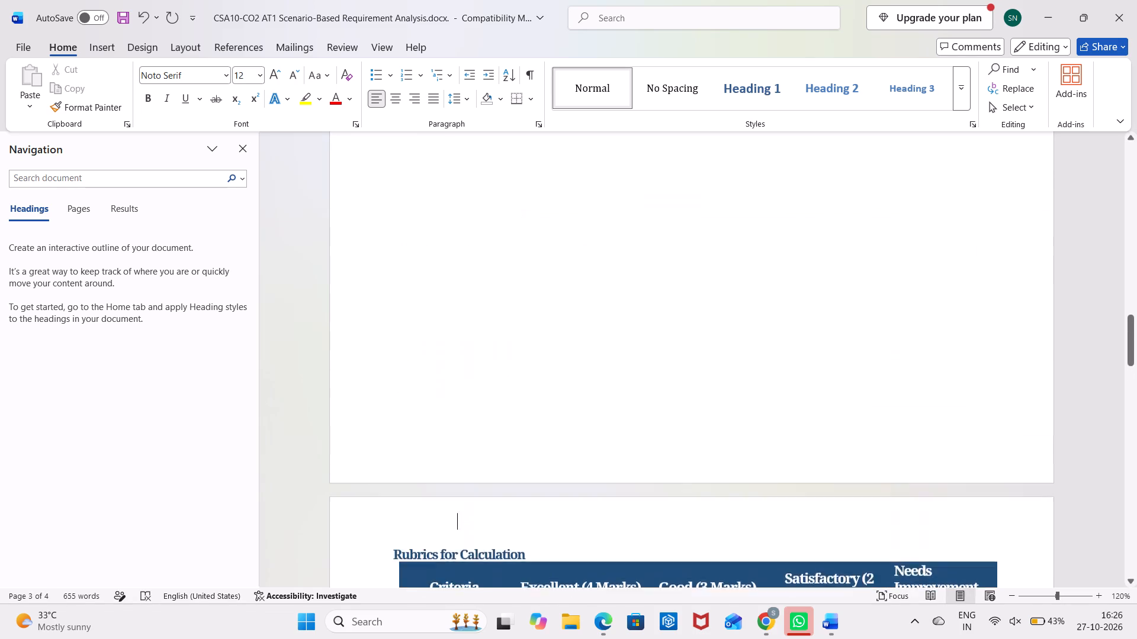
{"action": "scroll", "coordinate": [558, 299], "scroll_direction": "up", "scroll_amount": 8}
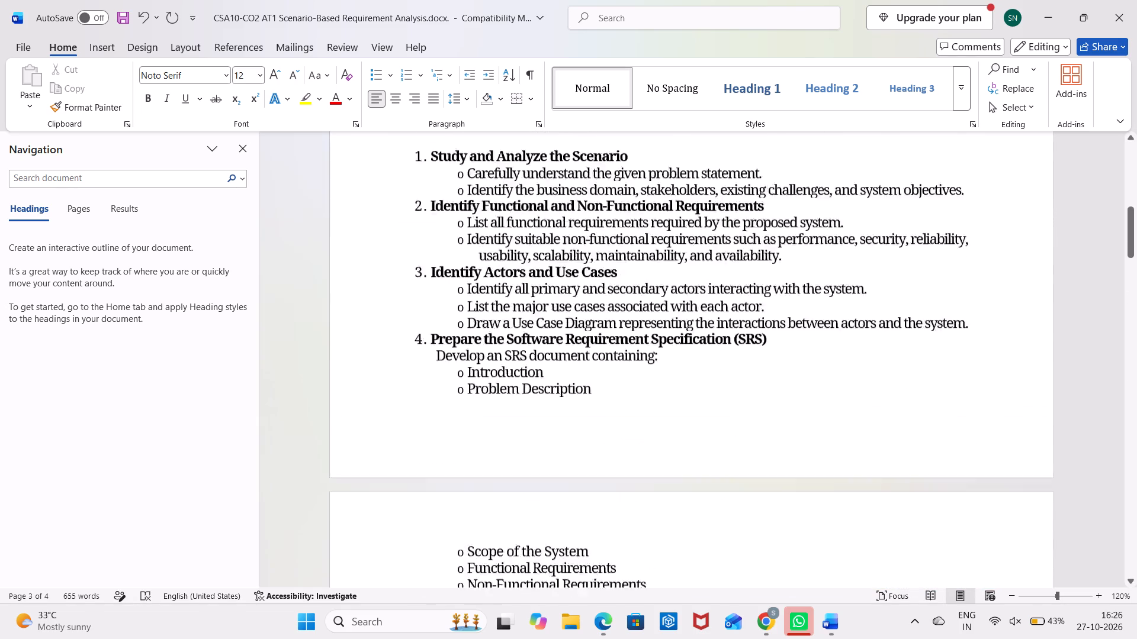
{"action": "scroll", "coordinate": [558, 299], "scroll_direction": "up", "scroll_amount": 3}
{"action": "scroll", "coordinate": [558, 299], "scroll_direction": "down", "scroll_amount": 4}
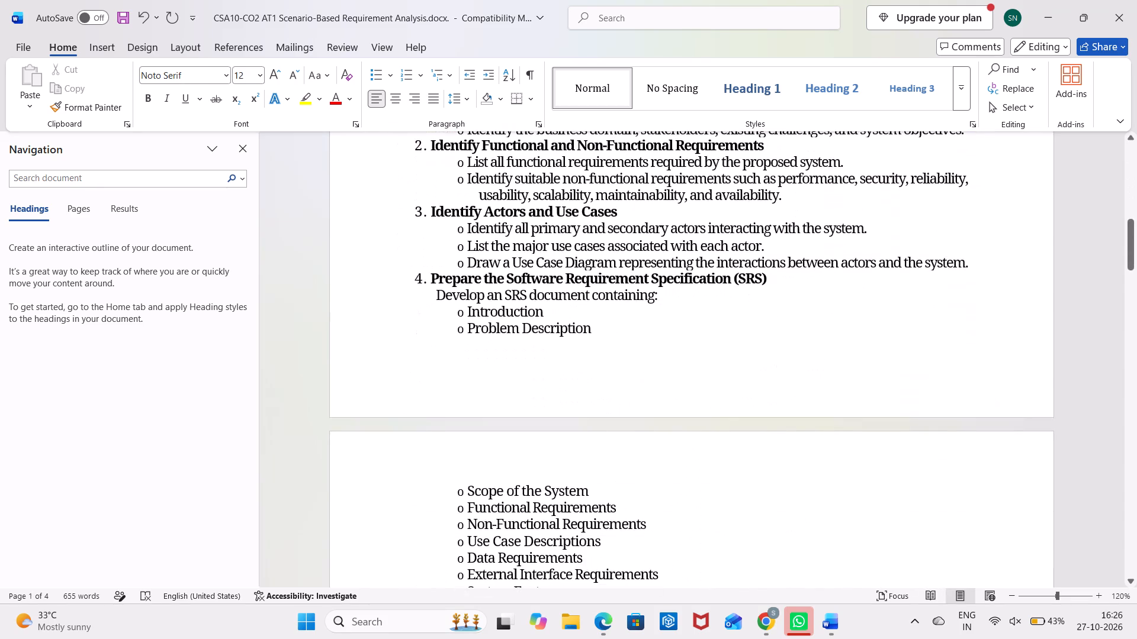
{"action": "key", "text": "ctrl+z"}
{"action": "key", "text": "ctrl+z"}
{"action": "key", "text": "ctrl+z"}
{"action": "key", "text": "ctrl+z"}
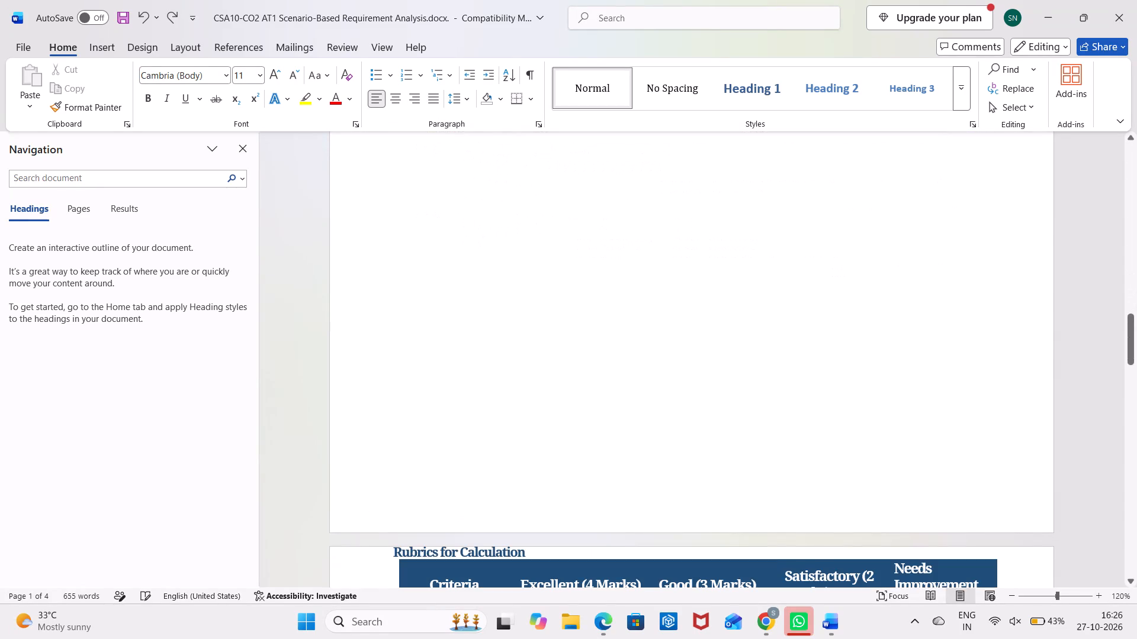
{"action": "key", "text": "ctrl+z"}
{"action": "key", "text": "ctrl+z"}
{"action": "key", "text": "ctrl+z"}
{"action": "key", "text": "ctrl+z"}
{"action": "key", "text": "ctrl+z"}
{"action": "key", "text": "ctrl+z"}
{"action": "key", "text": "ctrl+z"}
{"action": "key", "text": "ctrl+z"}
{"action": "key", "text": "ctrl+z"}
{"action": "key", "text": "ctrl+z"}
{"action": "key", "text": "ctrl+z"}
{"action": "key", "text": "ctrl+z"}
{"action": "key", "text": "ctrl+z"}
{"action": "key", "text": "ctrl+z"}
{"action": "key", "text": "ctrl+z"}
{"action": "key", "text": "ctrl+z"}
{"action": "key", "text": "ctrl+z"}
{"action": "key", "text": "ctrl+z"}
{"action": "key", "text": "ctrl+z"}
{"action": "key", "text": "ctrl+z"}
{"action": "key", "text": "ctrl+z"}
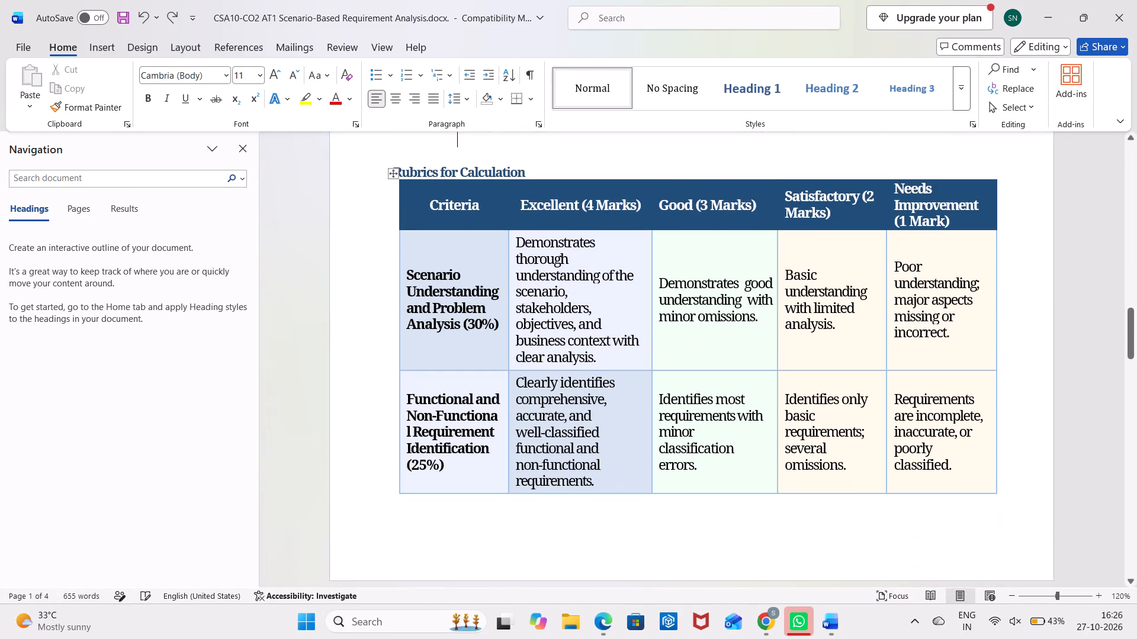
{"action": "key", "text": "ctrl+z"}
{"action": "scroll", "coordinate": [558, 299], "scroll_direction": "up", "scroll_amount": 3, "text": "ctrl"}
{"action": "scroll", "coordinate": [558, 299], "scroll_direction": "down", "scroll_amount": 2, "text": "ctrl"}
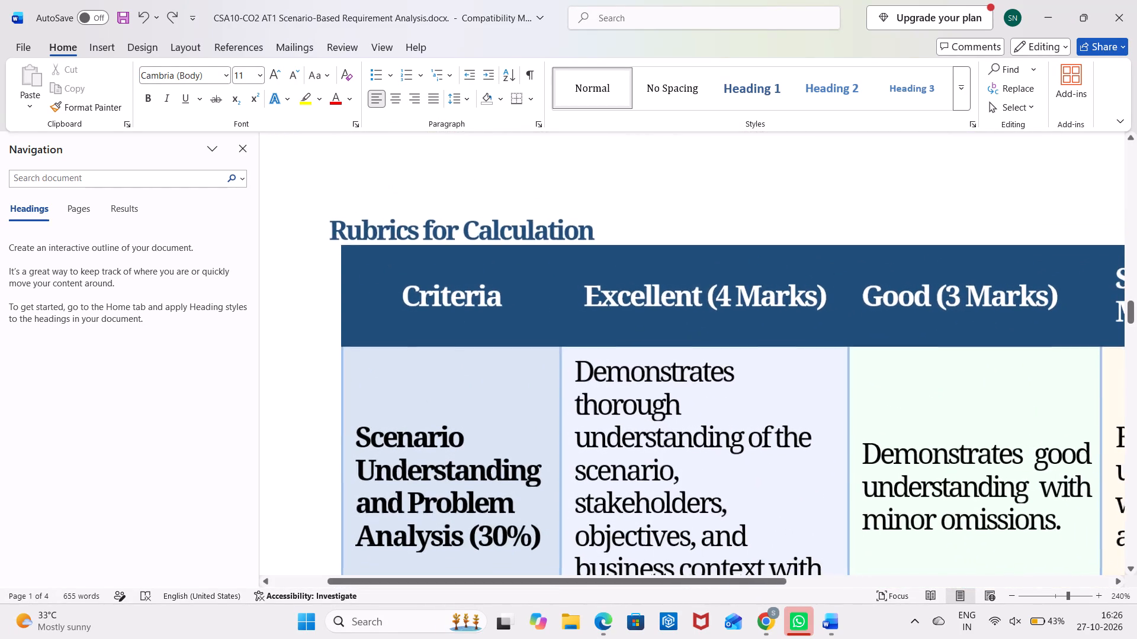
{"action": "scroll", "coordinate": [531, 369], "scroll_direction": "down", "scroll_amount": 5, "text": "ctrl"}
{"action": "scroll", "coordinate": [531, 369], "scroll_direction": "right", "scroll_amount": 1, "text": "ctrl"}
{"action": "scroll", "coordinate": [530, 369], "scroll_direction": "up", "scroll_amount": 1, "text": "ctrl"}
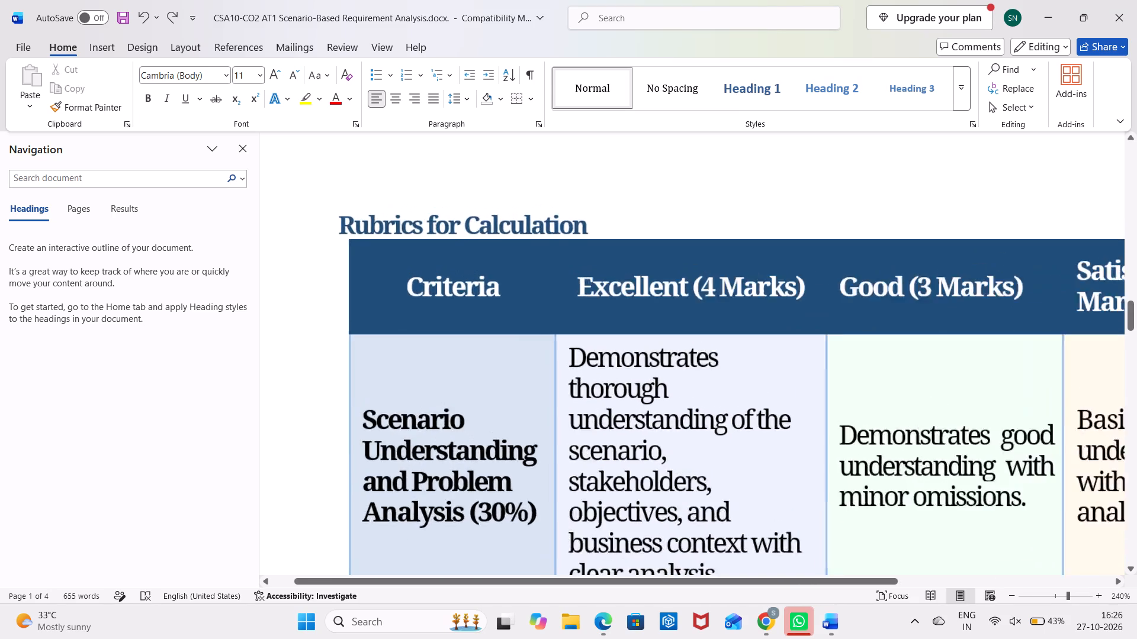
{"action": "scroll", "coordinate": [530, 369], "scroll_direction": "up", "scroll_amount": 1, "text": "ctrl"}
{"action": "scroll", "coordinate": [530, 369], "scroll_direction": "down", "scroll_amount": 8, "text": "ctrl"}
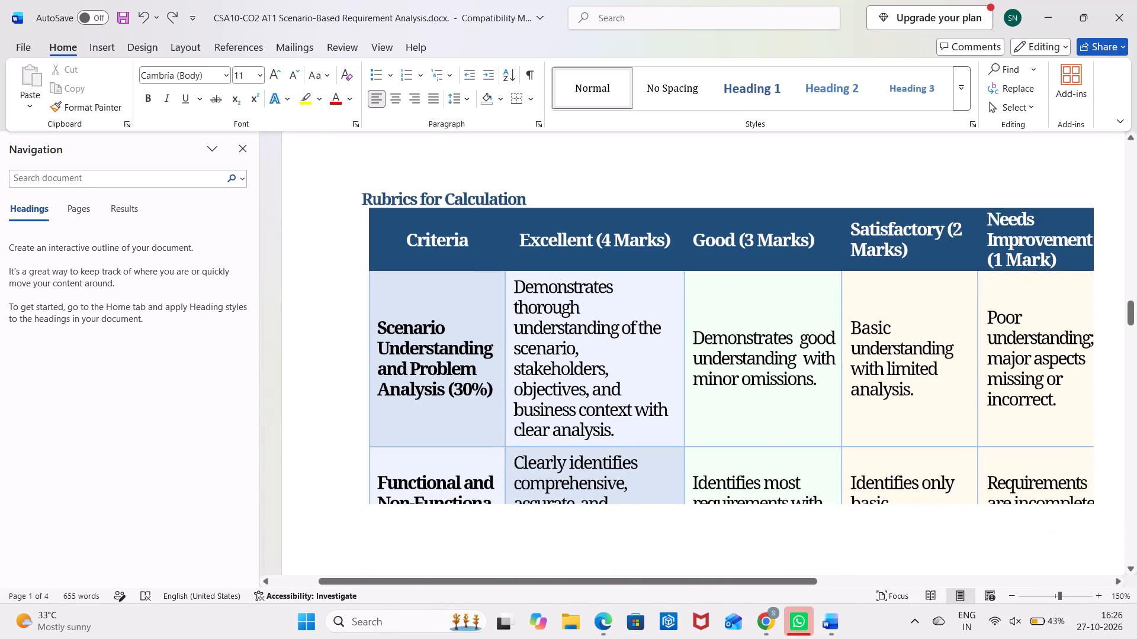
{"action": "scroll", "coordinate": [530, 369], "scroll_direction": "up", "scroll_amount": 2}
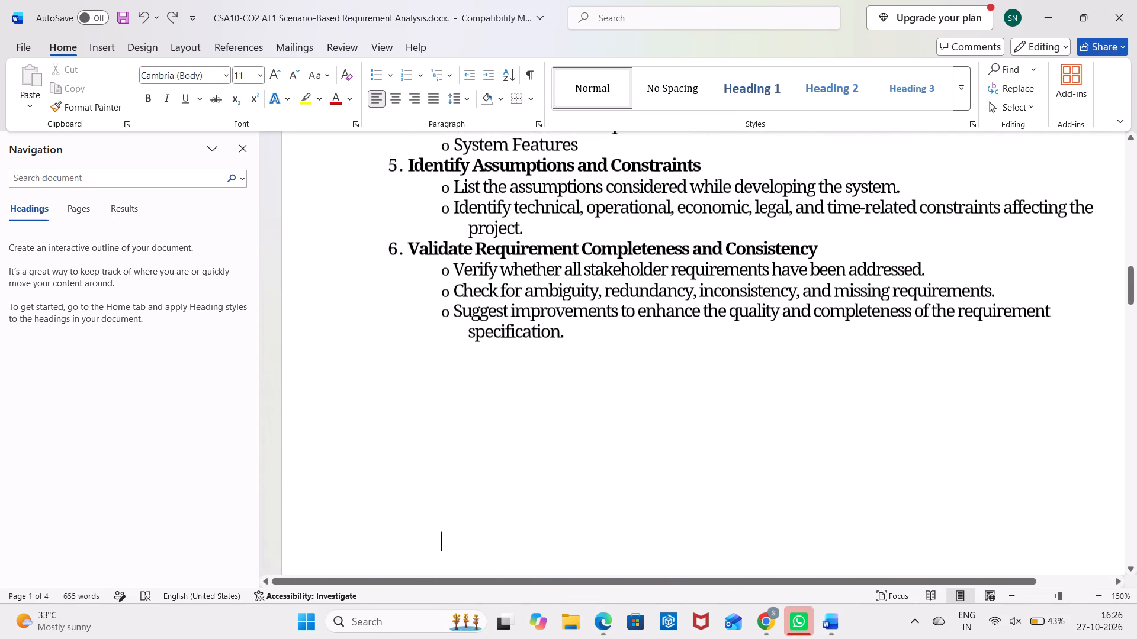
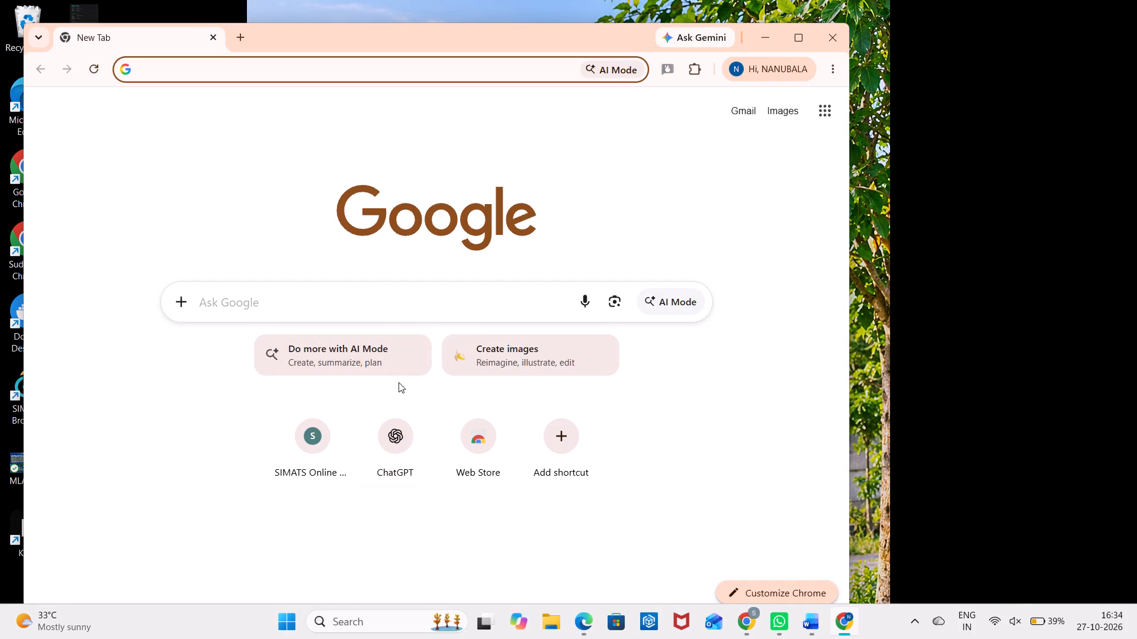
{"action": "left_click", "coordinate": [336, 75]}
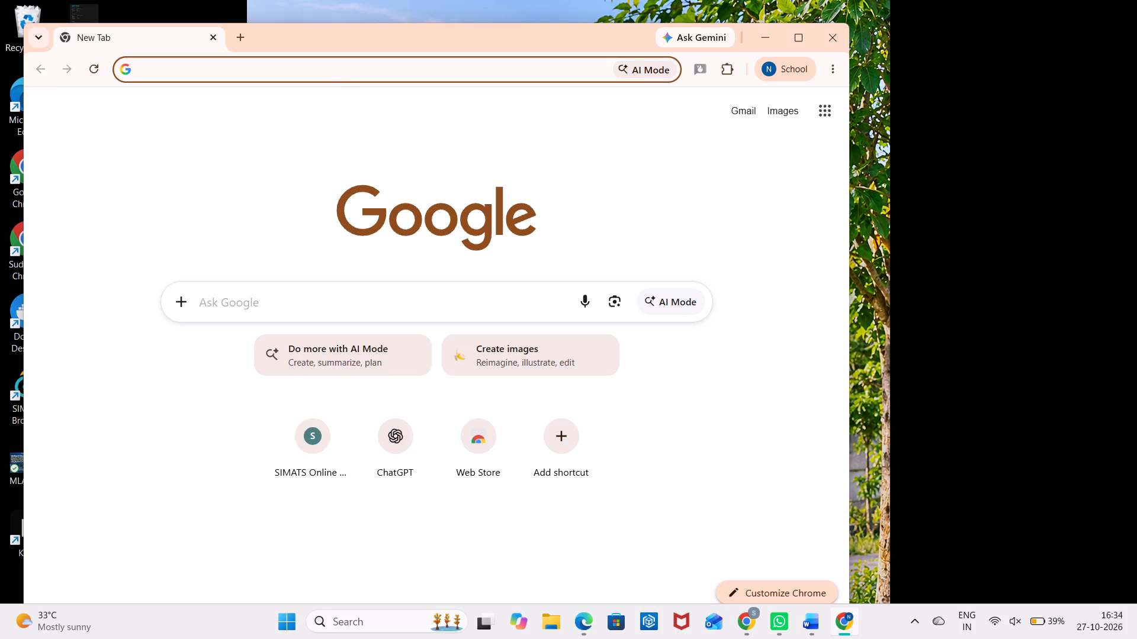
{"action": "left_click", "coordinate": [290, 104]}
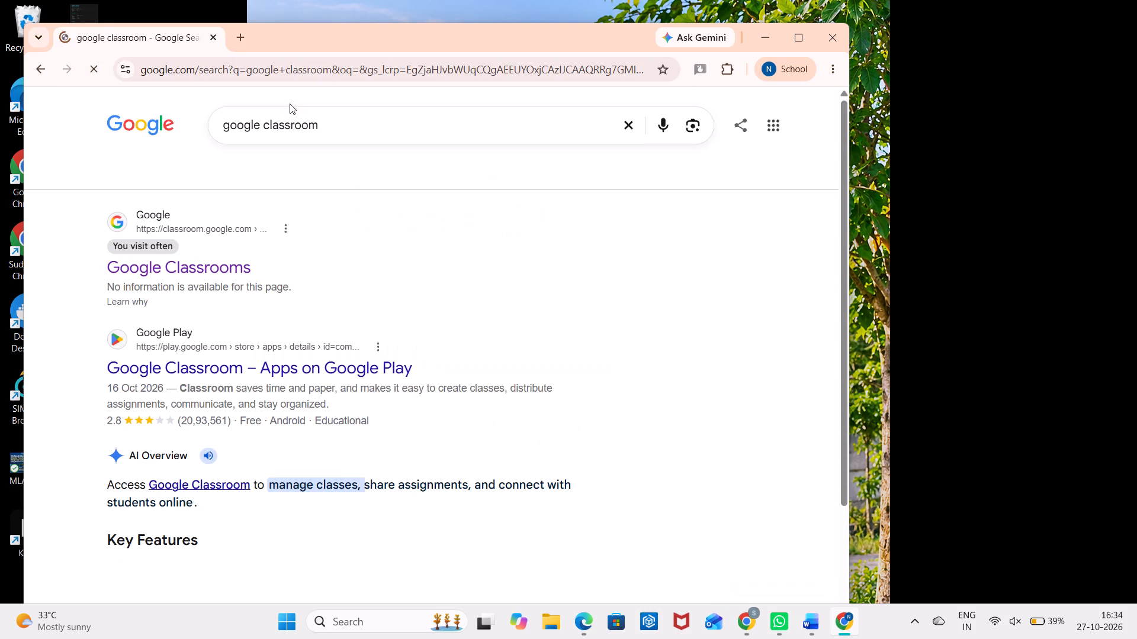
{"action": "left_click", "coordinate": [210, 263]}
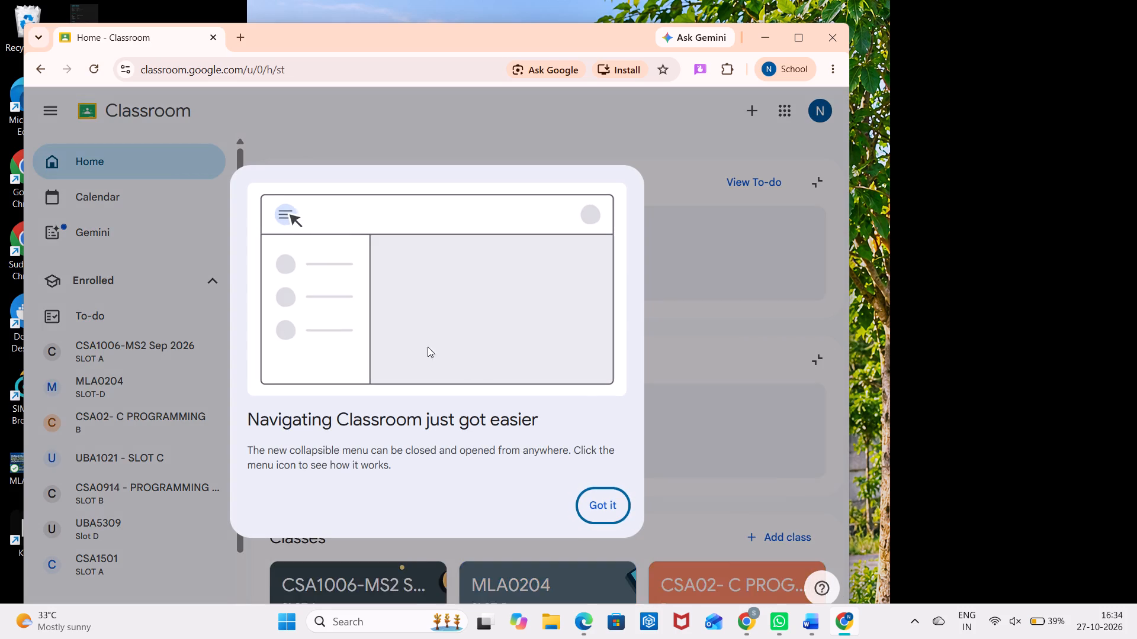
{"action": "left_click", "coordinate": [600, 497]}
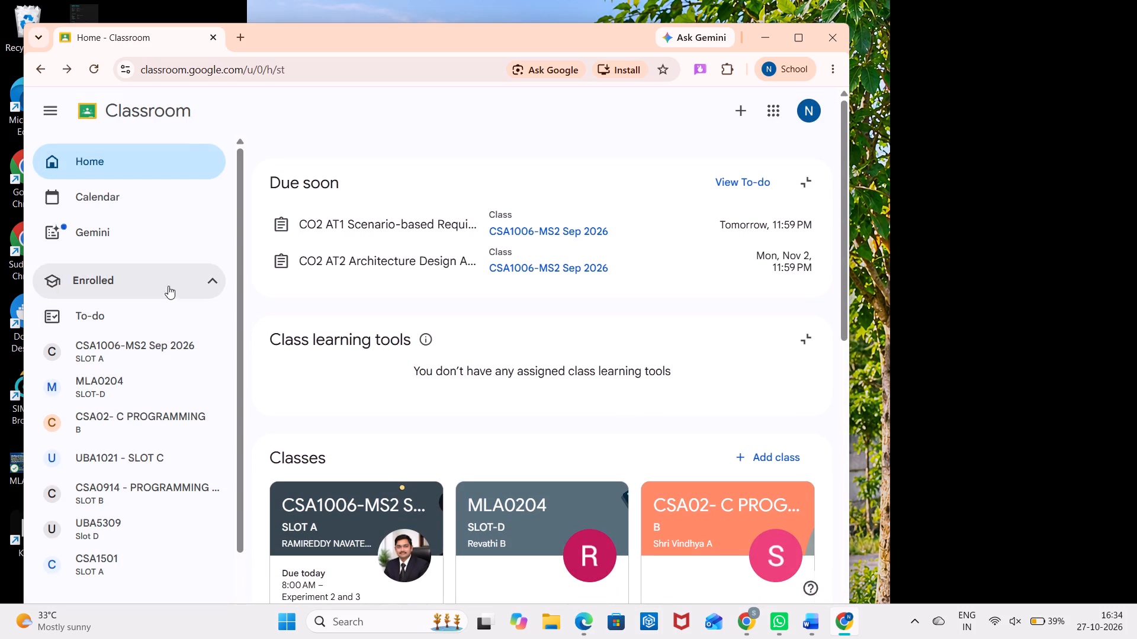
{"action": "left_click", "coordinate": [160, 356]}
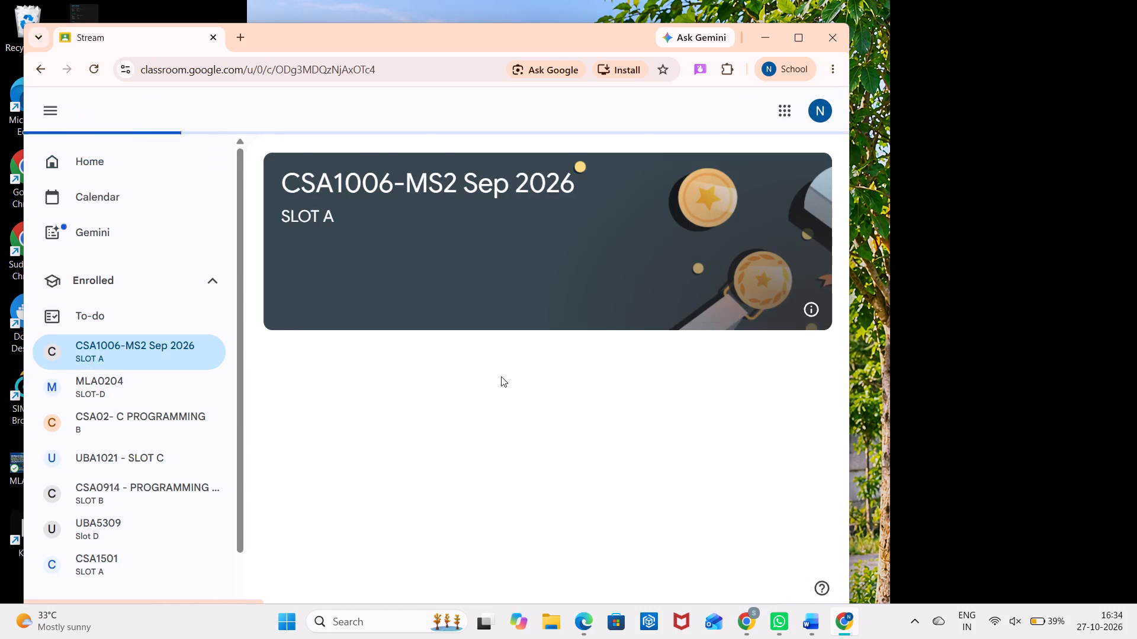
Look through the class stream's posts and attachments for the material containing the assessment scenario.
{"action": "scroll", "coordinate": [494, 433], "scroll_direction": "down", "scroll_amount": 2}
{"action": "scroll", "coordinate": [431, 416], "scroll_direction": "down", "scroll_amount": 4}
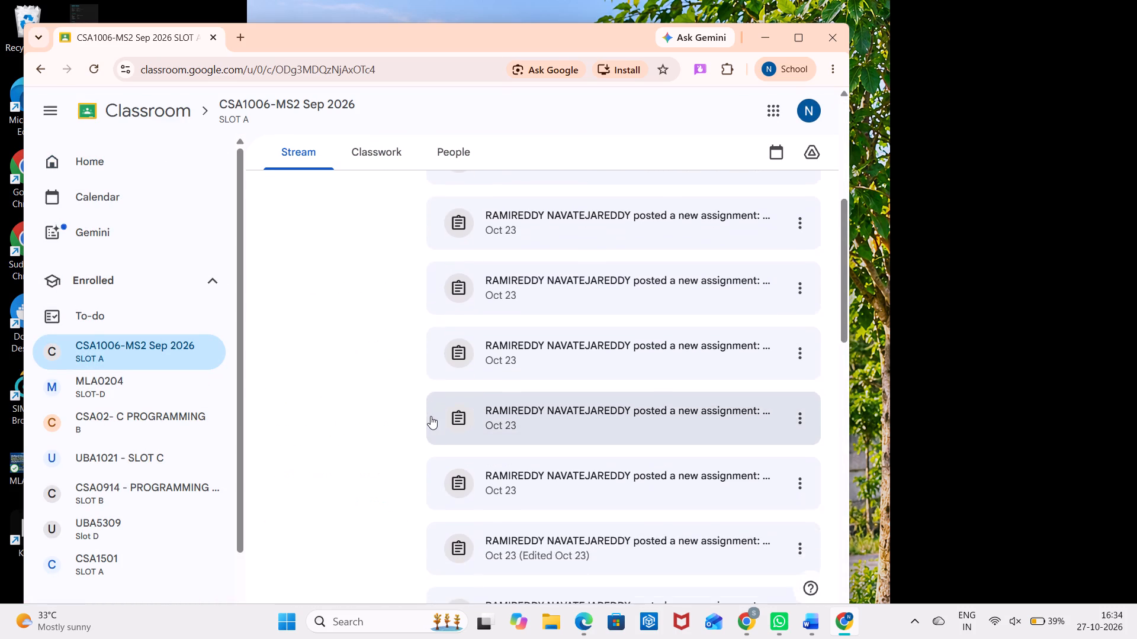
{"action": "scroll", "coordinate": [431, 416], "scroll_direction": "down", "scroll_amount": 7}
{"action": "scroll", "coordinate": [496, 465], "scroll_direction": "down", "scroll_amount": 7}
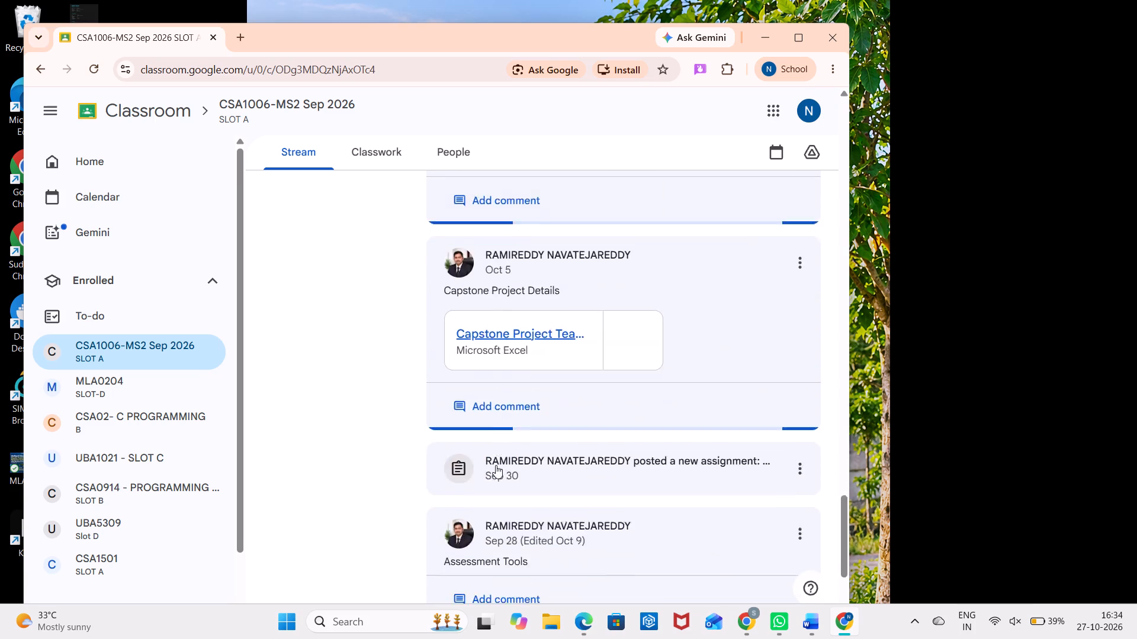
{"action": "scroll", "coordinate": [496, 465], "scroll_direction": "down", "scroll_amount": 13}
{"action": "scroll", "coordinate": [496, 465], "scroll_direction": "up", "scroll_amount": 2}
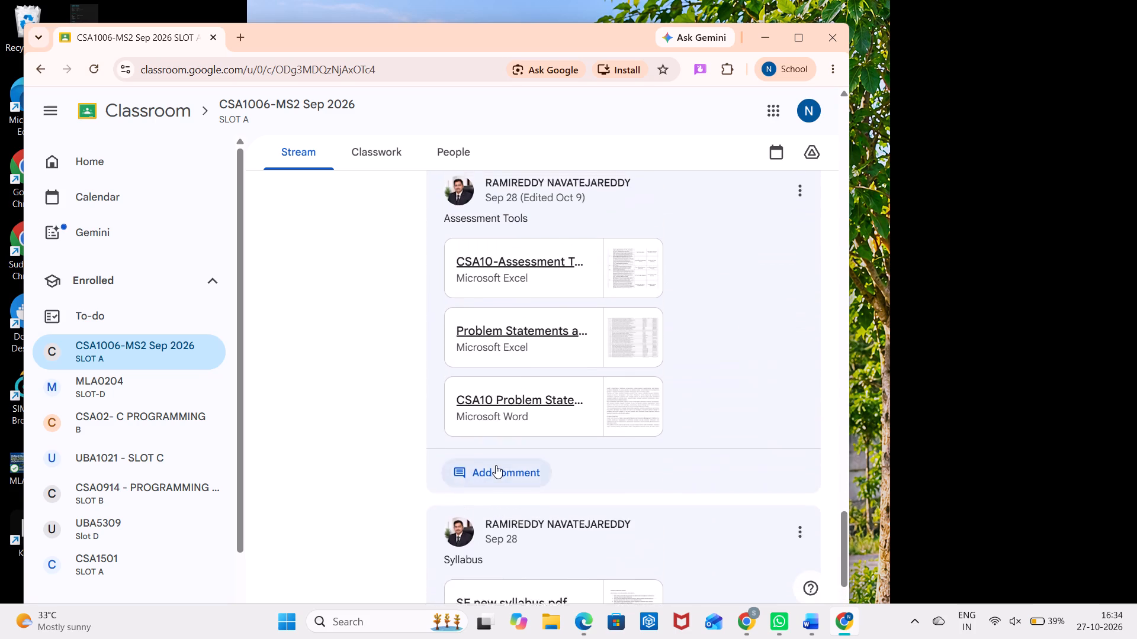
{"action": "scroll", "coordinate": [496, 465], "scroll_direction": "up", "scroll_amount": 4}
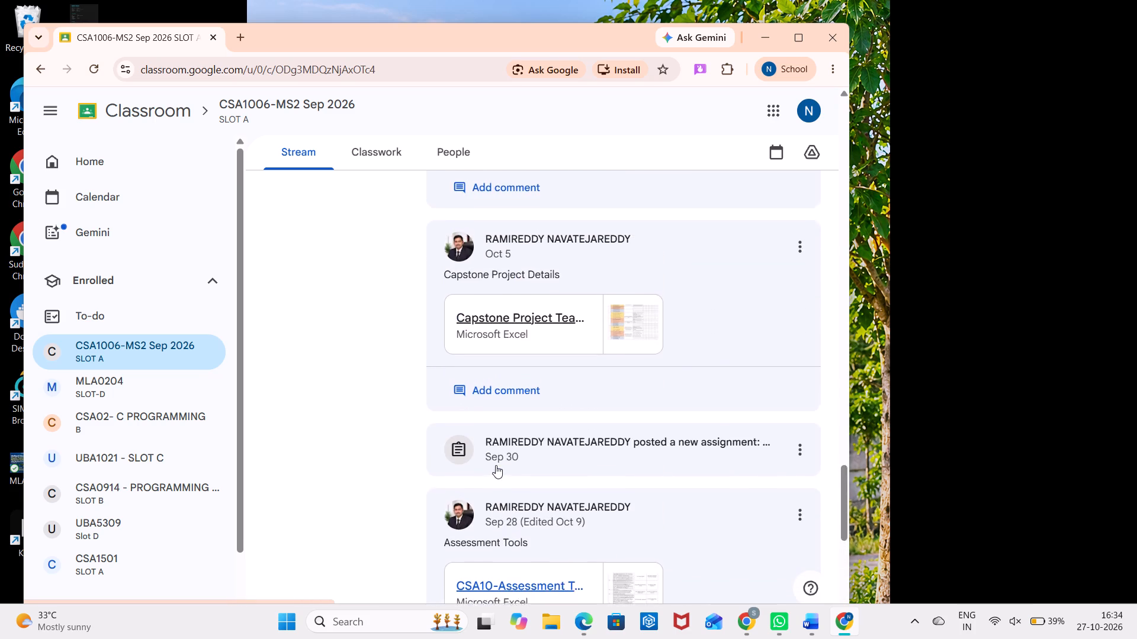
{"action": "scroll", "coordinate": [496, 465], "scroll_direction": "up", "scroll_amount": 2}
{"action": "scroll", "coordinate": [480, 384], "scroll_direction": "up", "scroll_amount": 2}
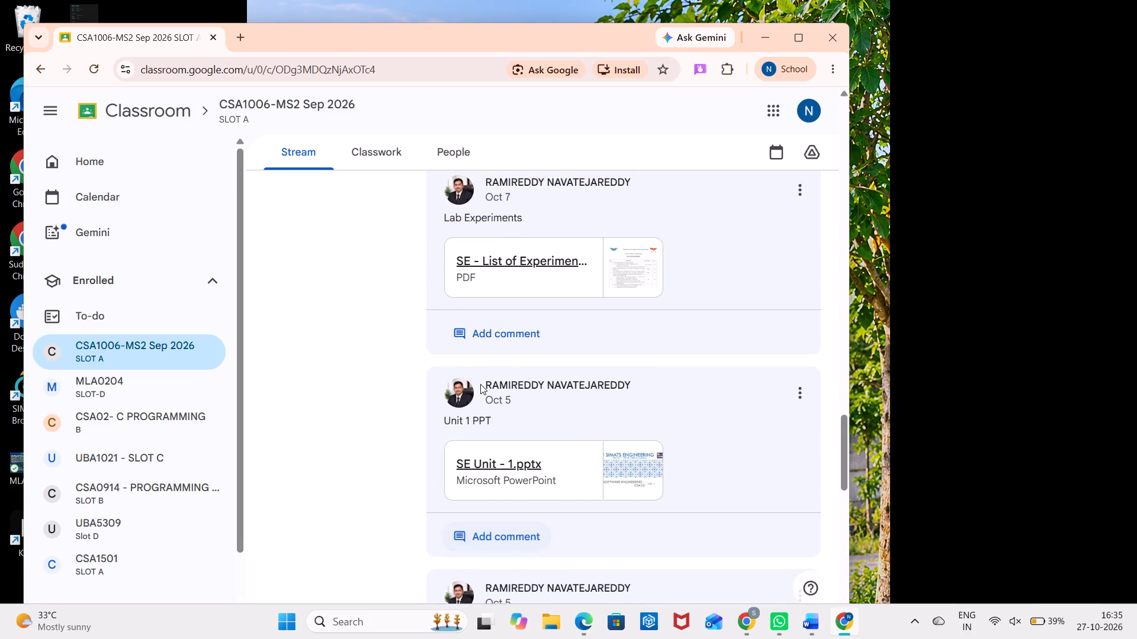
{"action": "scroll", "coordinate": [480, 384], "scroll_direction": "up", "scroll_amount": 6}
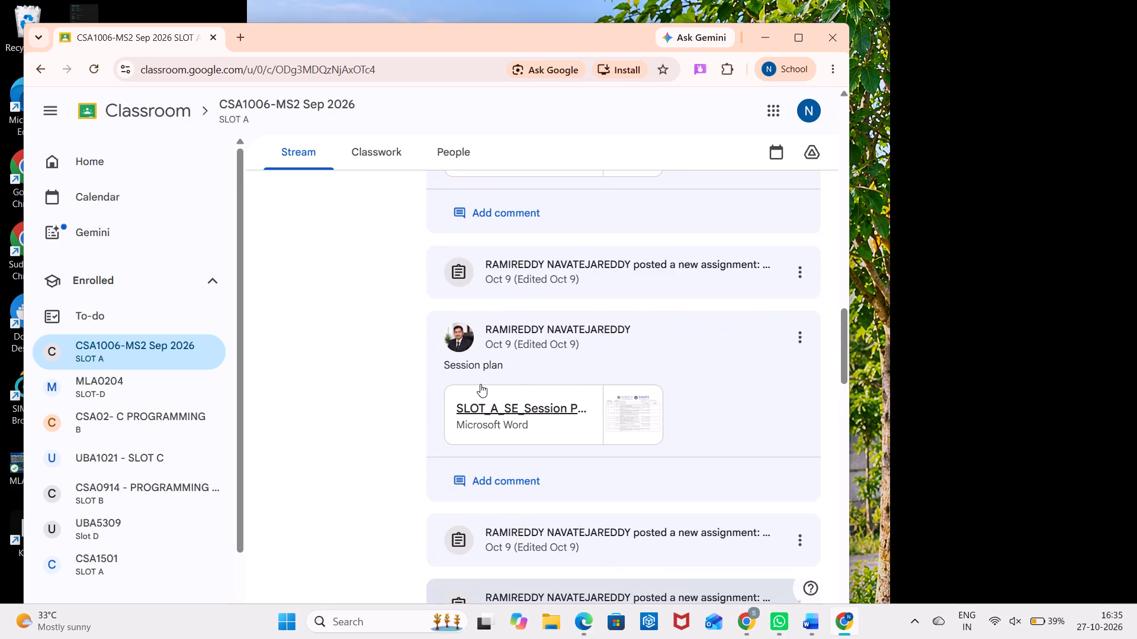
{"action": "scroll", "coordinate": [480, 384], "scroll_direction": "up", "scroll_amount": 7}
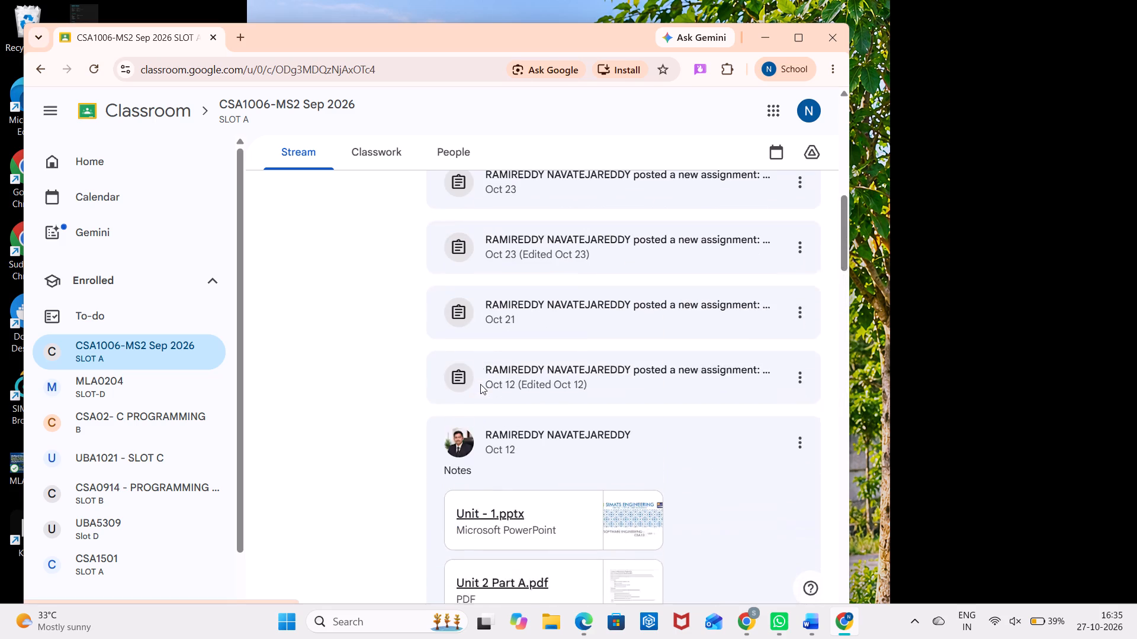
{"action": "scroll", "coordinate": [480, 384], "scroll_direction": "up", "scroll_amount": 4}
{"action": "scroll", "coordinate": [480, 384], "scroll_direction": "down", "scroll_amount": 9}
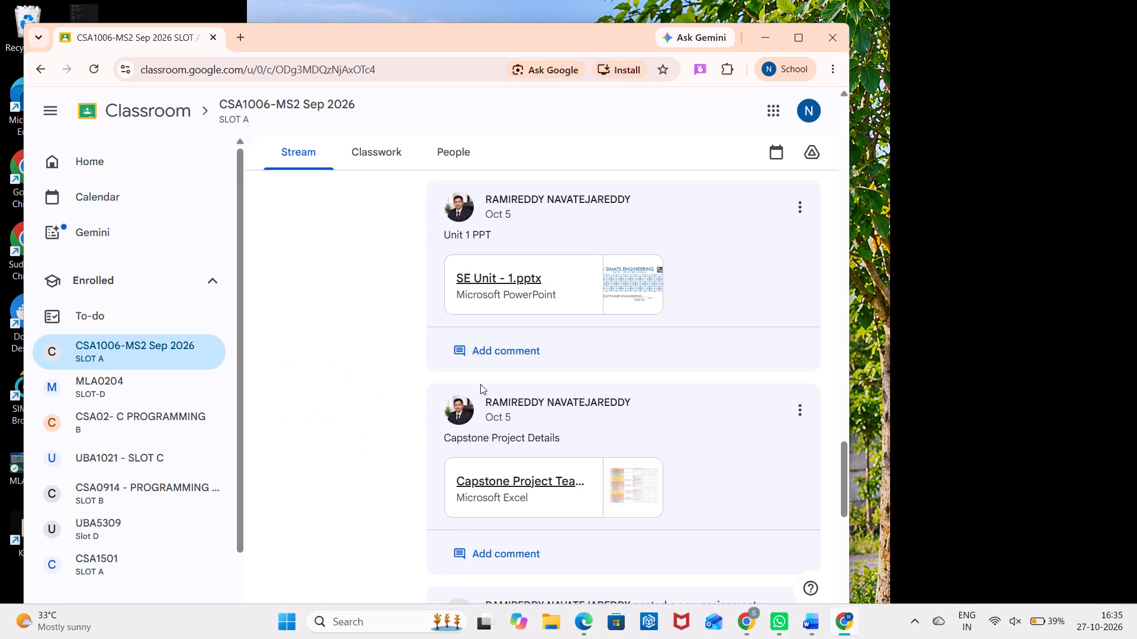
{"action": "scroll", "coordinate": [480, 384], "scroll_direction": "down", "scroll_amount": 3}
{"action": "scroll", "coordinate": [510, 390], "scroll_direction": "up", "scroll_amount": 1}
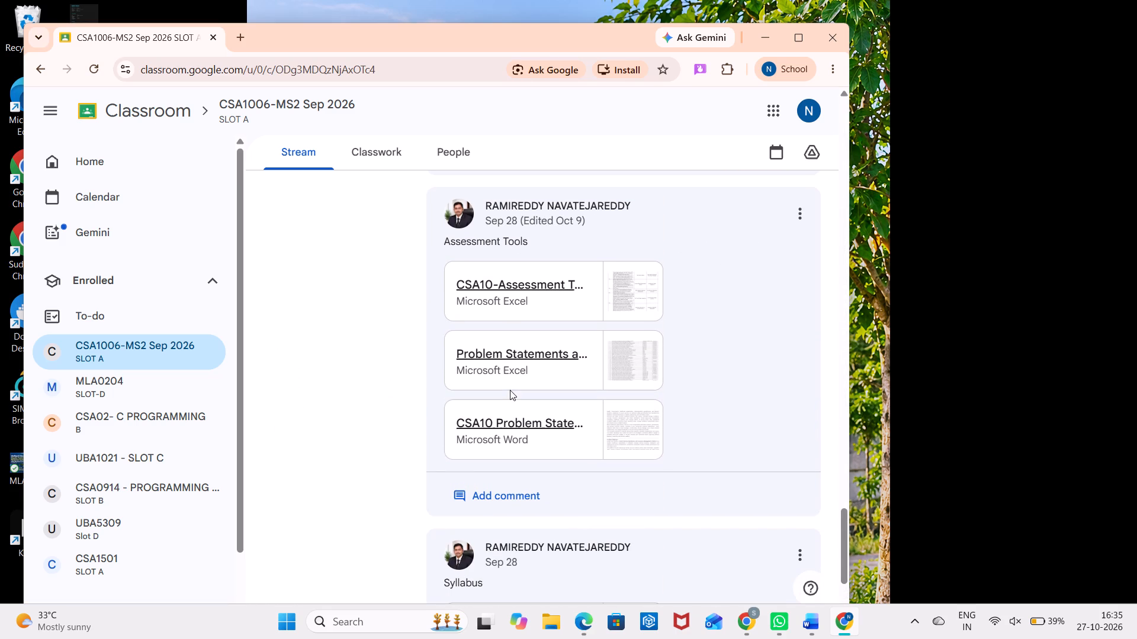
Open the Capstone Project Teams spreadsheet from the Oct 5 post, look through its Team Details sheet, and close it.
{"action": "scroll", "coordinate": [517, 303], "scroll_direction": "up", "scroll_amount": 2}
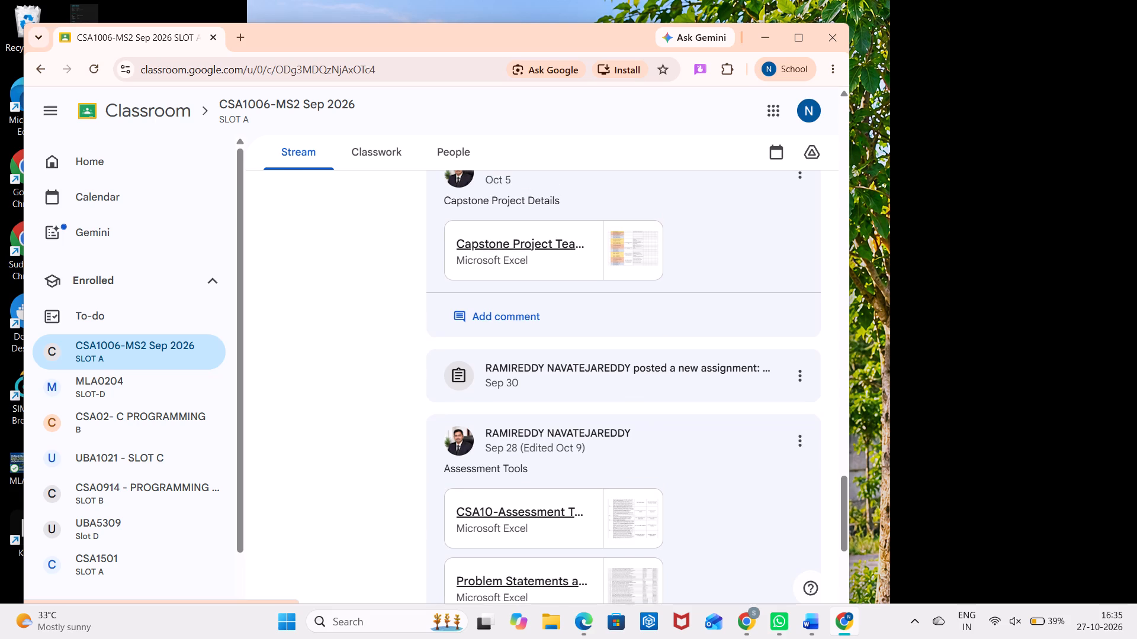
{"action": "scroll", "coordinate": [517, 303], "scroll_direction": "up", "scroll_amount": 2}
{"action": "left_click", "coordinate": [509, 340]}
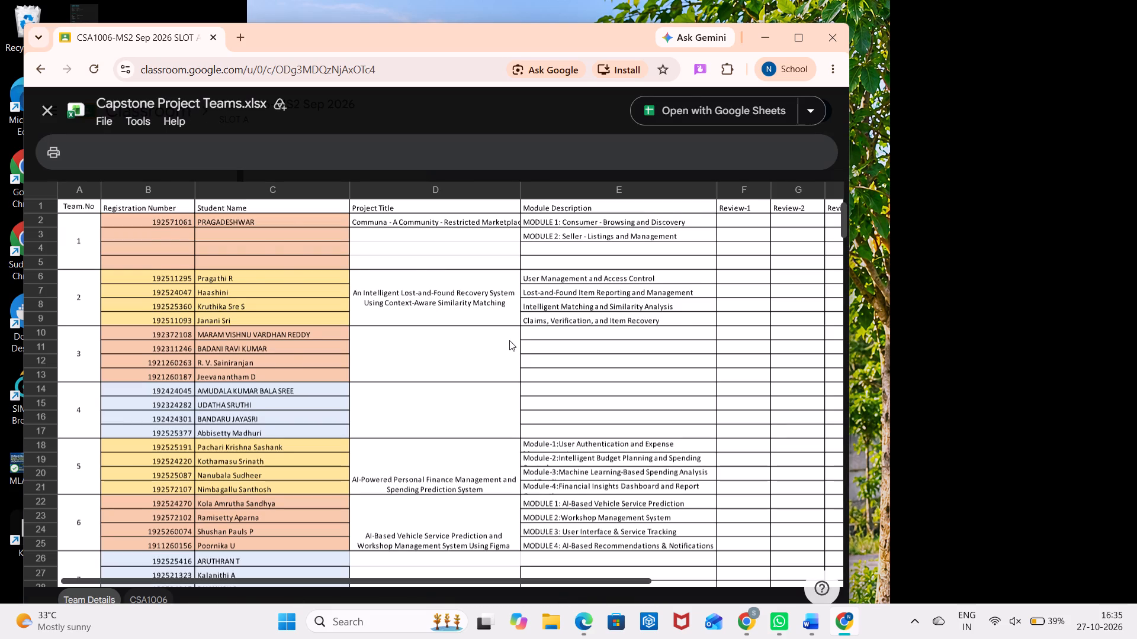
{"action": "scroll", "coordinate": [509, 340], "scroll_direction": "down", "scroll_amount": 12}
{"action": "scroll", "coordinate": [509, 340], "scroll_direction": "up", "scroll_amount": 2}
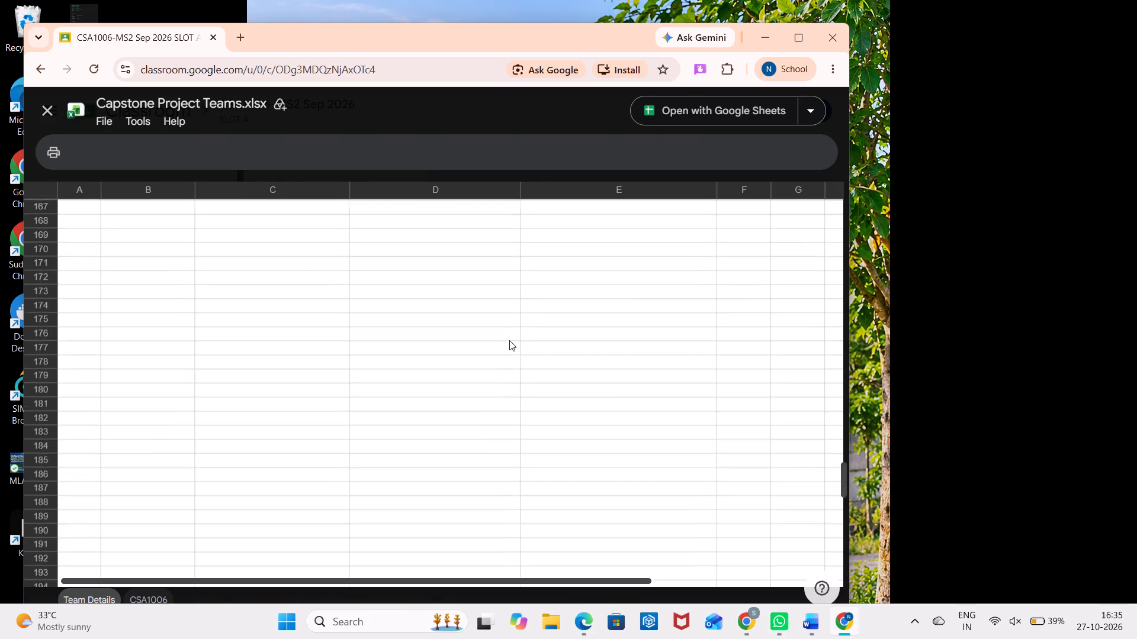
{"action": "scroll", "coordinate": [509, 340], "scroll_direction": "up", "scroll_amount": 5}
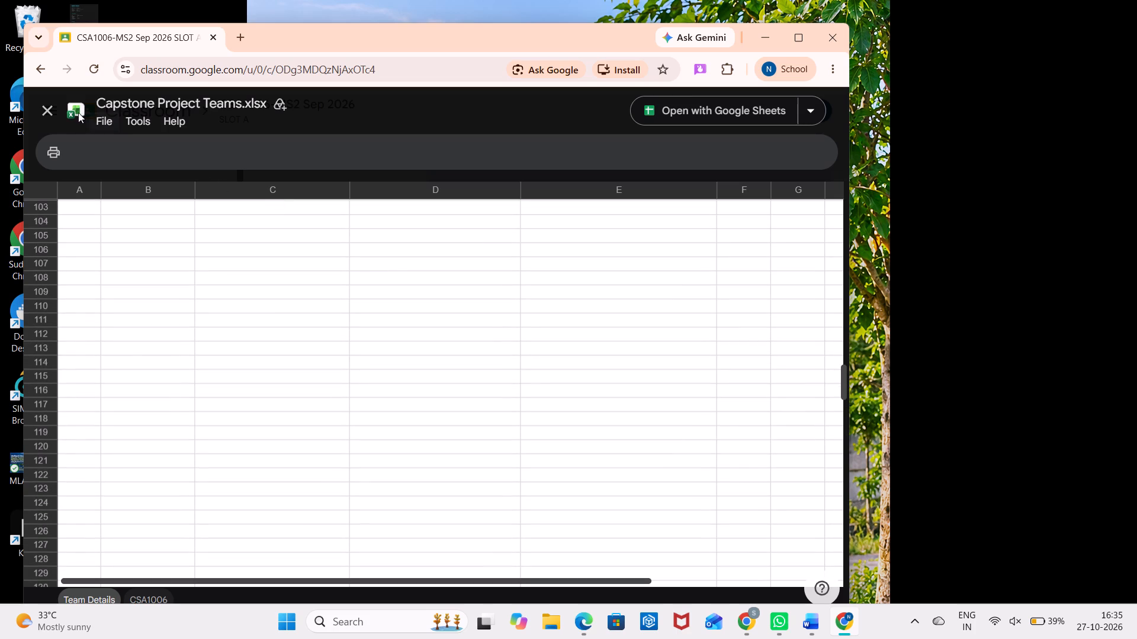
{"action": "left_click", "coordinate": [44, 110]}
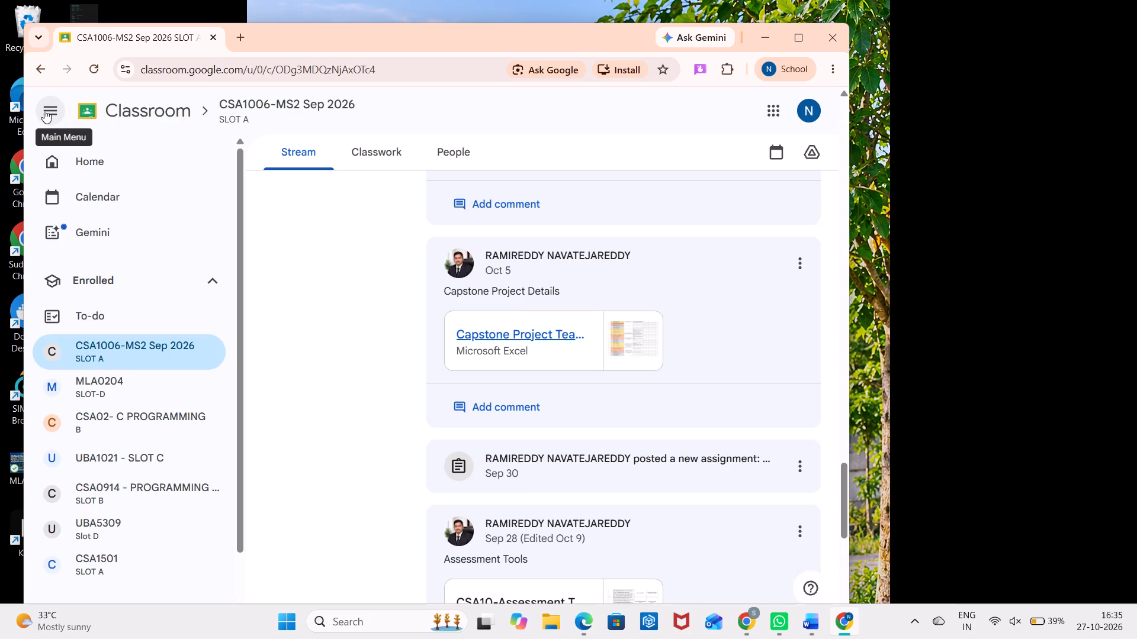
Open the SE Unit - 1.pptx presentation from the Unit 1 PPT post, skim its slides, and close it.
{"action": "scroll", "coordinate": [493, 362], "scroll_direction": "up", "scroll_amount": 3}
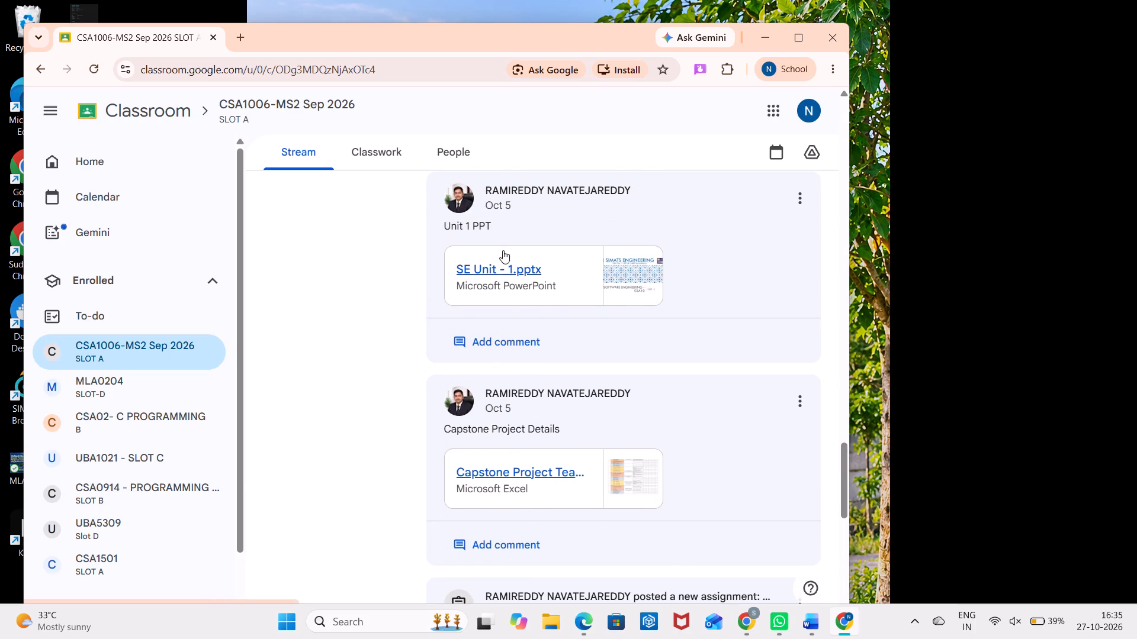
{"action": "left_click", "coordinate": [499, 264]}
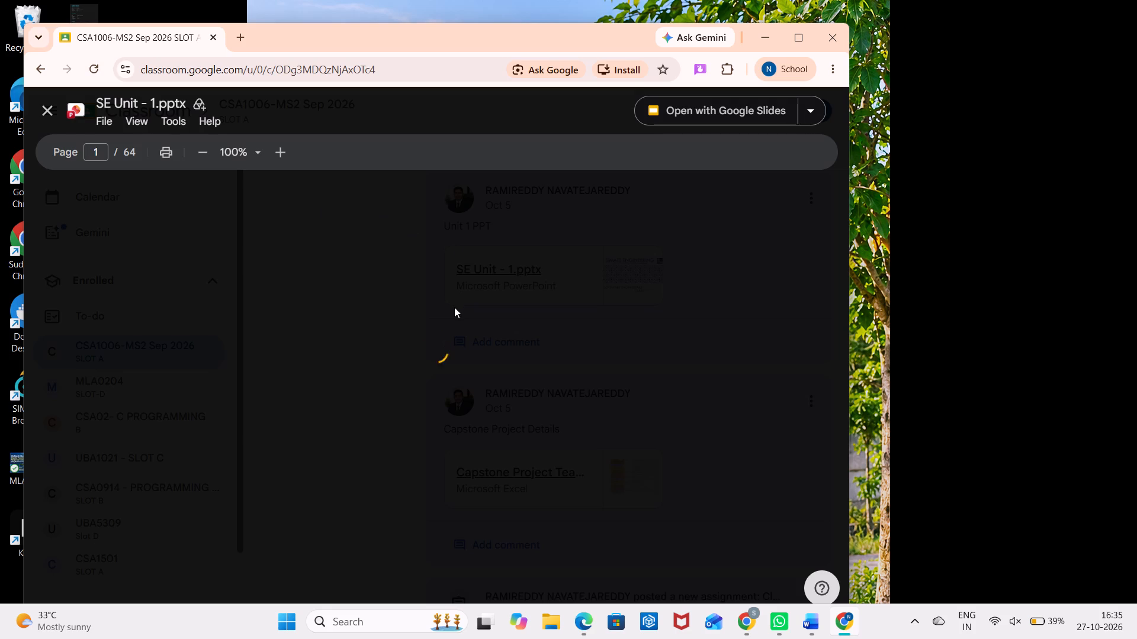
{"action": "scroll", "coordinate": [445, 339], "scroll_direction": "down", "scroll_amount": 10}
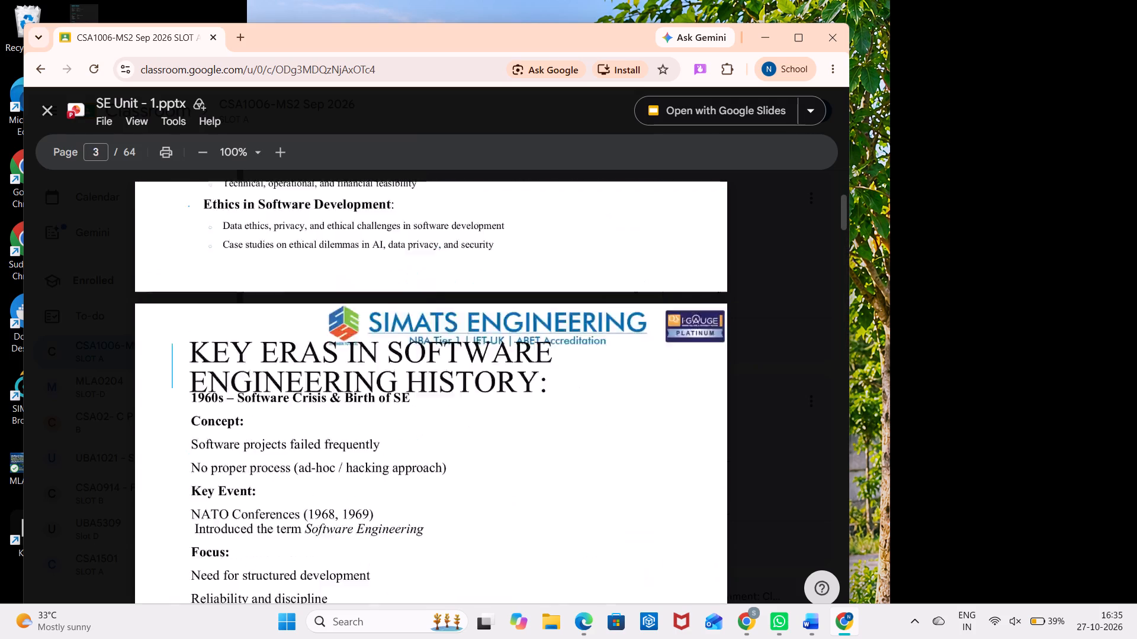
{"action": "scroll", "coordinate": [445, 339], "scroll_direction": "down", "scroll_amount": 1}
{"action": "scroll", "coordinate": [445, 339], "scroll_direction": "up", "scroll_amount": 1}
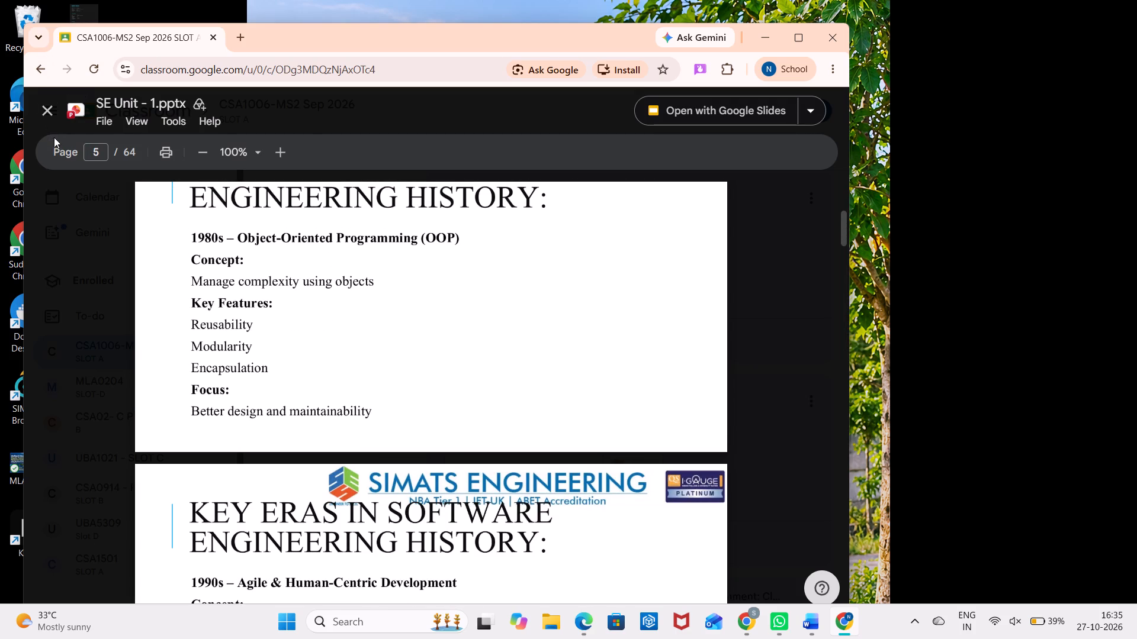
{"action": "left_click", "coordinate": [46, 105]}
Open the Oct 9 assignment post just above Lab Experiments, check its instructions, and return to the class stream.
{"action": "scroll", "coordinate": [359, 341], "scroll_direction": "up", "scroll_amount": 1}
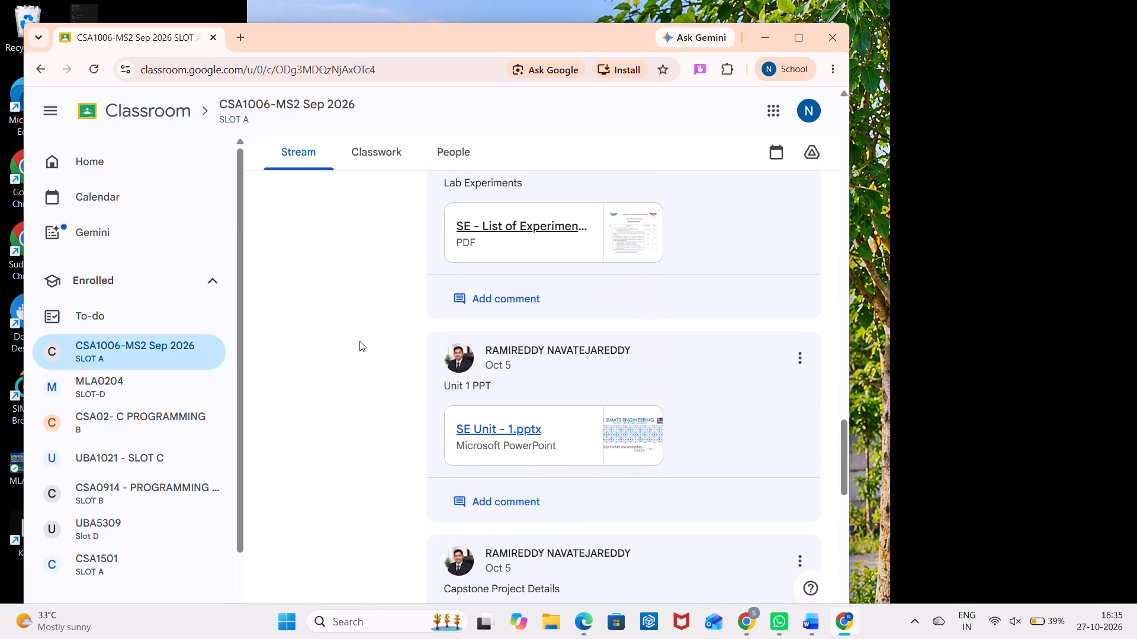
{"action": "scroll", "coordinate": [359, 341], "scroll_direction": "up", "scroll_amount": 1}
{"action": "scroll", "coordinate": [505, 303], "scroll_direction": "up", "scroll_amount": 2}
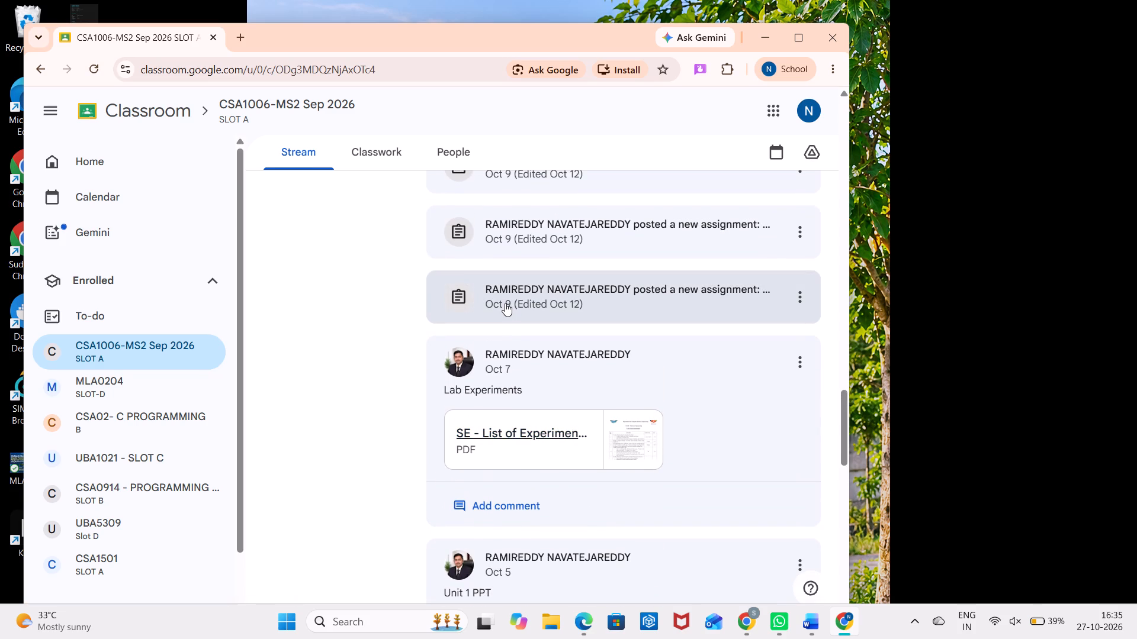
{"action": "left_click", "coordinate": [505, 303]}
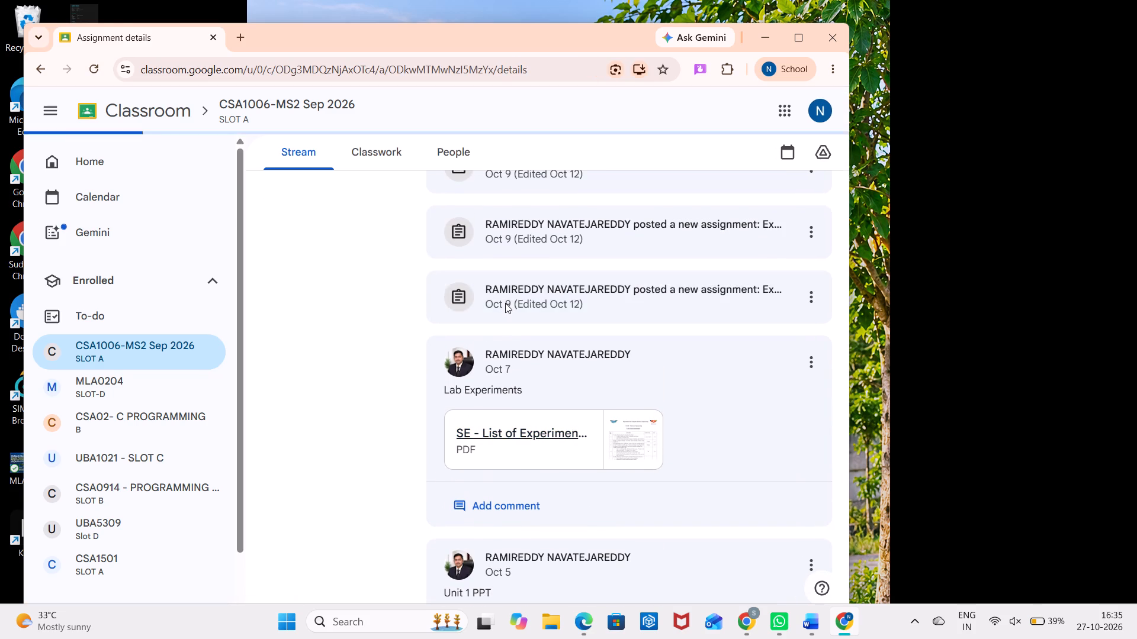
{"action": "left_click", "coordinate": [41, 70]}
{"action": "scroll", "coordinate": [339, 301], "scroll_direction": "down", "scroll_amount": 2}
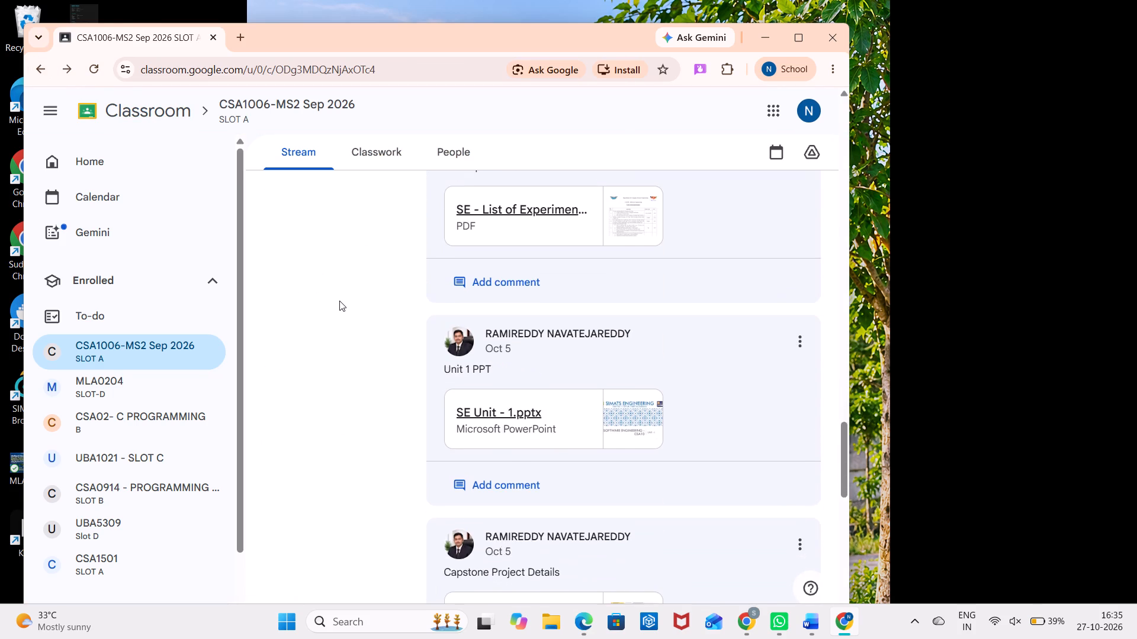
Open the SLOT_A_SE_Session Plan CSA1006.docx attachment from the Oct 9 Session plan post, check its first page, and close it.
{"action": "scroll", "coordinate": [339, 301], "scroll_direction": "up", "scroll_amount": 6}
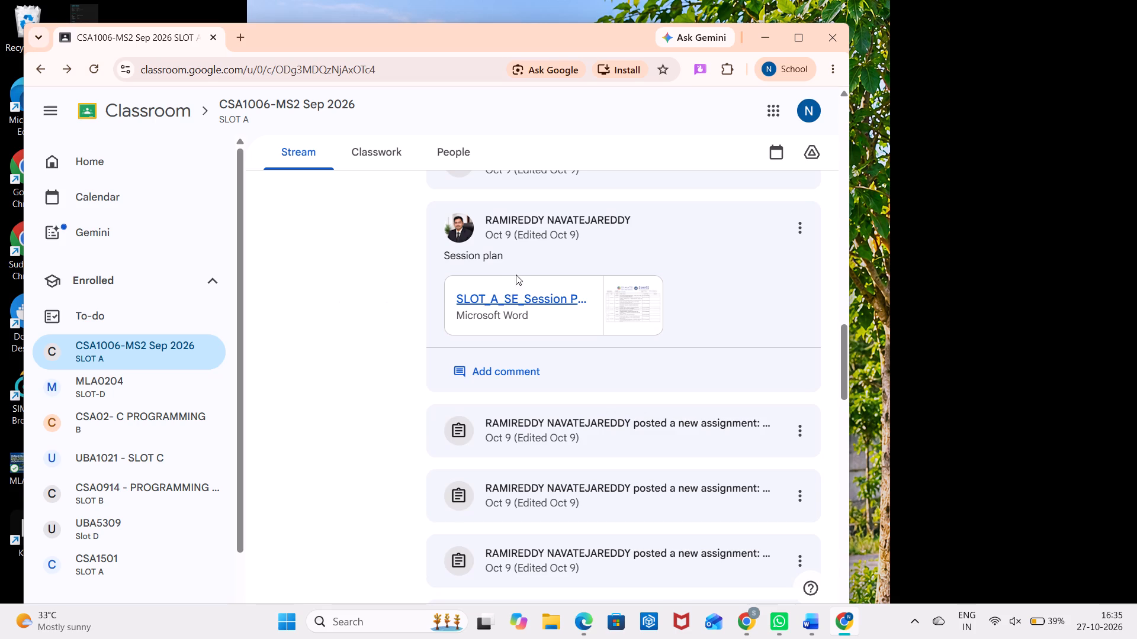
{"action": "left_click", "coordinate": [509, 293]}
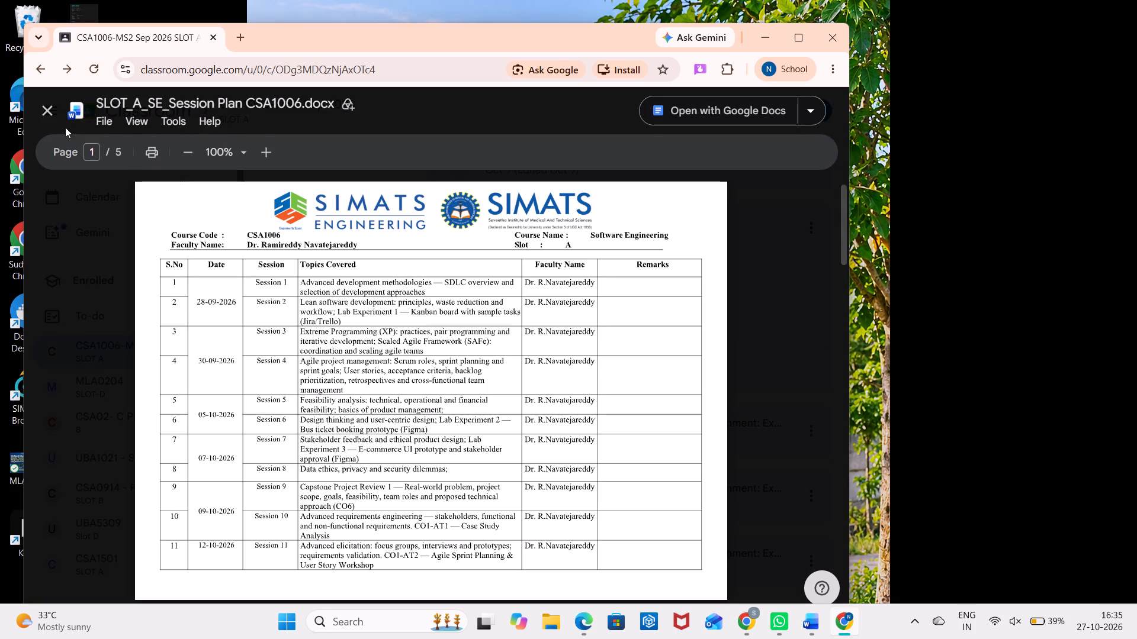
{"action": "left_click", "coordinate": [49, 101]}
Open the Problem Statements allocation spreadsheet from the Assessment Tools post and copy the title "Fleet Operations and Predictive Vehicle Maintenance Platform".
{"action": "scroll", "coordinate": [400, 369], "scroll_direction": "down", "scroll_amount": 10}
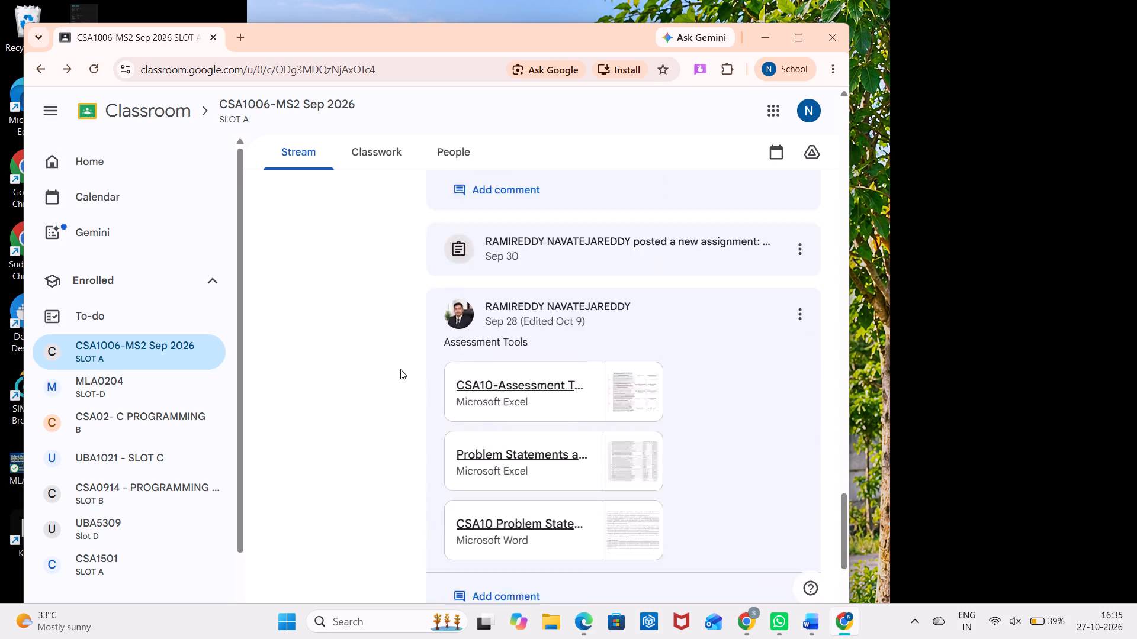
{"action": "scroll", "coordinate": [400, 369], "scroll_direction": "down", "scroll_amount": 9}
{"action": "scroll", "coordinate": [472, 499], "scroll_direction": "up", "scroll_amount": 1}
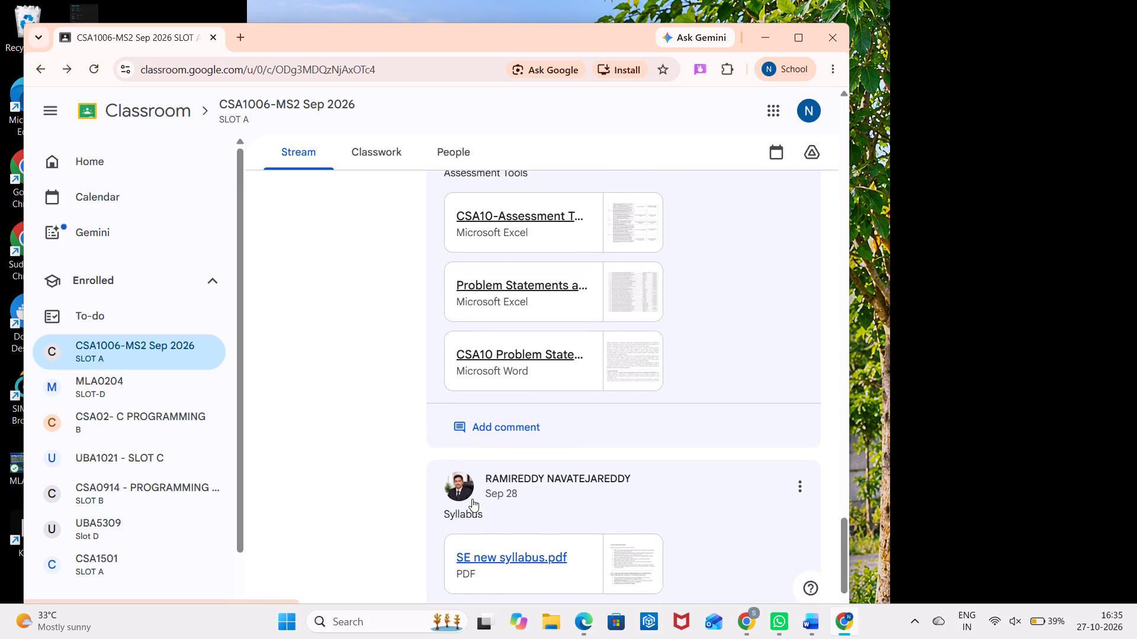
{"action": "scroll", "coordinate": [472, 499], "scroll_direction": "up", "scroll_amount": 1}
{"action": "left_click", "coordinate": [510, 348]}
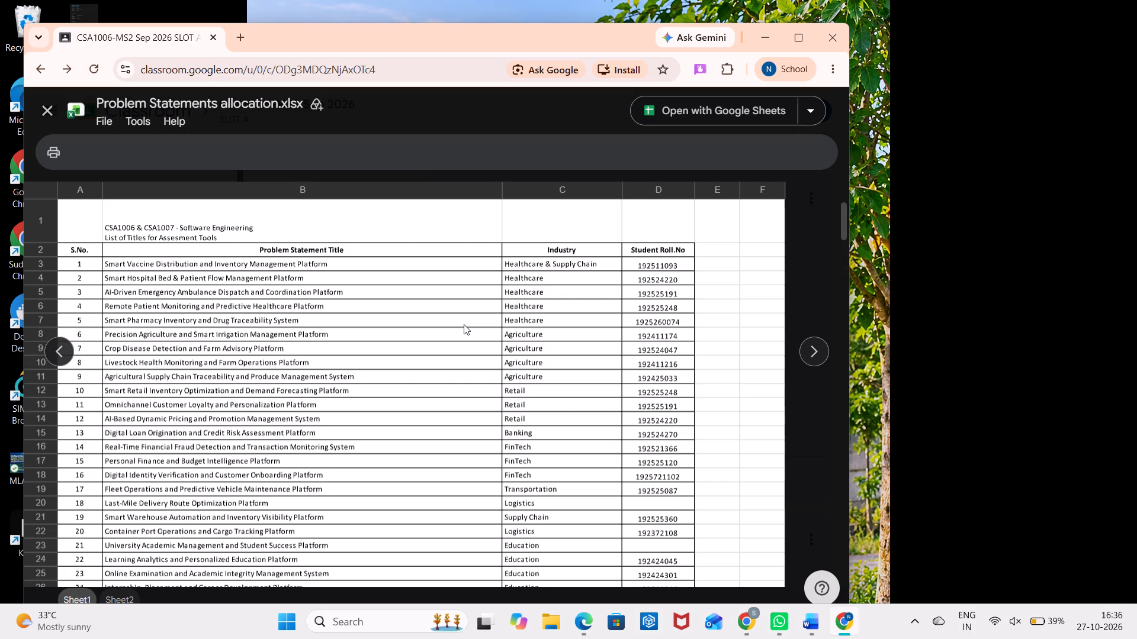
{"action": "scroll", "coordinate": [464, 324], "scroll_direction": "down", "scroll_amount": 1}
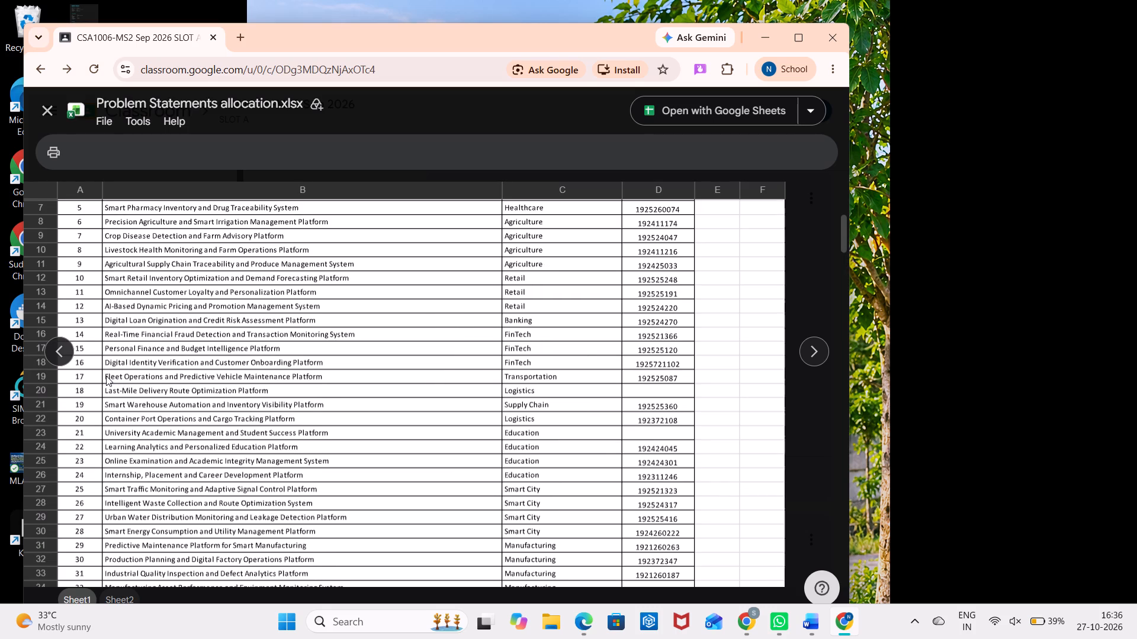
{"action": "left_click_drag", "start_coordinate": [104, 374], "coordinate": [182, 372]}
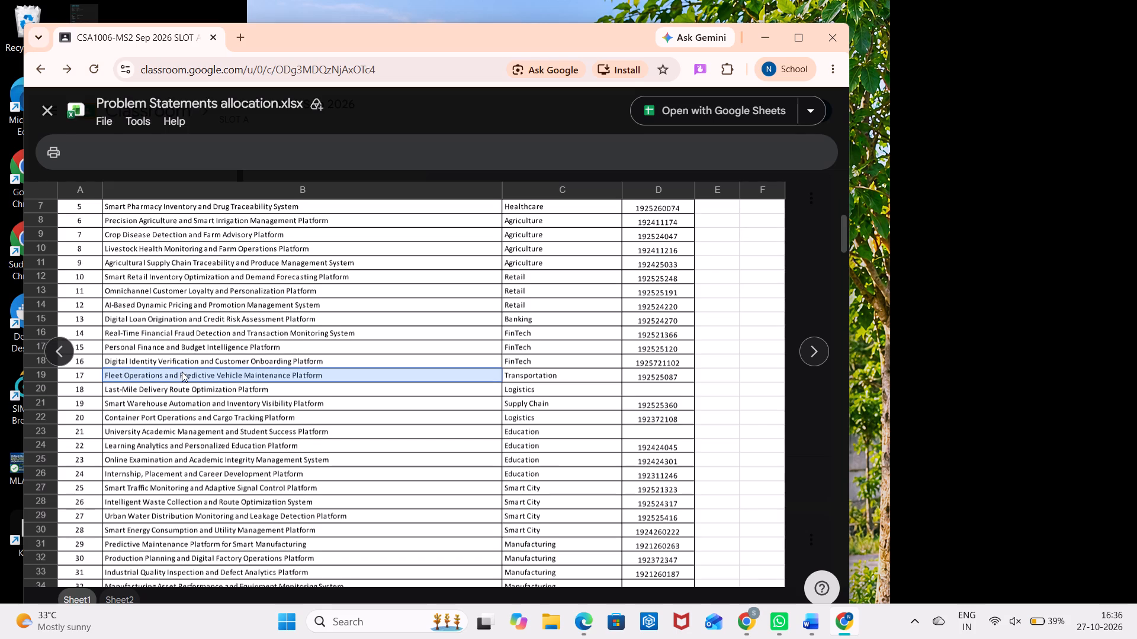
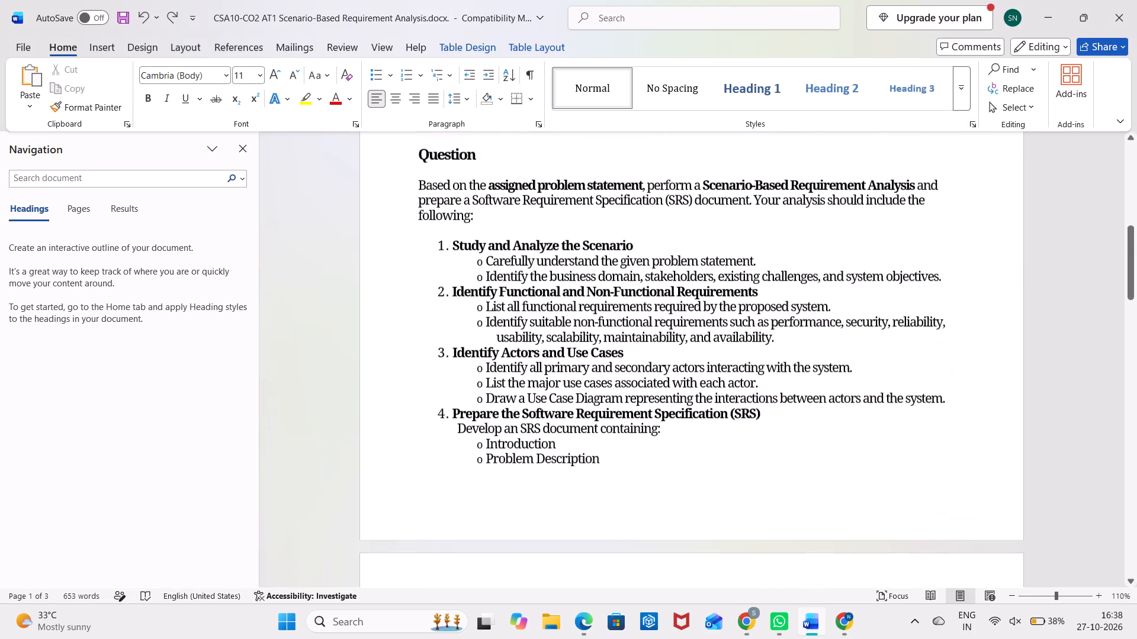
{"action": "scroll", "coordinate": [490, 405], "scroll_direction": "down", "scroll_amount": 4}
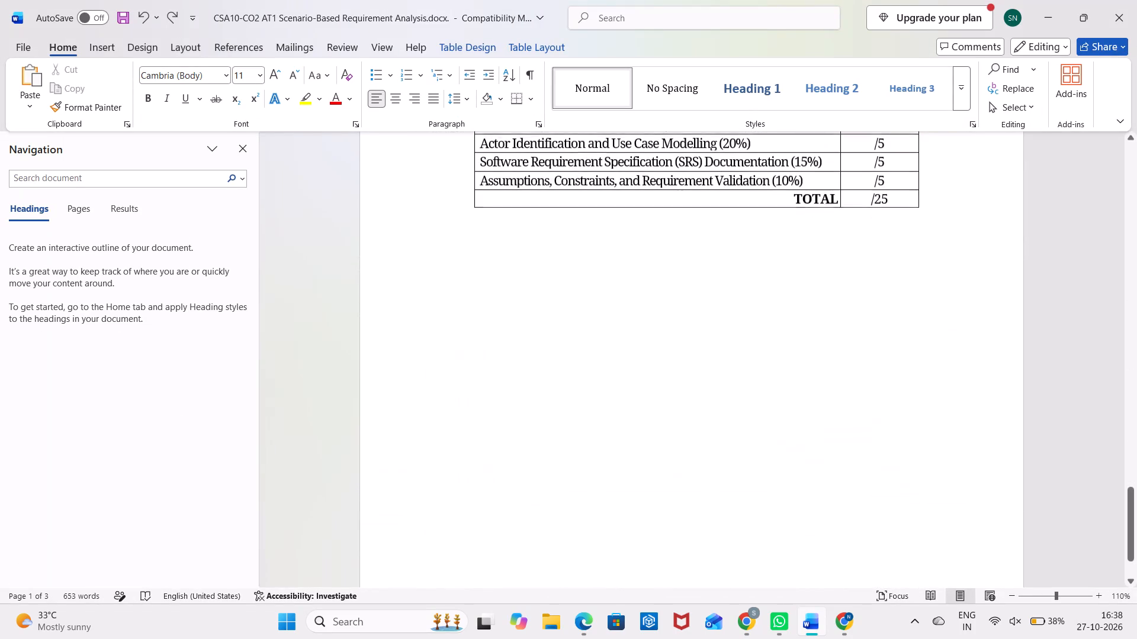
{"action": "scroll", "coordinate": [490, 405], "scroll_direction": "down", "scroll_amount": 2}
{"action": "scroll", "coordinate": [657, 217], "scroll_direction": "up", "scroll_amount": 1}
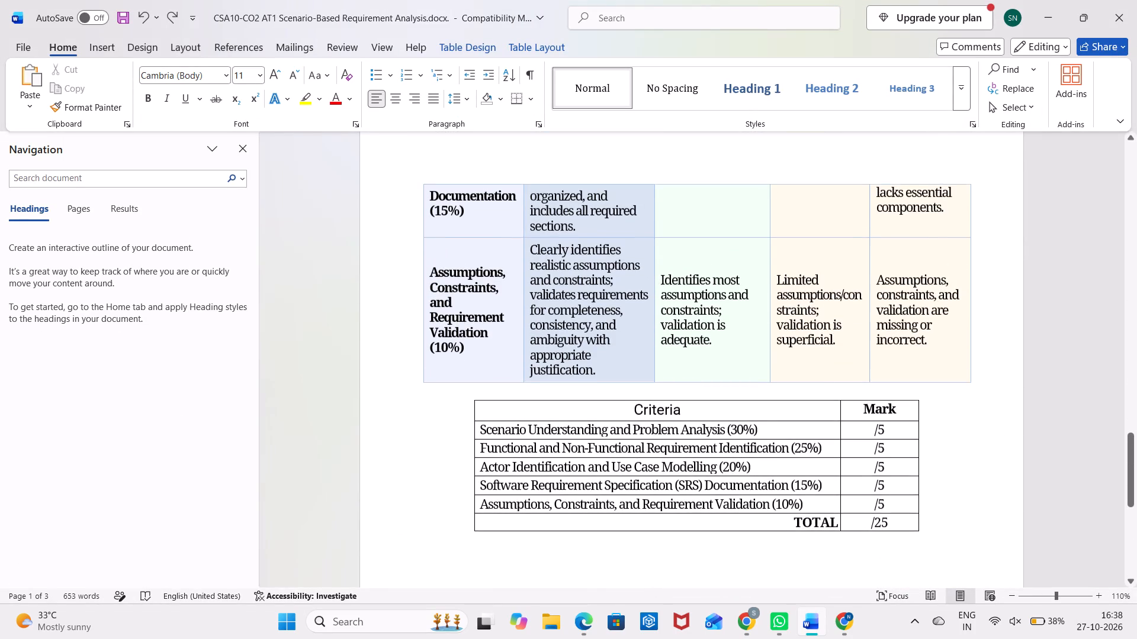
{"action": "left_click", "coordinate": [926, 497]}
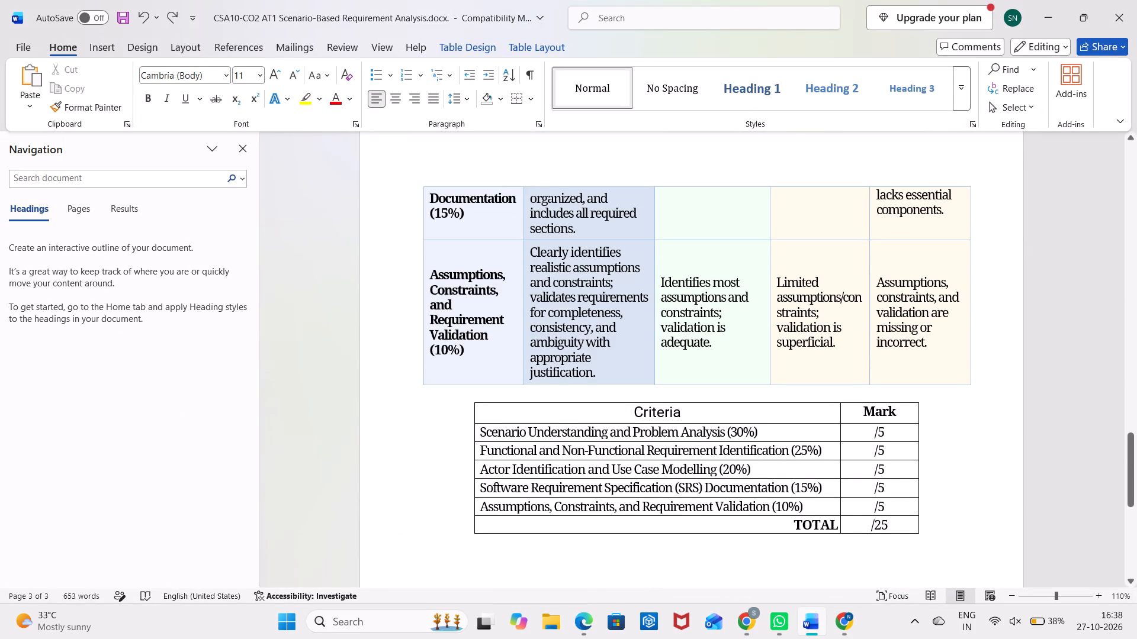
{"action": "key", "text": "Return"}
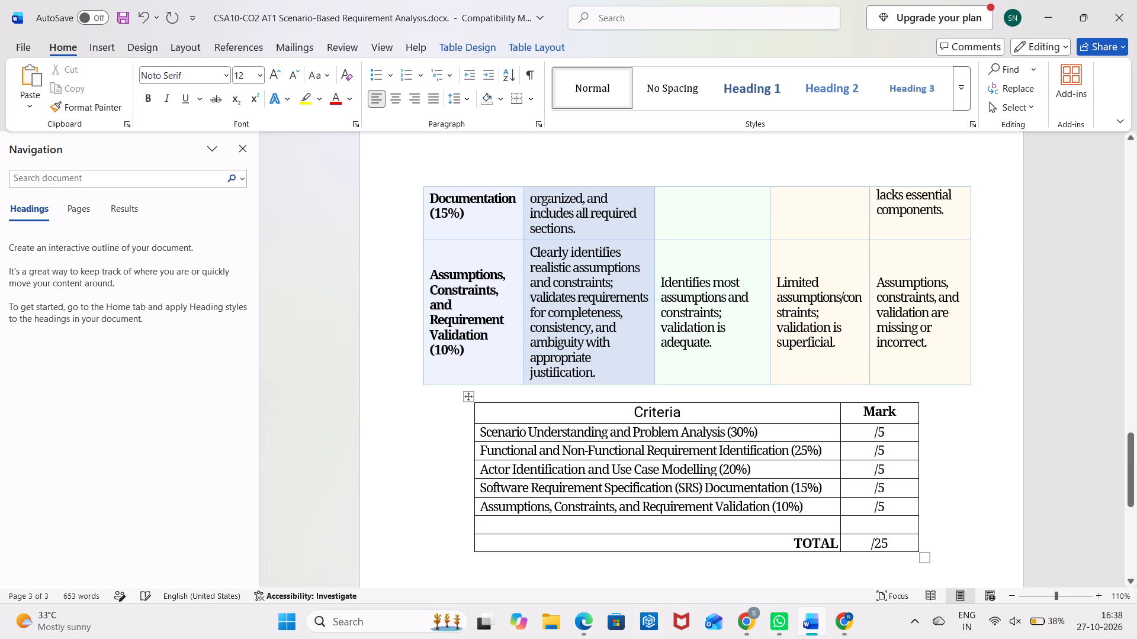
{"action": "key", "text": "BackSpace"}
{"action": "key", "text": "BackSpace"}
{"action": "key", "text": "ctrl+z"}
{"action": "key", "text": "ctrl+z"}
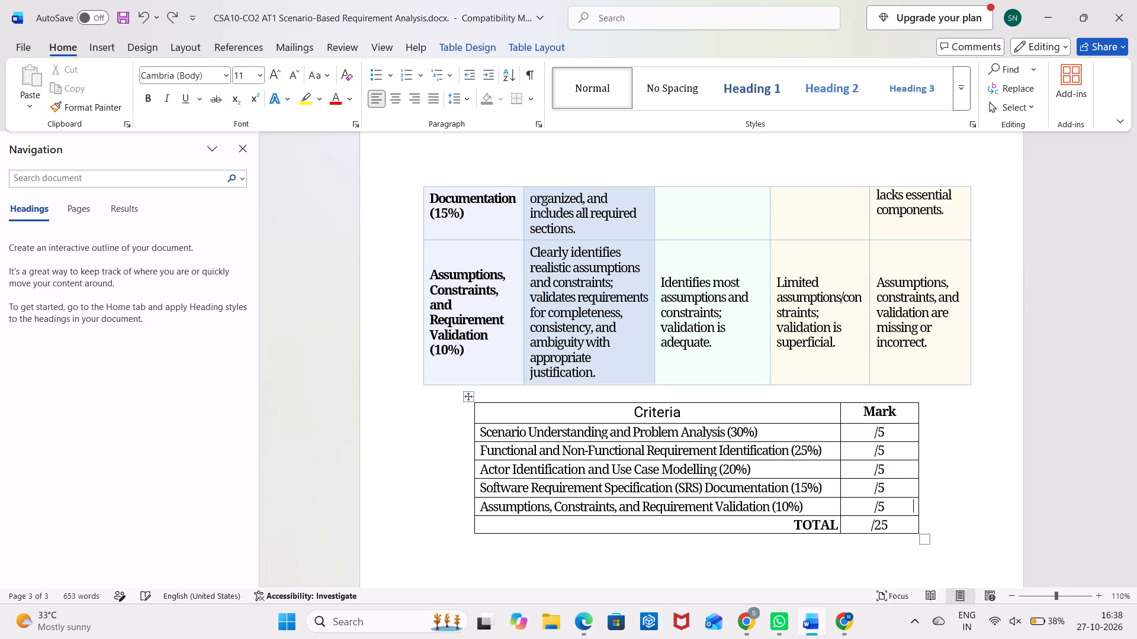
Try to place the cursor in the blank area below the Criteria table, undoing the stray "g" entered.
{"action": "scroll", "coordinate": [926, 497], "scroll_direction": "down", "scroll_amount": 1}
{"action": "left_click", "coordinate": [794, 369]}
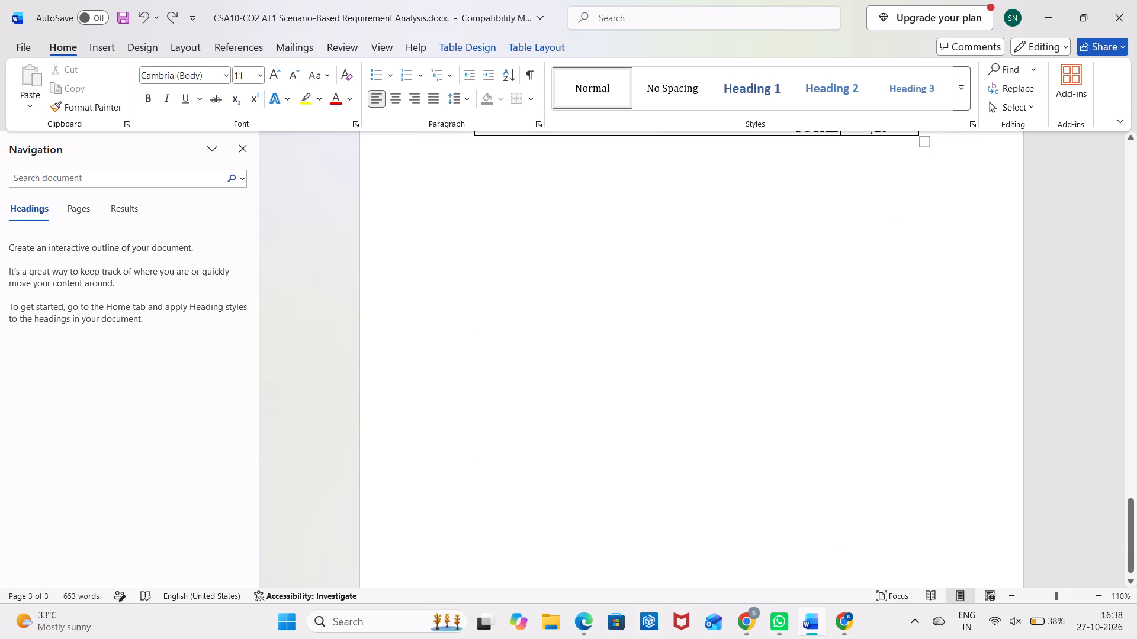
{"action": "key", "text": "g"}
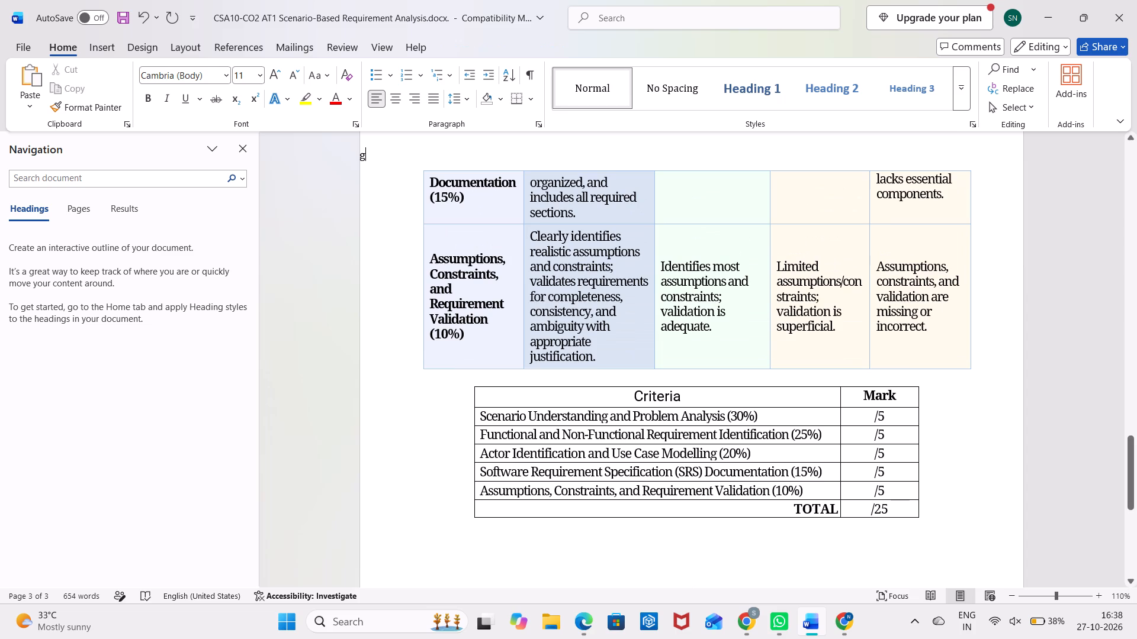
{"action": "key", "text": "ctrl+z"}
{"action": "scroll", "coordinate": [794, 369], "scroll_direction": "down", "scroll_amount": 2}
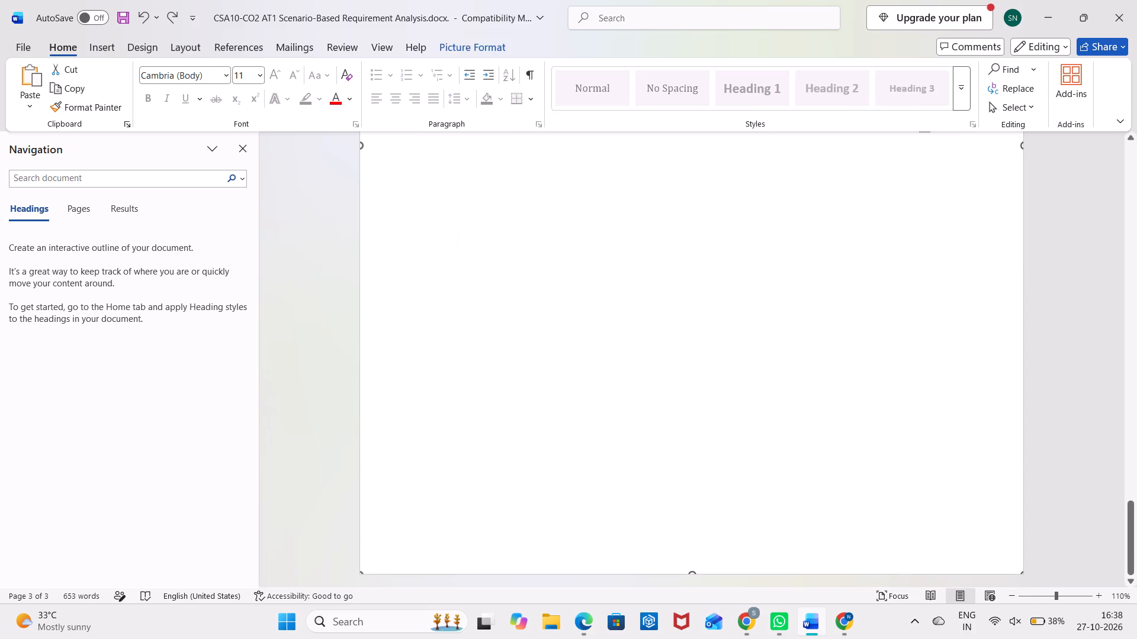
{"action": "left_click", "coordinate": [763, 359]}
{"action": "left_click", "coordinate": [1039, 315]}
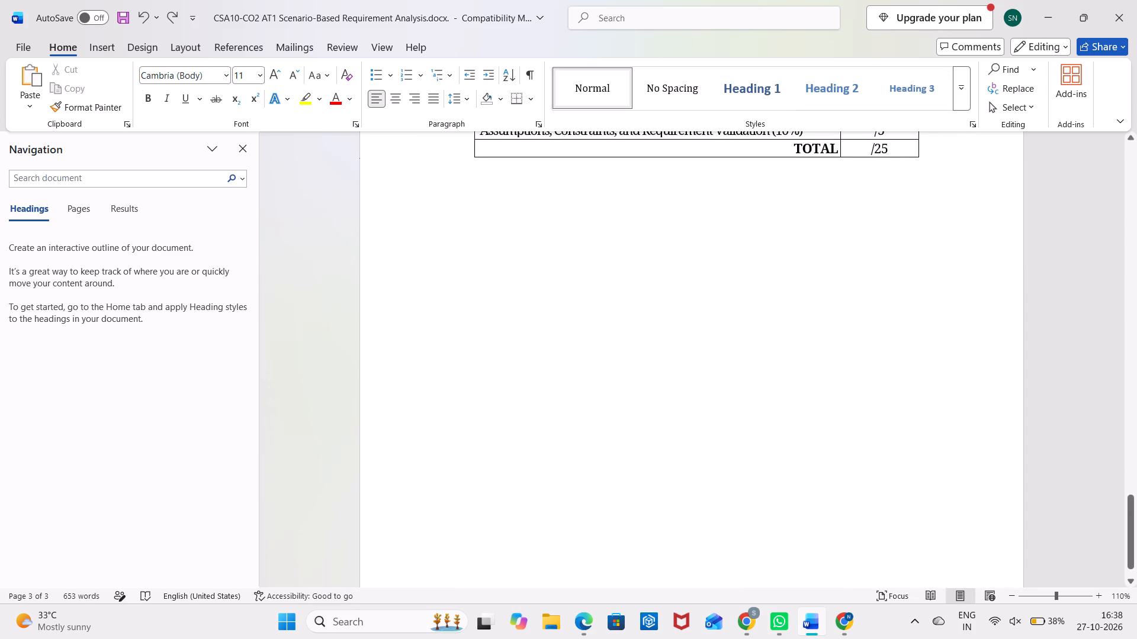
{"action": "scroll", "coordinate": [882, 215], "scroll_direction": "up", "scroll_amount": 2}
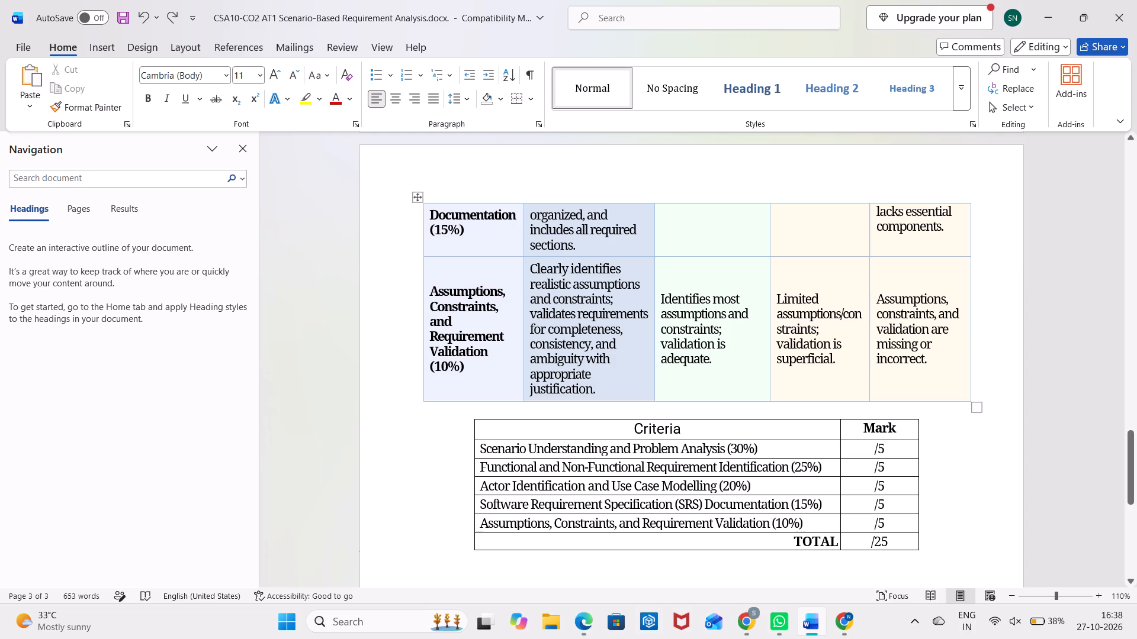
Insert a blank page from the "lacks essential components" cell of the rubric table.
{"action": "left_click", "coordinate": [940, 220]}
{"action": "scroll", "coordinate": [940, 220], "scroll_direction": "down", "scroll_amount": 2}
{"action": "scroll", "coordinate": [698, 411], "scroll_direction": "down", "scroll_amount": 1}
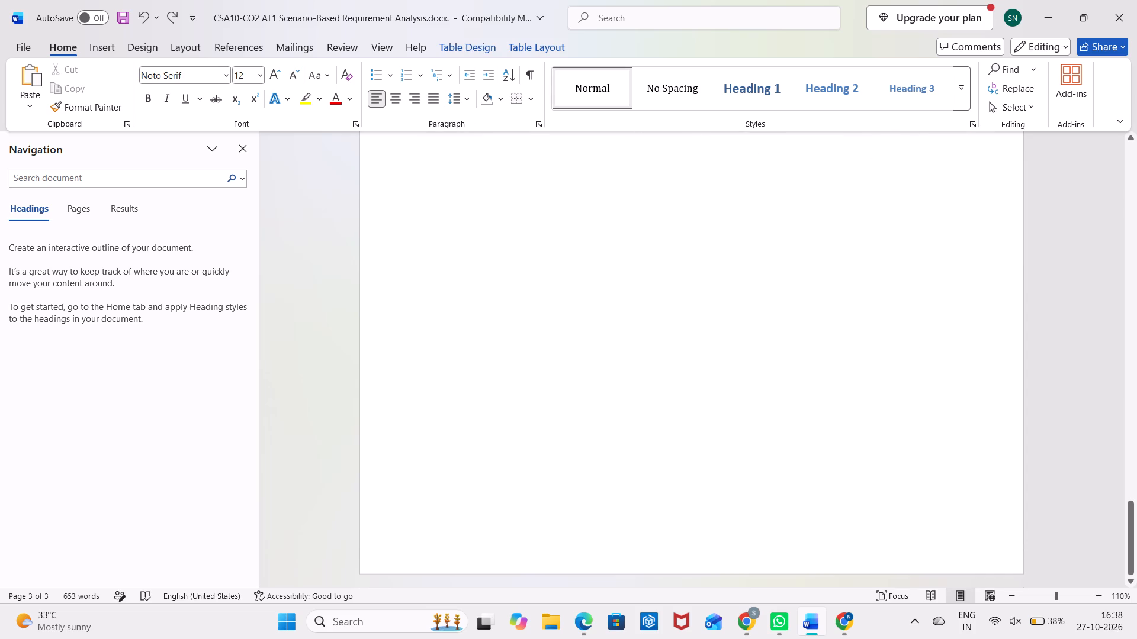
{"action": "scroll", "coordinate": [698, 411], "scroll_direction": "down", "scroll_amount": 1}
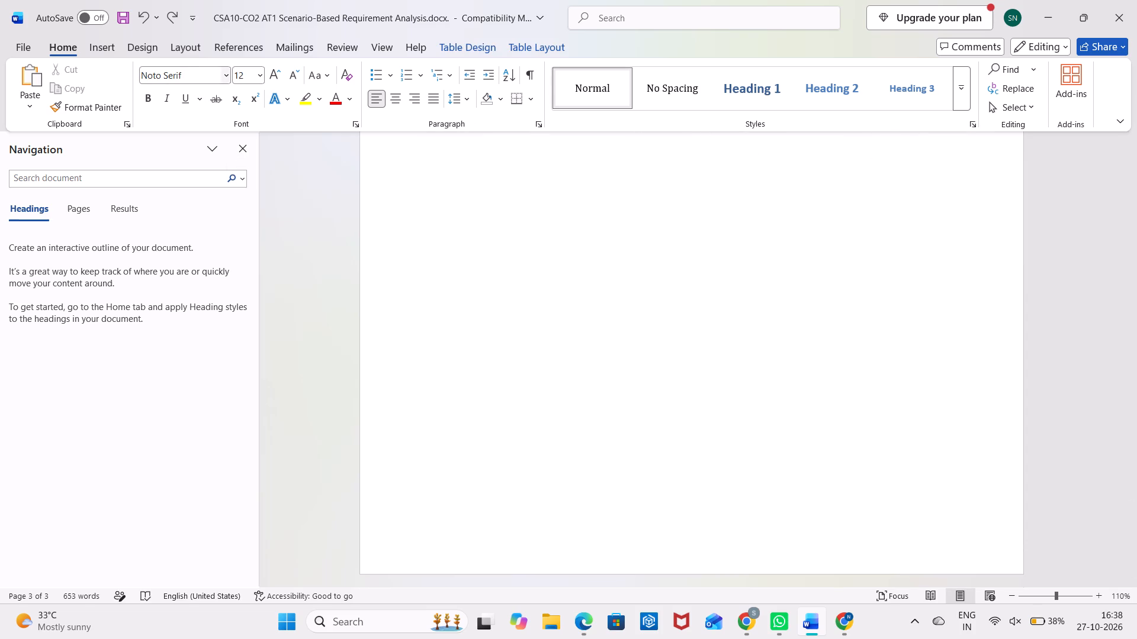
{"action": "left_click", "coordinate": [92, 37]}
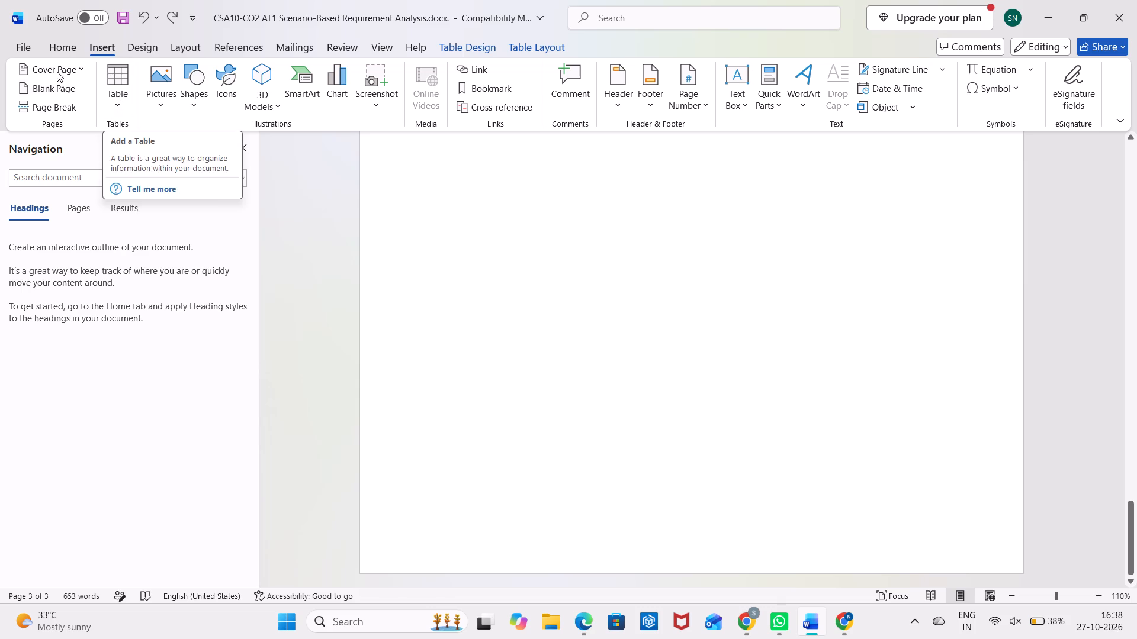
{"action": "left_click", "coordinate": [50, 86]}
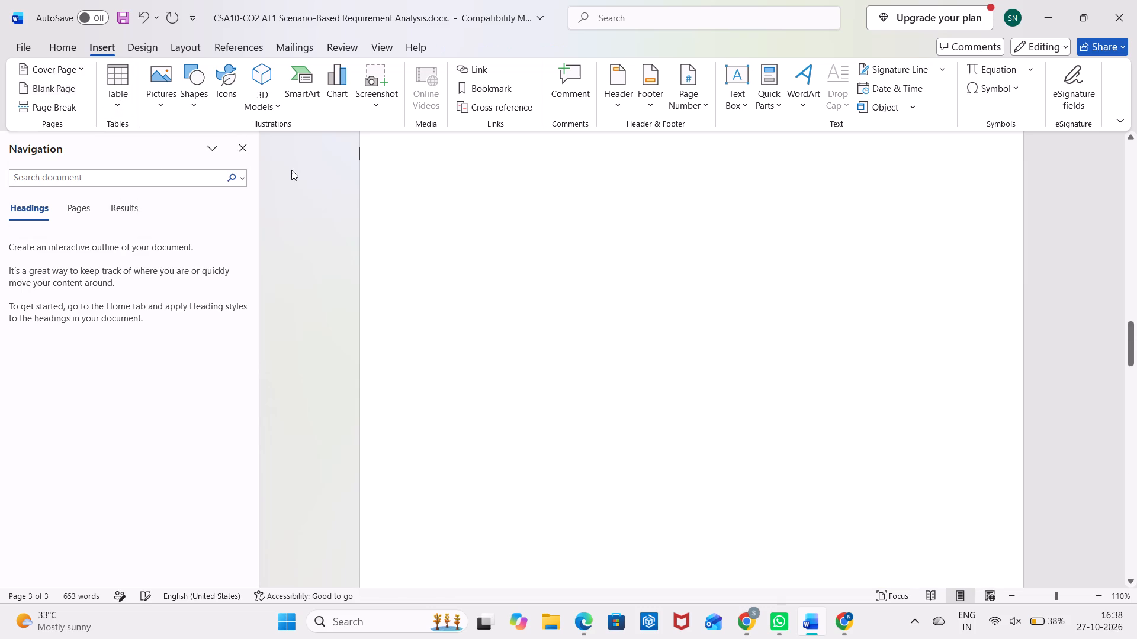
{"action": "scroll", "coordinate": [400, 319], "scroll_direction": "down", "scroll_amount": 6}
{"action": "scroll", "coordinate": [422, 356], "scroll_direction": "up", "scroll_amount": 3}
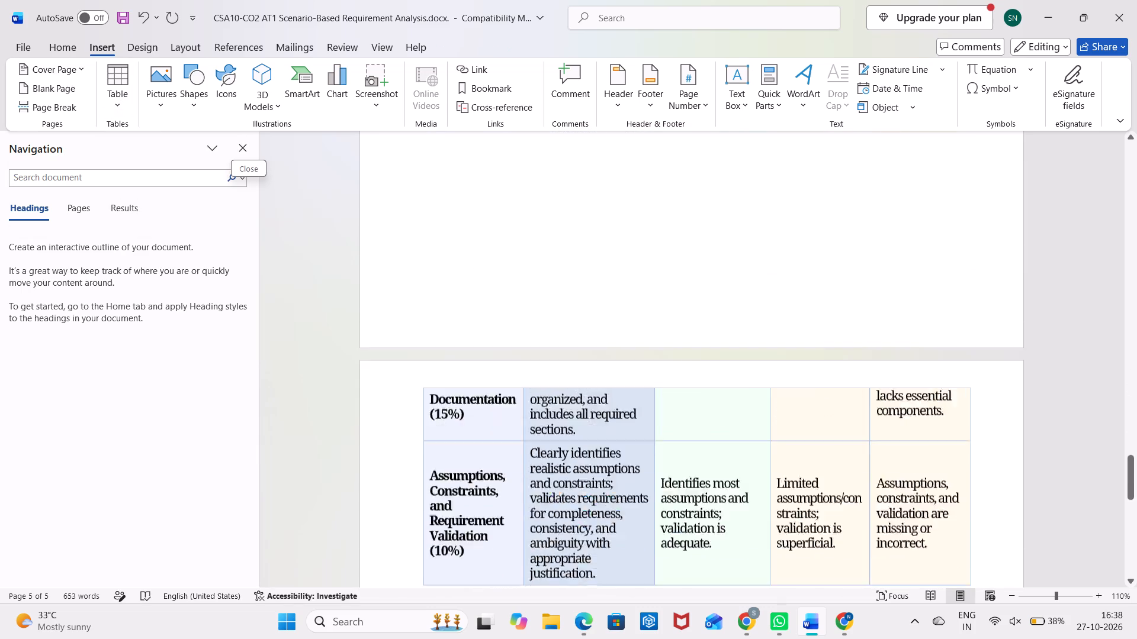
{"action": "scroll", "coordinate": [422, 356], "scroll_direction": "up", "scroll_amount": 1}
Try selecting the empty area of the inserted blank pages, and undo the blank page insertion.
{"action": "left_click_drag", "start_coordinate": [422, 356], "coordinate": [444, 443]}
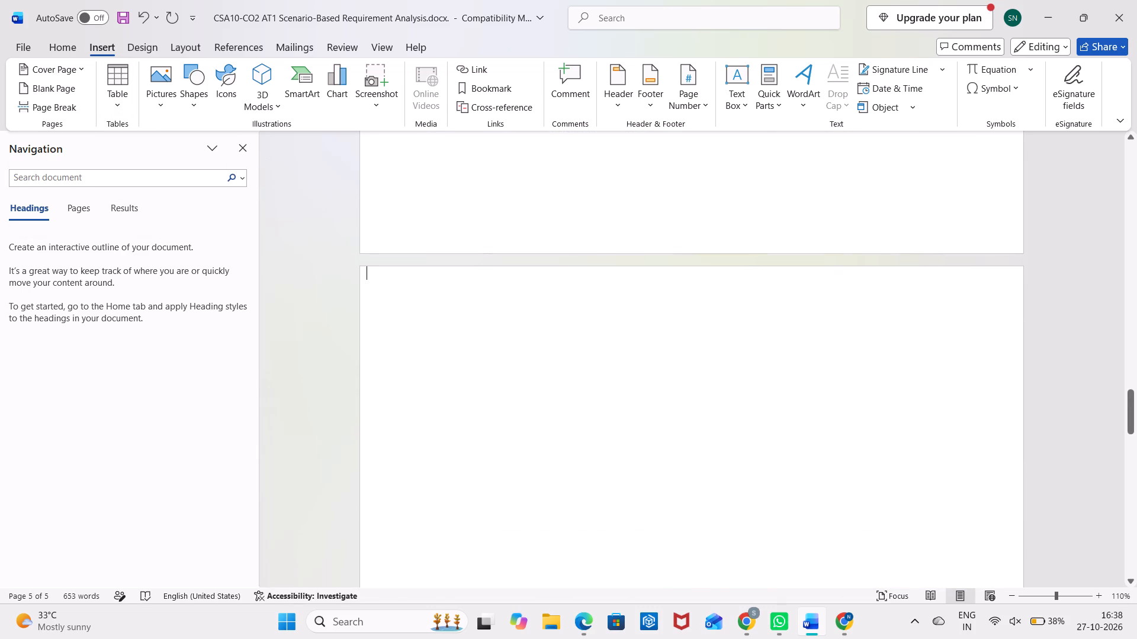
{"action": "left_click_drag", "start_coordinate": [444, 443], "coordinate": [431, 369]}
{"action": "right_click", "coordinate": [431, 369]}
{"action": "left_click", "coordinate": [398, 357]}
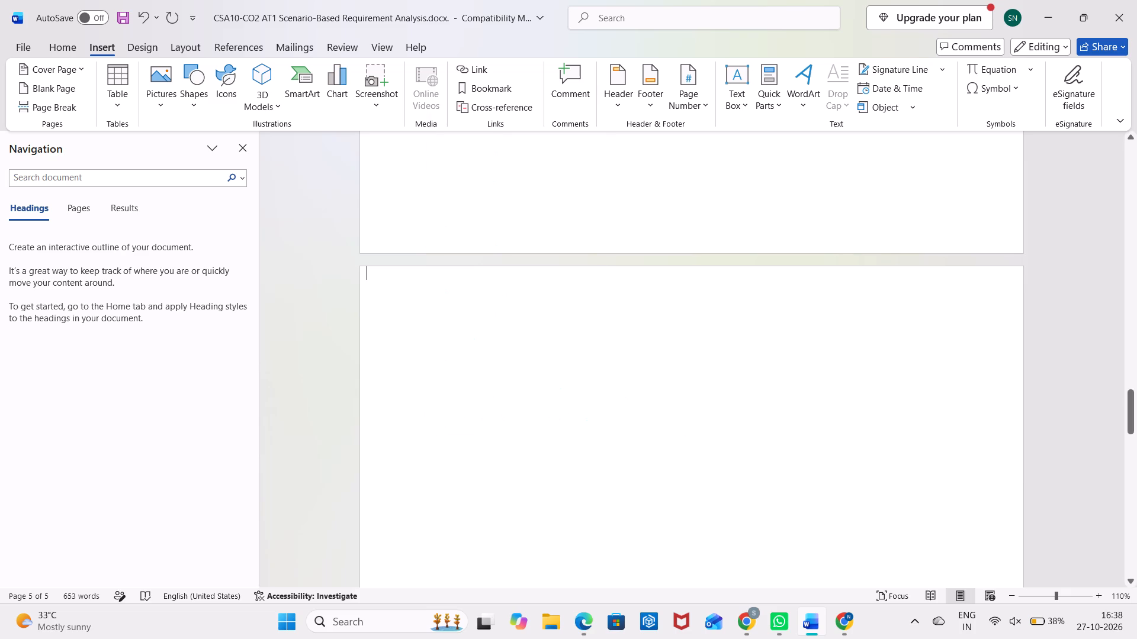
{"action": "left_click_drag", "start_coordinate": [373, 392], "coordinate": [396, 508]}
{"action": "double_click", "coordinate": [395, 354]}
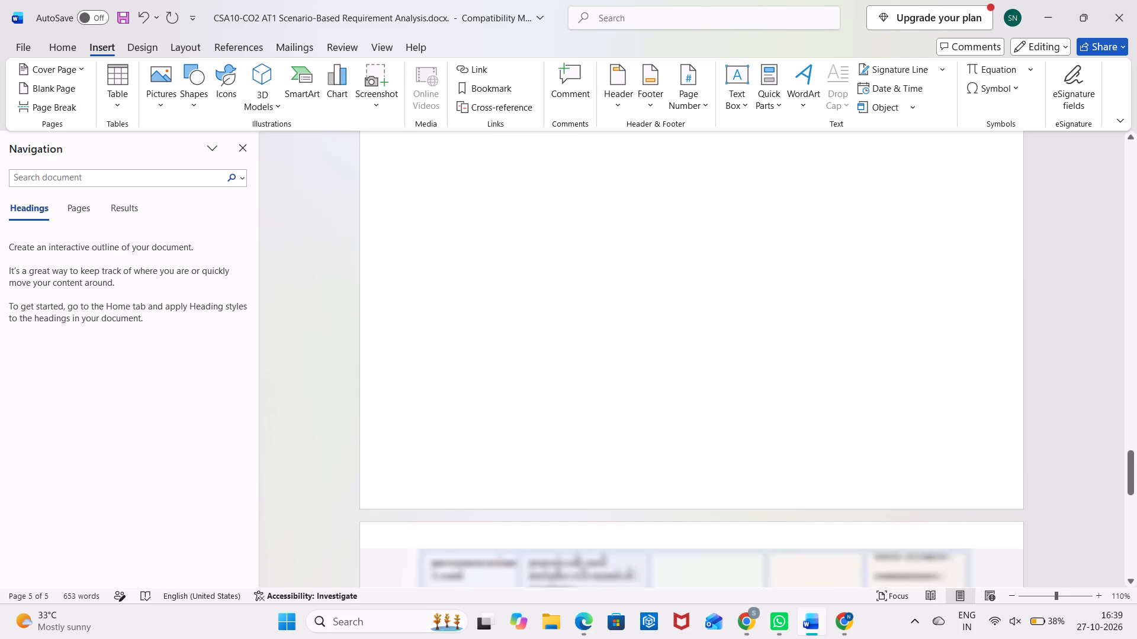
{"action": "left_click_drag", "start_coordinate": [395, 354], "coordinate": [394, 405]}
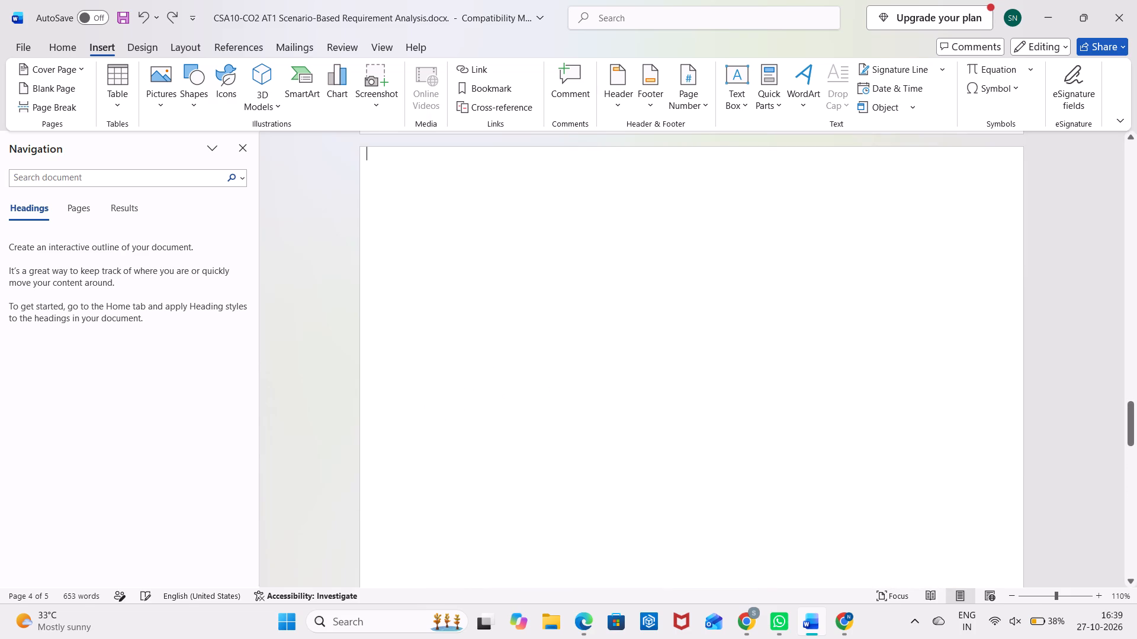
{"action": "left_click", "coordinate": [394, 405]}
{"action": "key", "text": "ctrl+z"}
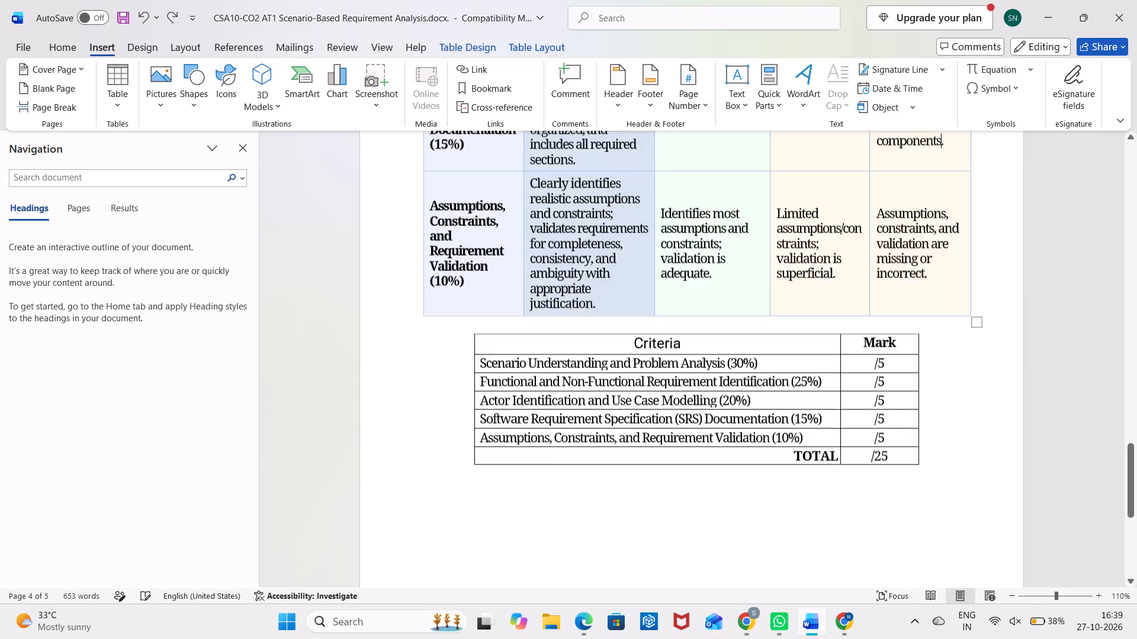
Paste the copied ChatGPT report into the blank area of page 3, below the Criteria table.
{"action": "scroll", "coordinate": [394, 405], "scroll_direction": "down", "scroll_amount": 2}
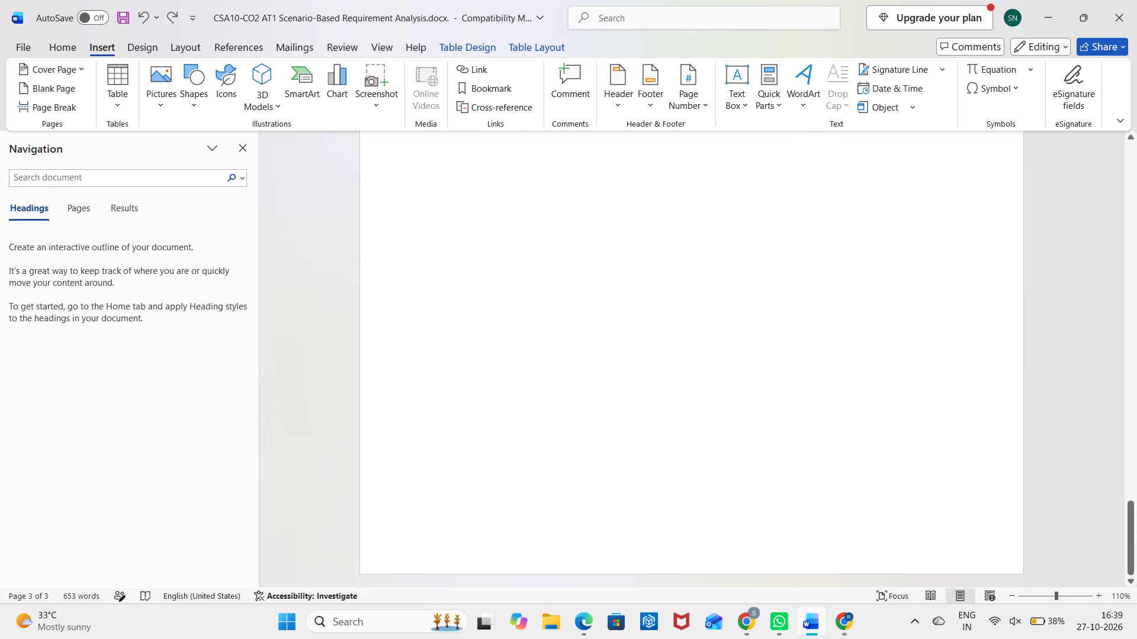
{"action": "left_click", "coordinate": [533, 373]}
{"action": "key", "text": "ctrl+v"}
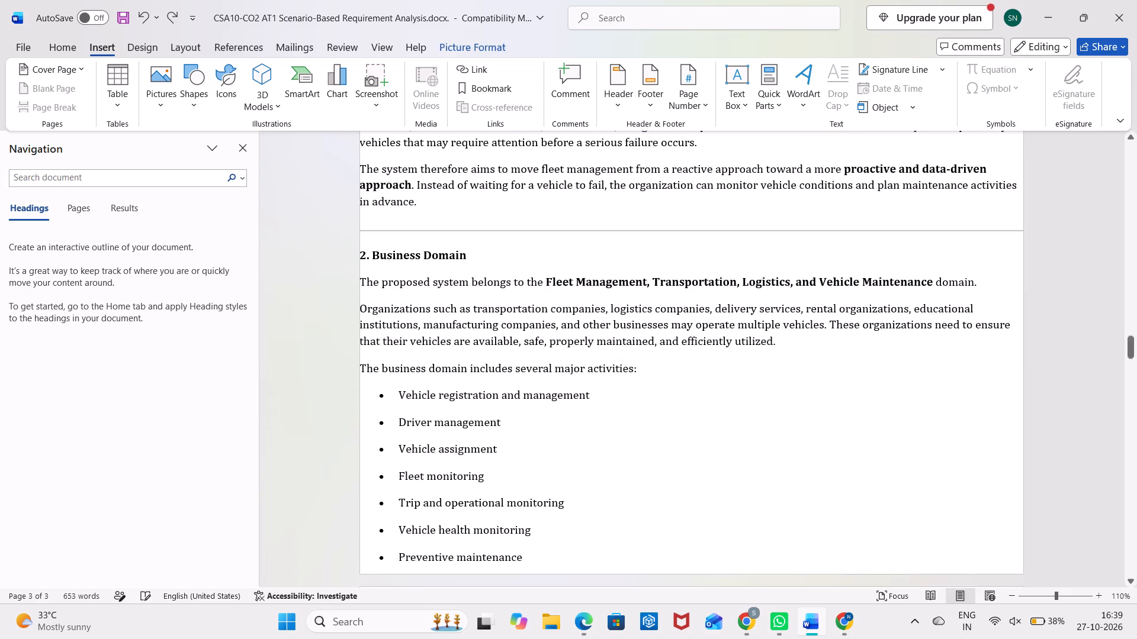
Close the Navigation pane beside the document.
{"action": "left_click", "coordinate": [243, 155]}
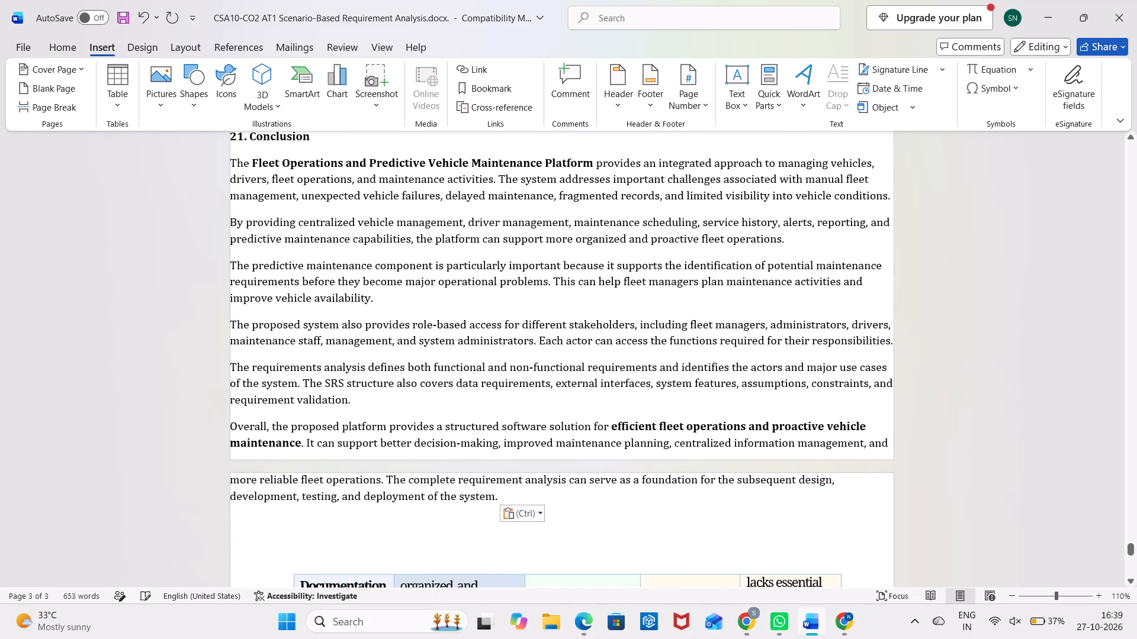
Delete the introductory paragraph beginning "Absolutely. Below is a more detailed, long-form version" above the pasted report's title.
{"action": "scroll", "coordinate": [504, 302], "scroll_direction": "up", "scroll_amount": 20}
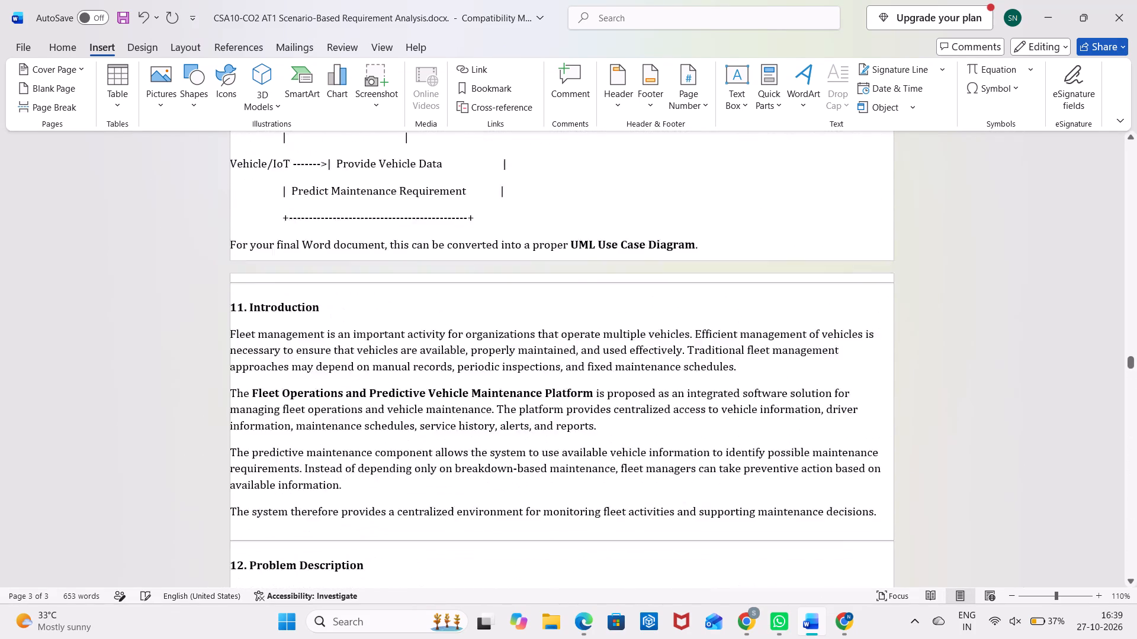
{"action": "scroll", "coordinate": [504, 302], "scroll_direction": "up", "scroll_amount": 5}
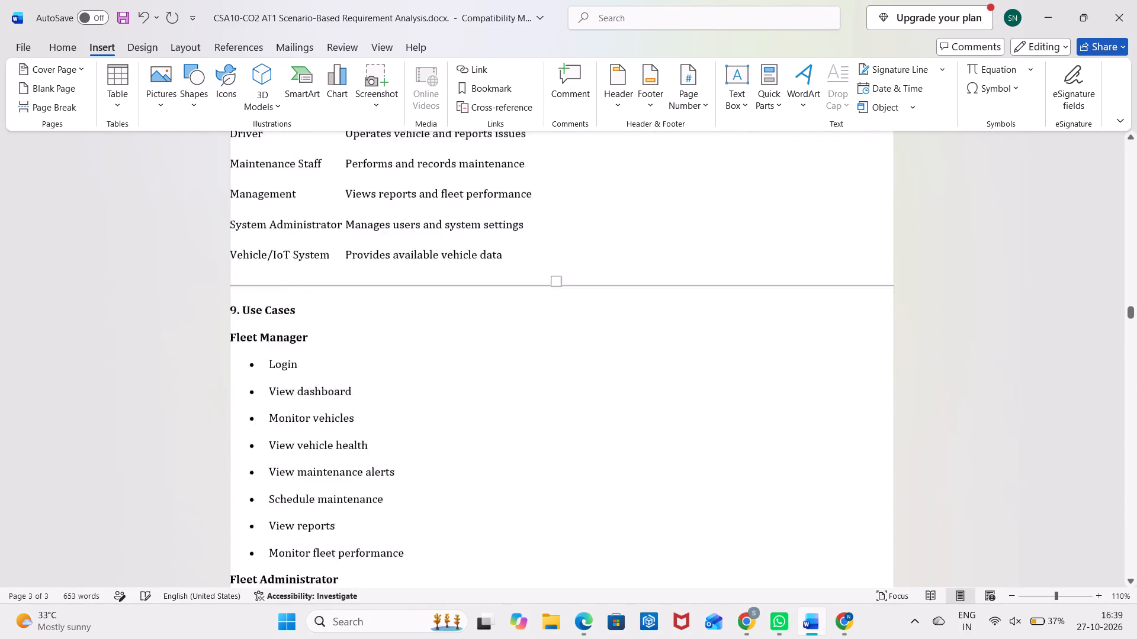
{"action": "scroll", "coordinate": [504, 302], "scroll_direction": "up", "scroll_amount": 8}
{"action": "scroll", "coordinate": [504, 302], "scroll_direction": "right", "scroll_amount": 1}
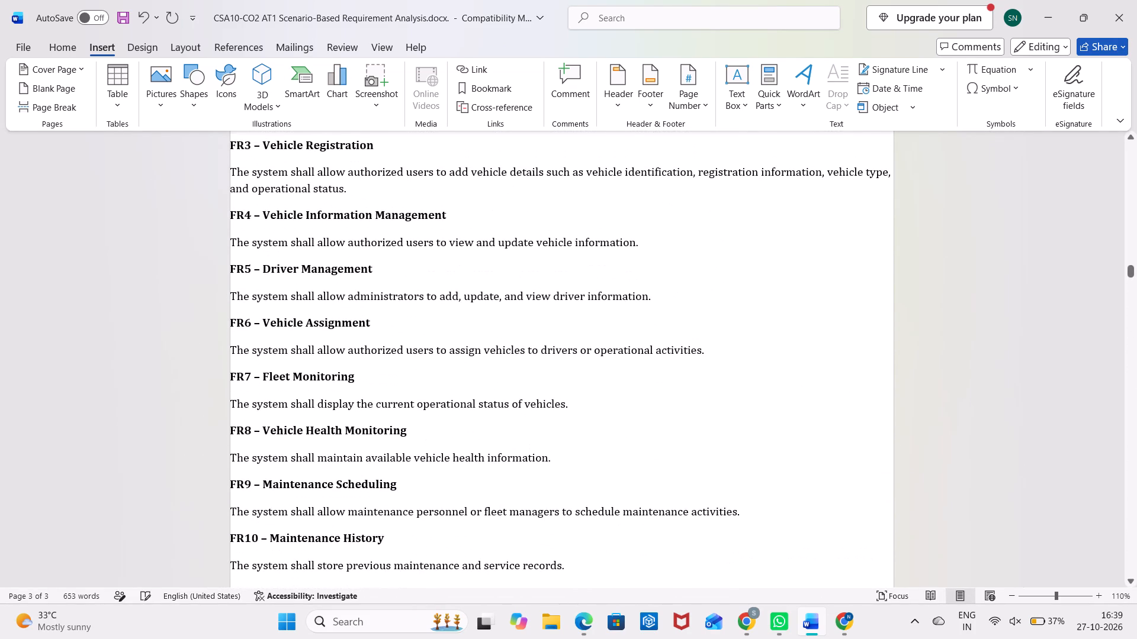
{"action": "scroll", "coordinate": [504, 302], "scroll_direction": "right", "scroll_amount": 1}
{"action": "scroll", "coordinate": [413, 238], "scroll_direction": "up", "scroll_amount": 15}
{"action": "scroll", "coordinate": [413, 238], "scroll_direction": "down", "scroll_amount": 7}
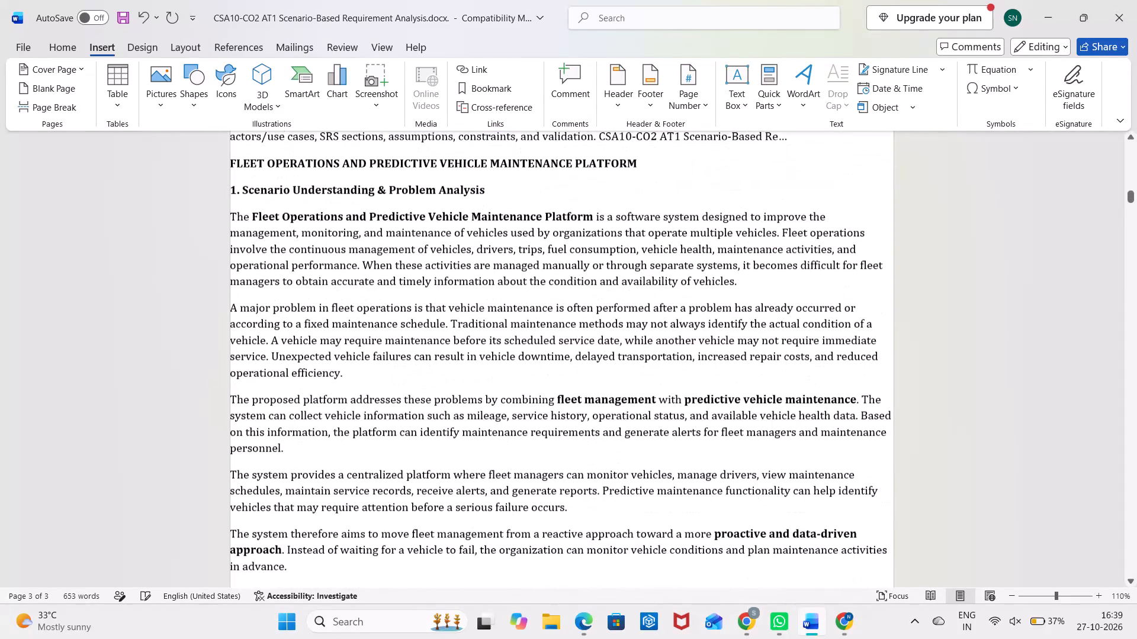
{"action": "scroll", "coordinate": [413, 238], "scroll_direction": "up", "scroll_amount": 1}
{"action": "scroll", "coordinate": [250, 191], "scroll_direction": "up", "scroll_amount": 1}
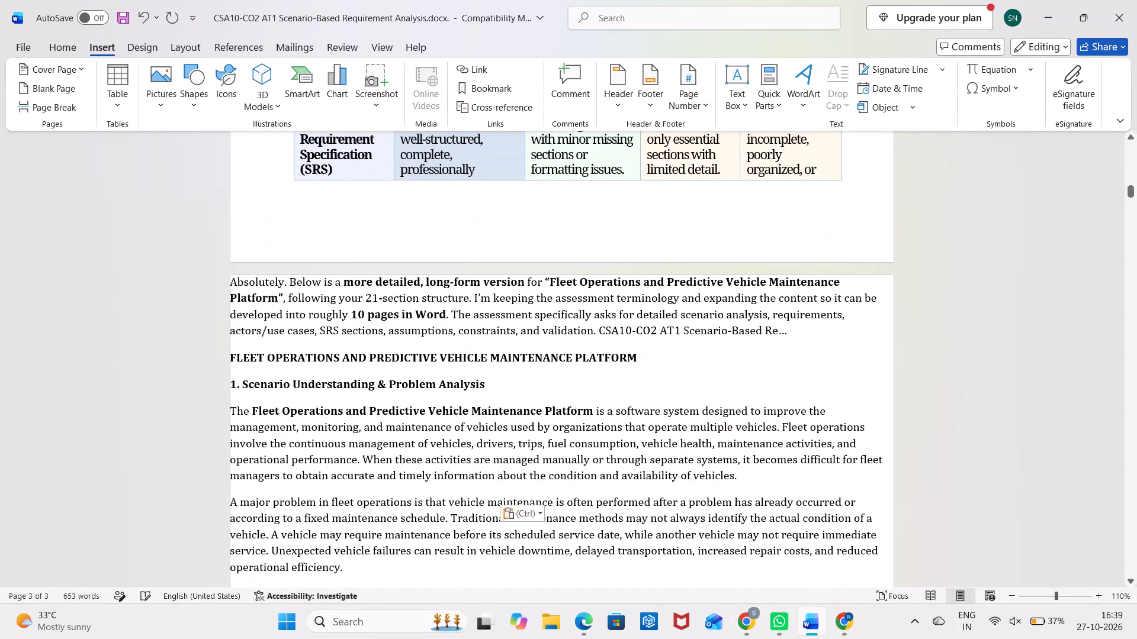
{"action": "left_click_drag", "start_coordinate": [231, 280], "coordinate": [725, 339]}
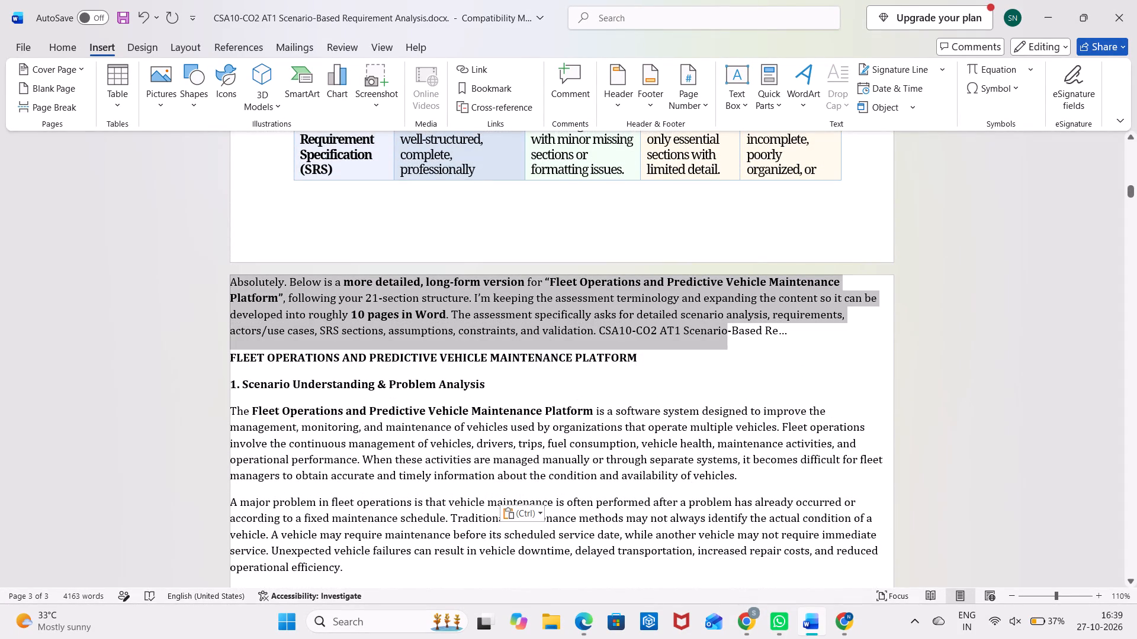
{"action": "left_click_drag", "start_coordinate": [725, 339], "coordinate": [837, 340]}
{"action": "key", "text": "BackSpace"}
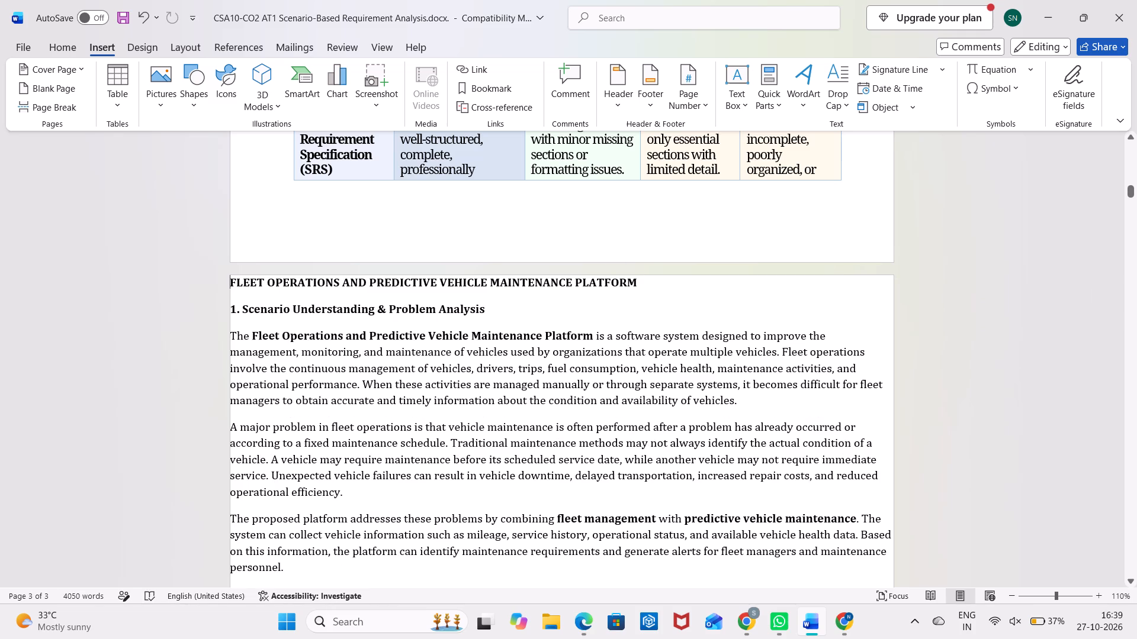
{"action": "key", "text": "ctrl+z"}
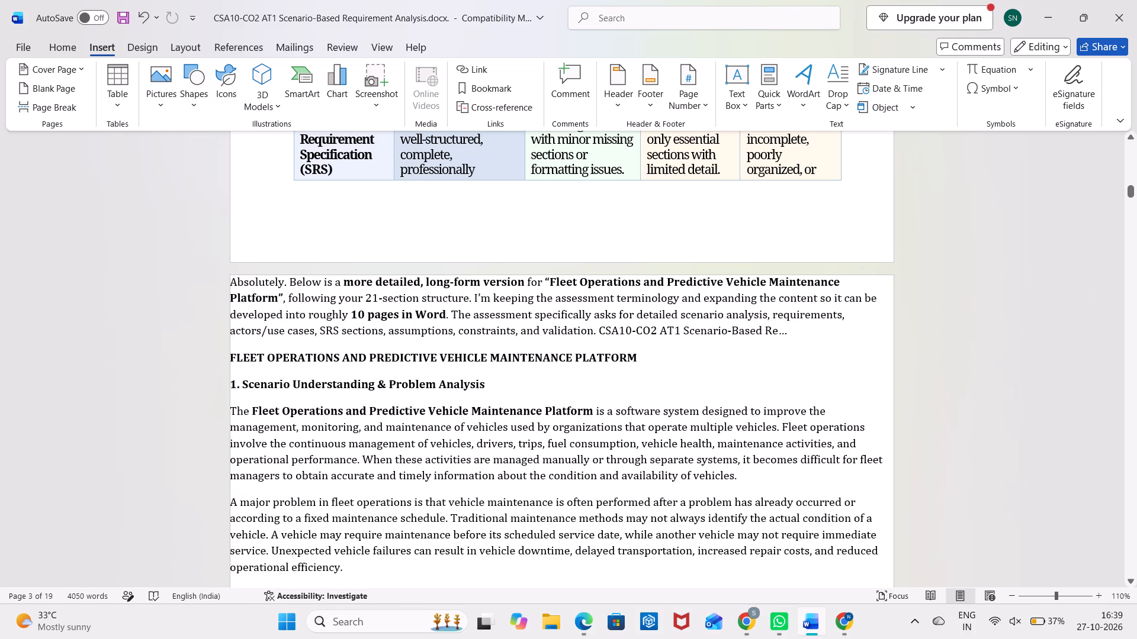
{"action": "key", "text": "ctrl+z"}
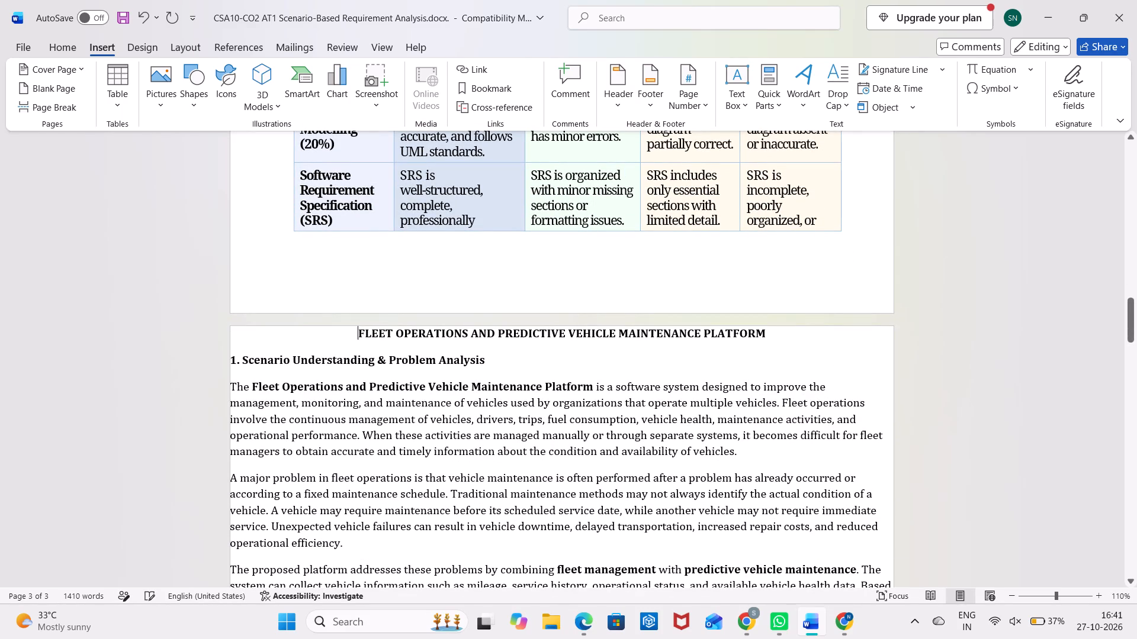
Justify the pasted report text from "1. Scenario Understanding & Problem Analysis" through the end of section 4.9 "Limited Reporting".
{"action": "left_click", "coordinate": [231, 357]}
{"action": "left_click_drag", "start_coordinate": [231, 357], "coordinate": [487, 638]}
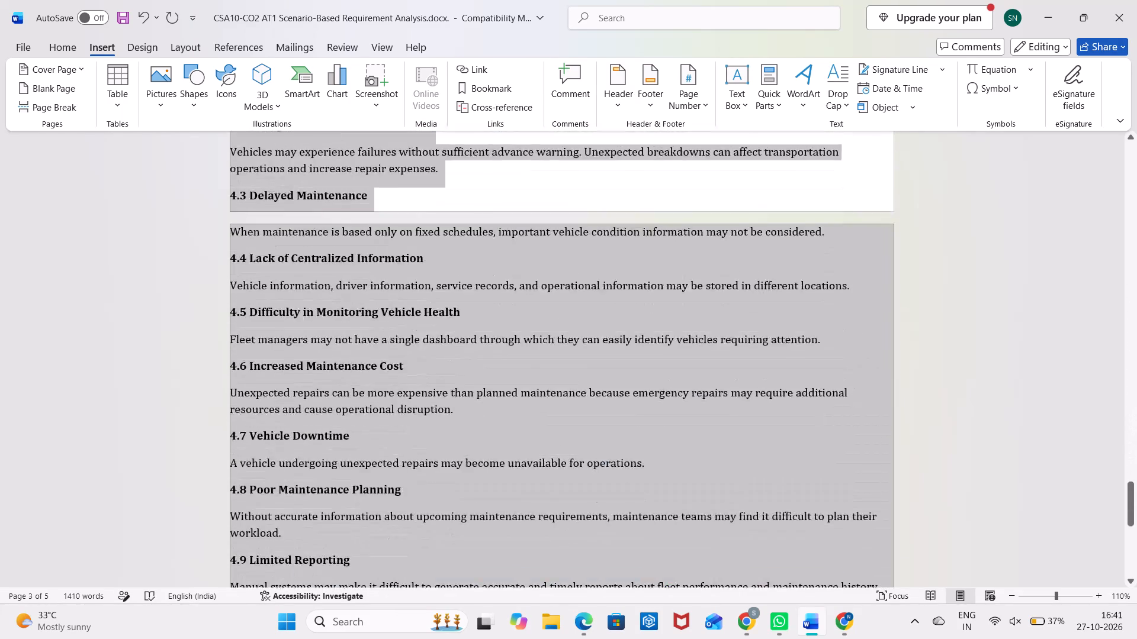
{"action": "left_click_drag", "start_coordinate": [487, 638], "coordinate": [553, 293]}
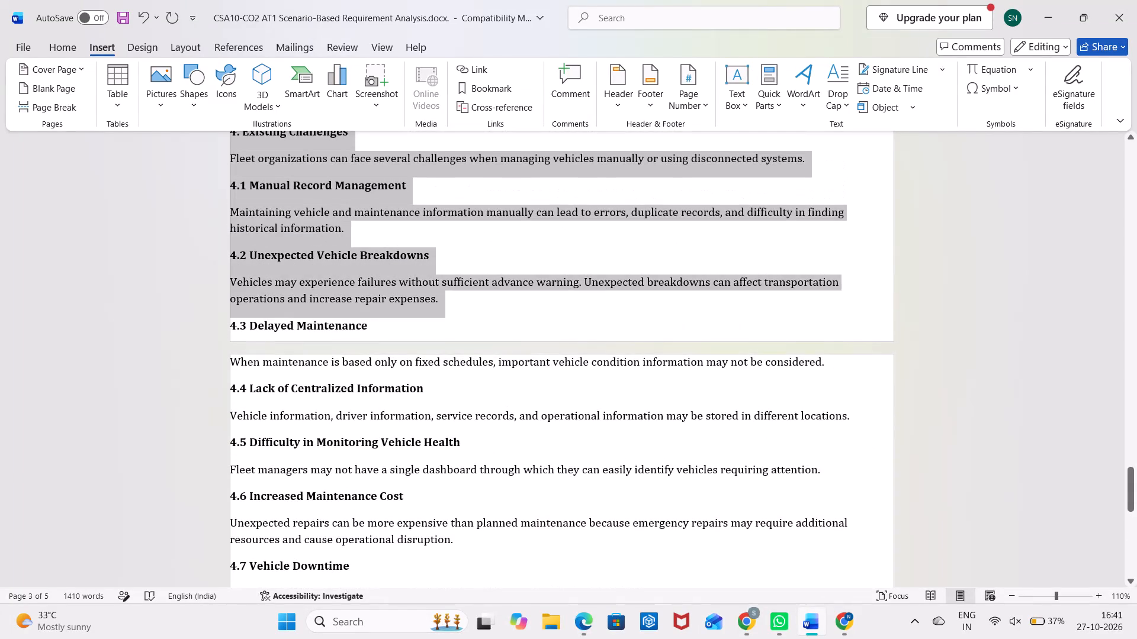
{"action": "left_click_drag", "start_coordinate": [553, 293], "coordinate": [571, 448]}
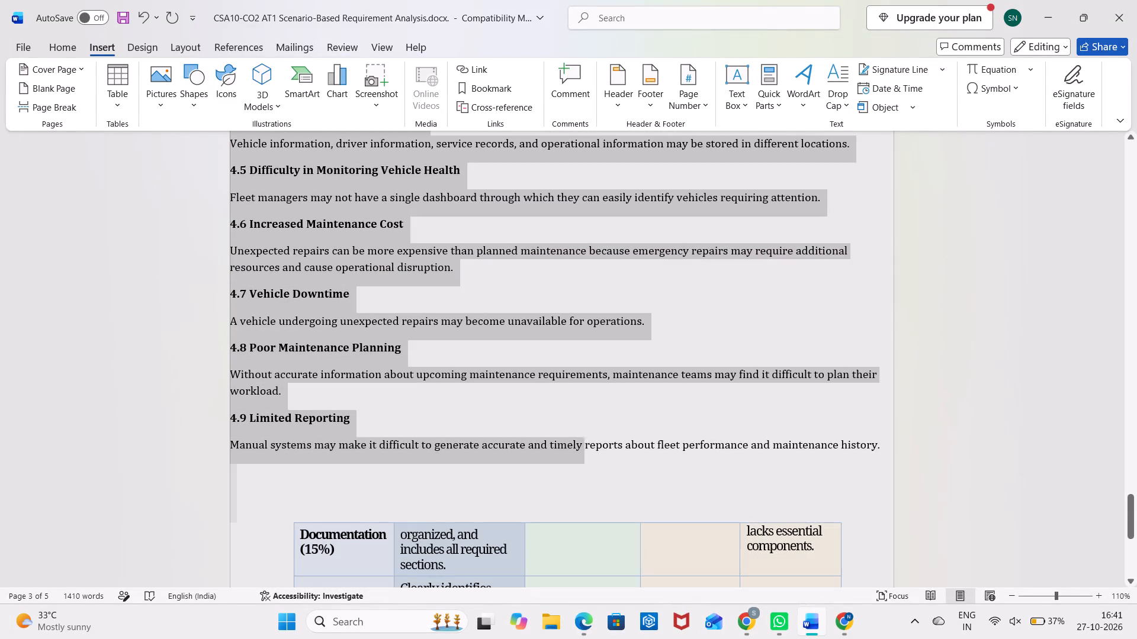
{"action": "left_click_drag", "start_coordinate": [571, 448], "coordinate": [886, 438]}
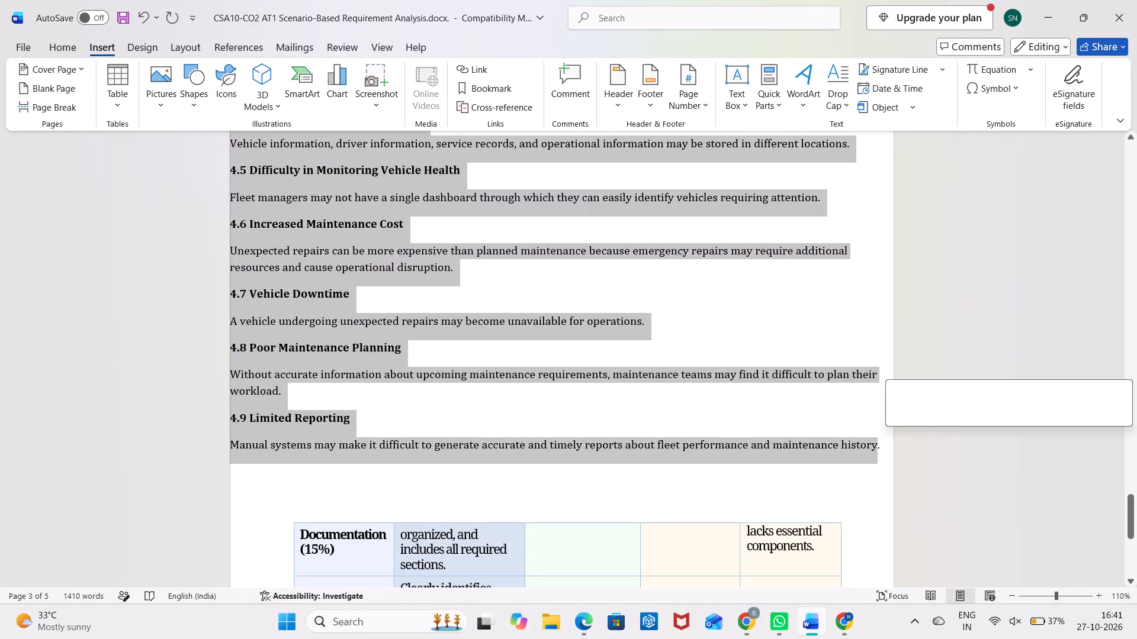
{"action": "left_click", "coordinate": [68, 50]}
{"action": "left_click", "coordinate": [416, 89]}
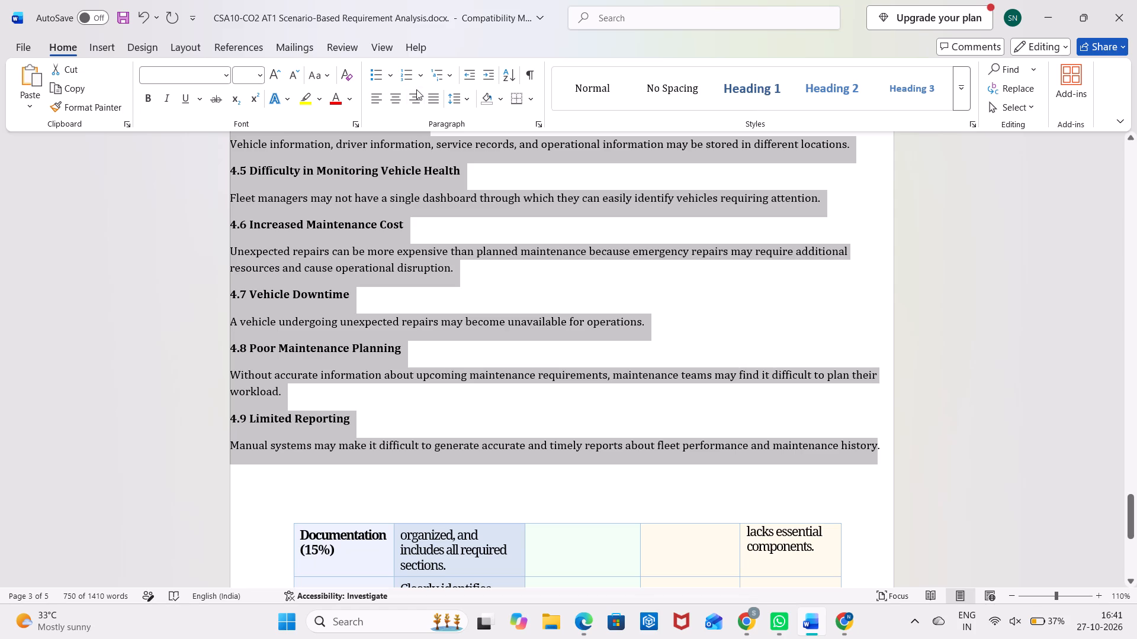
{"action": "left_click", "coordinate": [432, 95]}
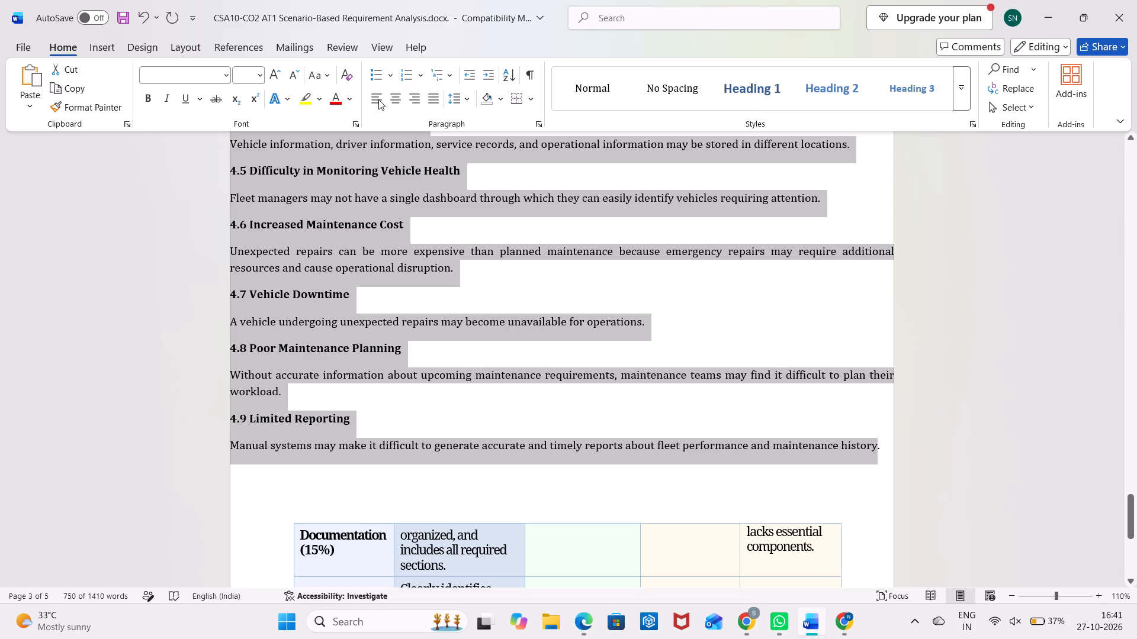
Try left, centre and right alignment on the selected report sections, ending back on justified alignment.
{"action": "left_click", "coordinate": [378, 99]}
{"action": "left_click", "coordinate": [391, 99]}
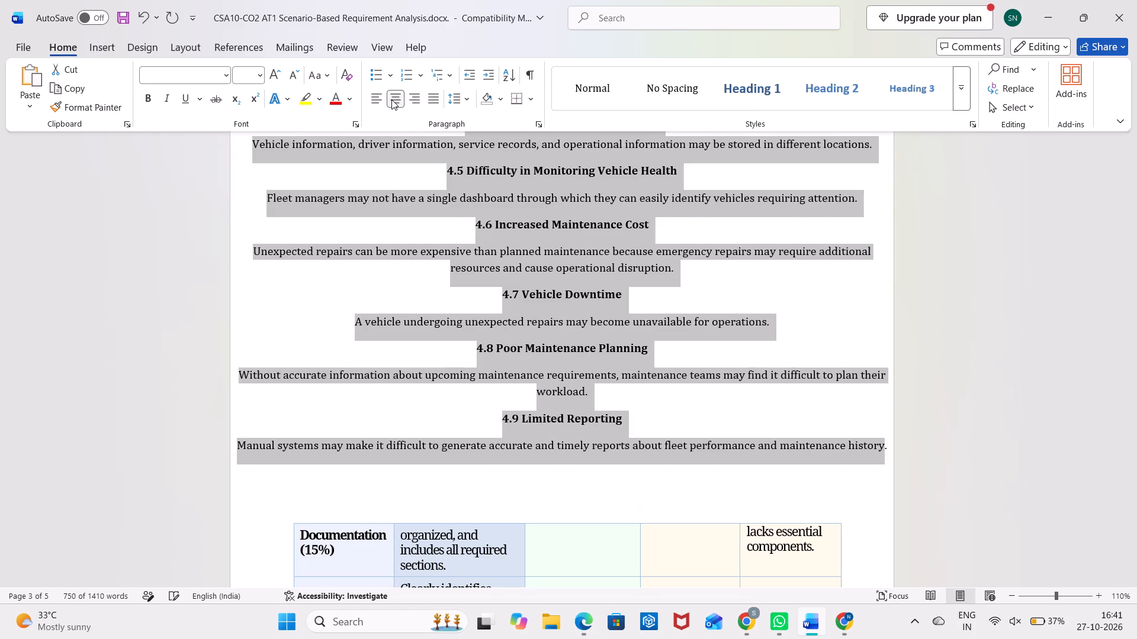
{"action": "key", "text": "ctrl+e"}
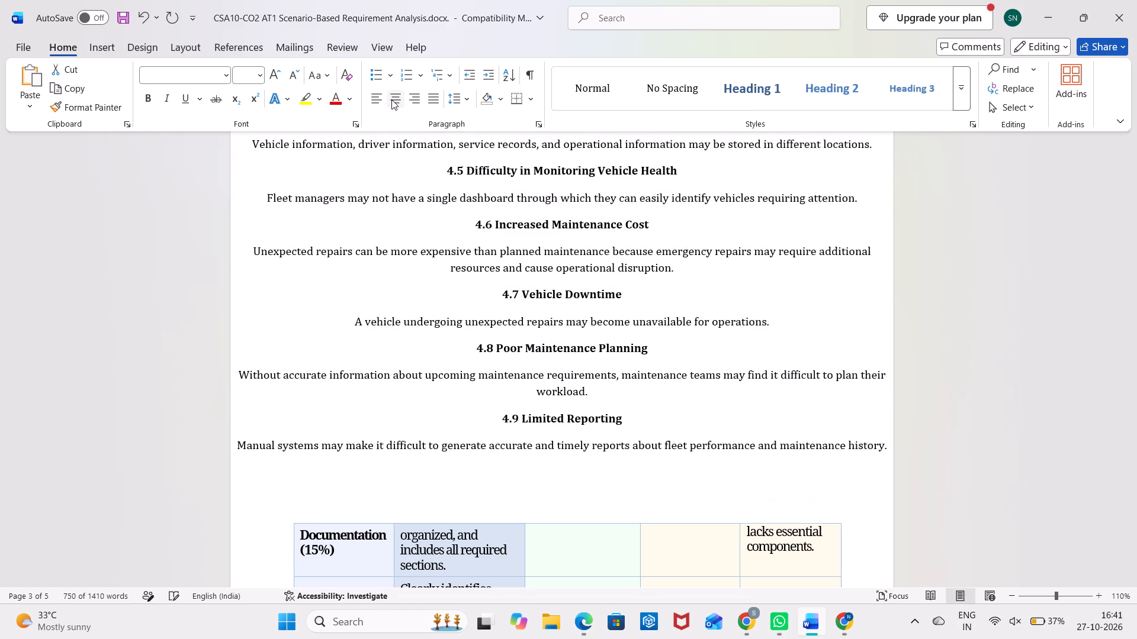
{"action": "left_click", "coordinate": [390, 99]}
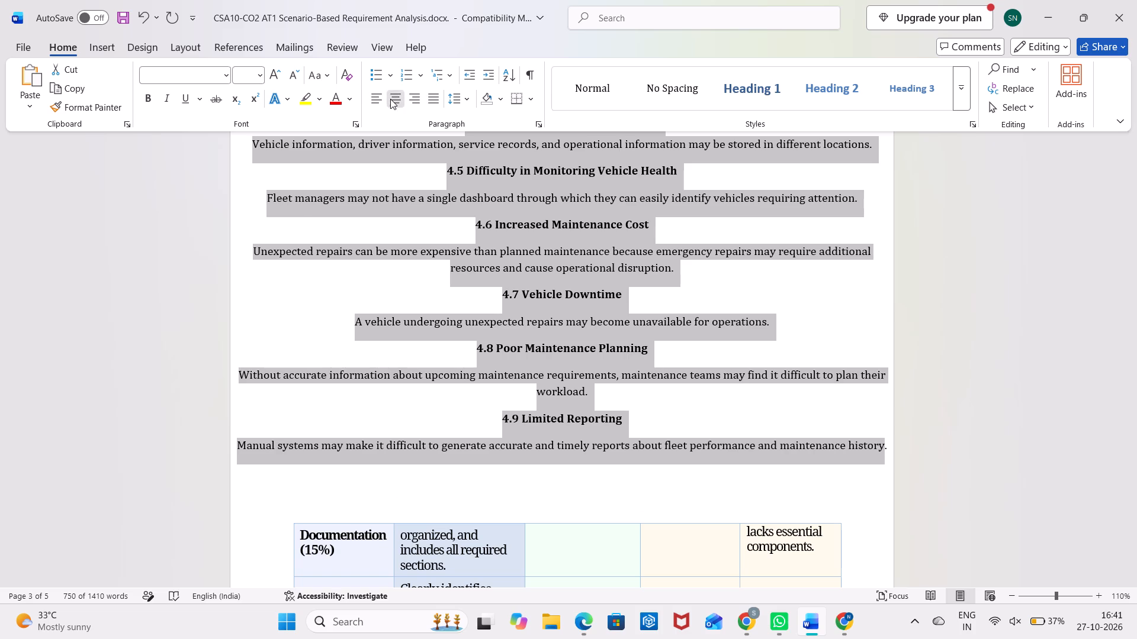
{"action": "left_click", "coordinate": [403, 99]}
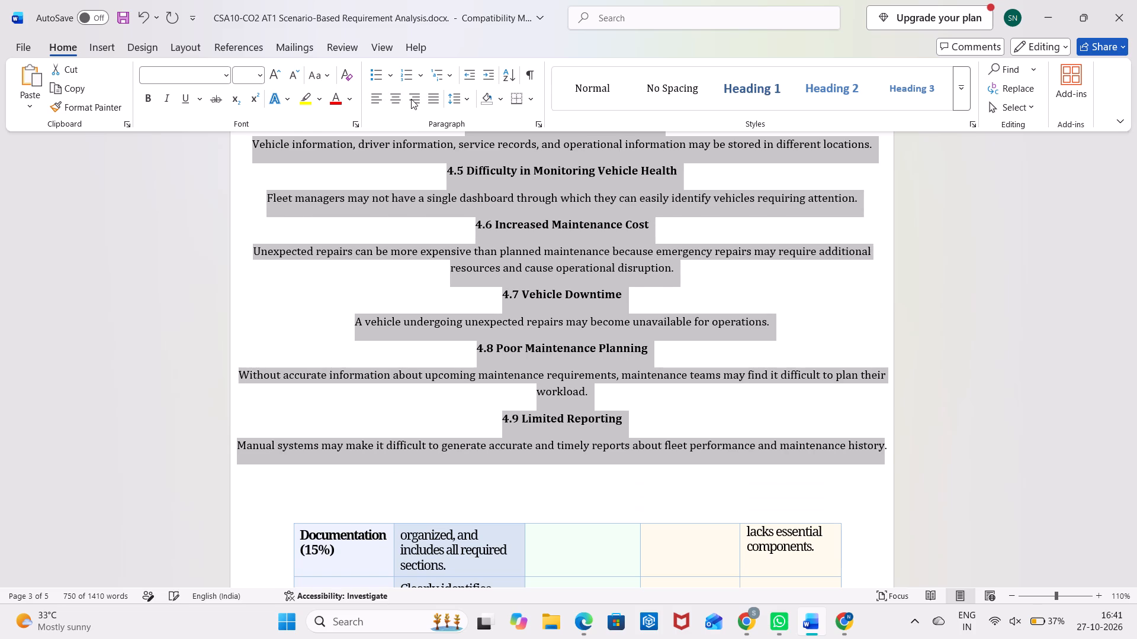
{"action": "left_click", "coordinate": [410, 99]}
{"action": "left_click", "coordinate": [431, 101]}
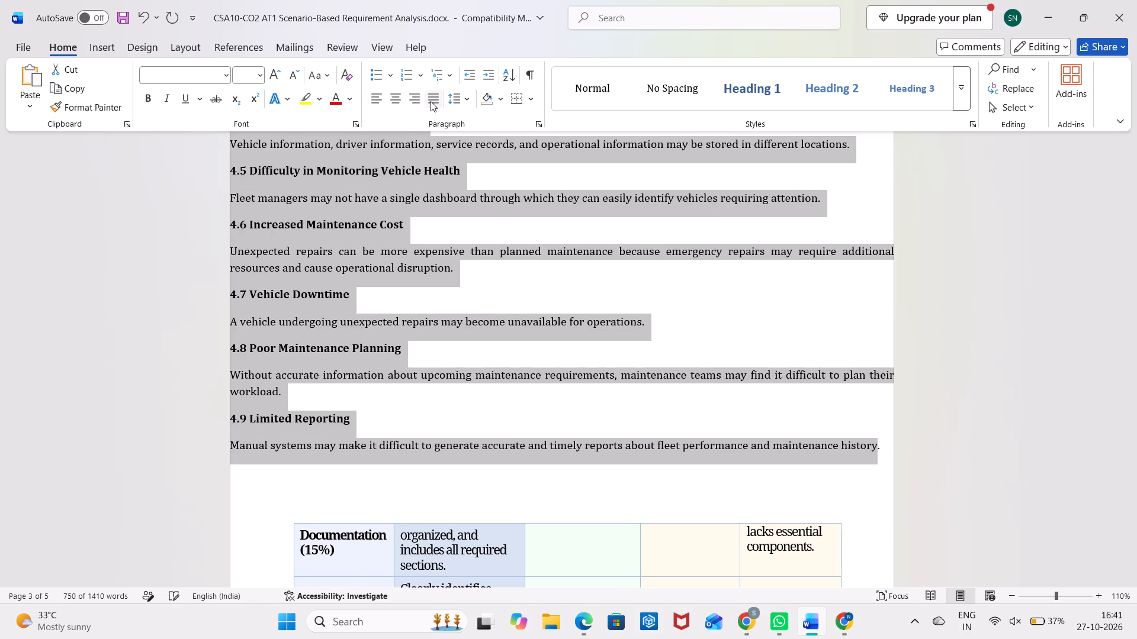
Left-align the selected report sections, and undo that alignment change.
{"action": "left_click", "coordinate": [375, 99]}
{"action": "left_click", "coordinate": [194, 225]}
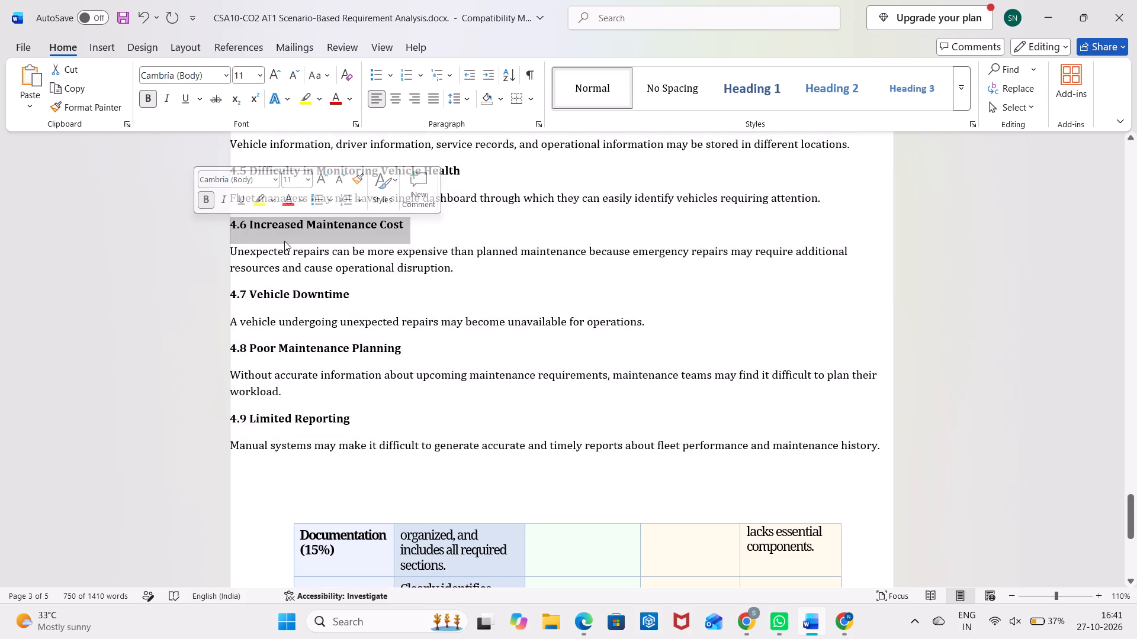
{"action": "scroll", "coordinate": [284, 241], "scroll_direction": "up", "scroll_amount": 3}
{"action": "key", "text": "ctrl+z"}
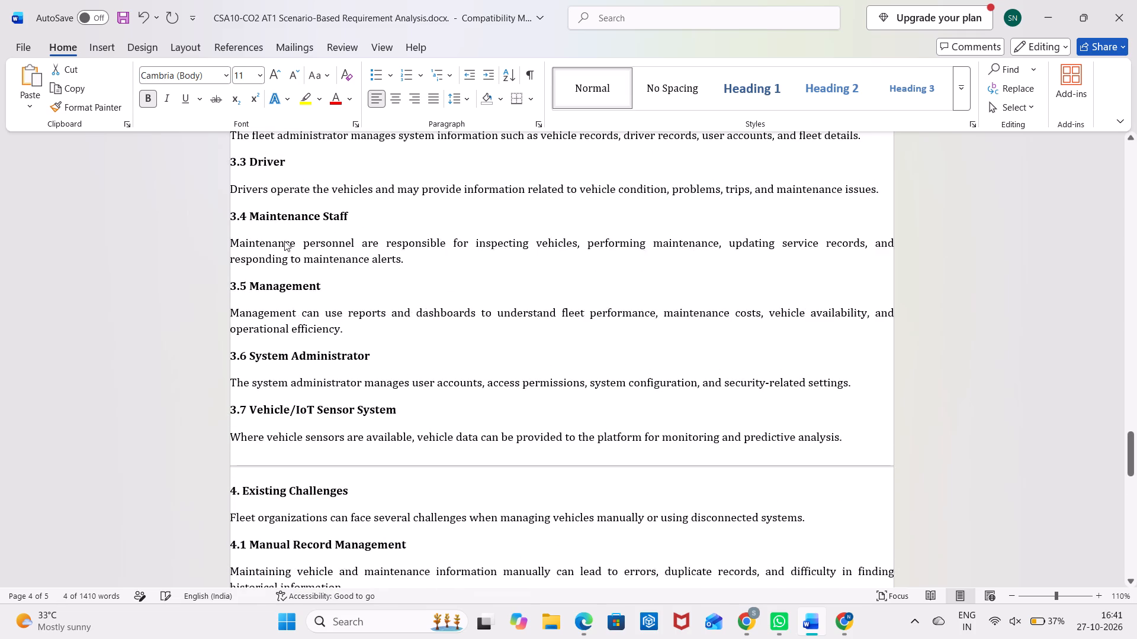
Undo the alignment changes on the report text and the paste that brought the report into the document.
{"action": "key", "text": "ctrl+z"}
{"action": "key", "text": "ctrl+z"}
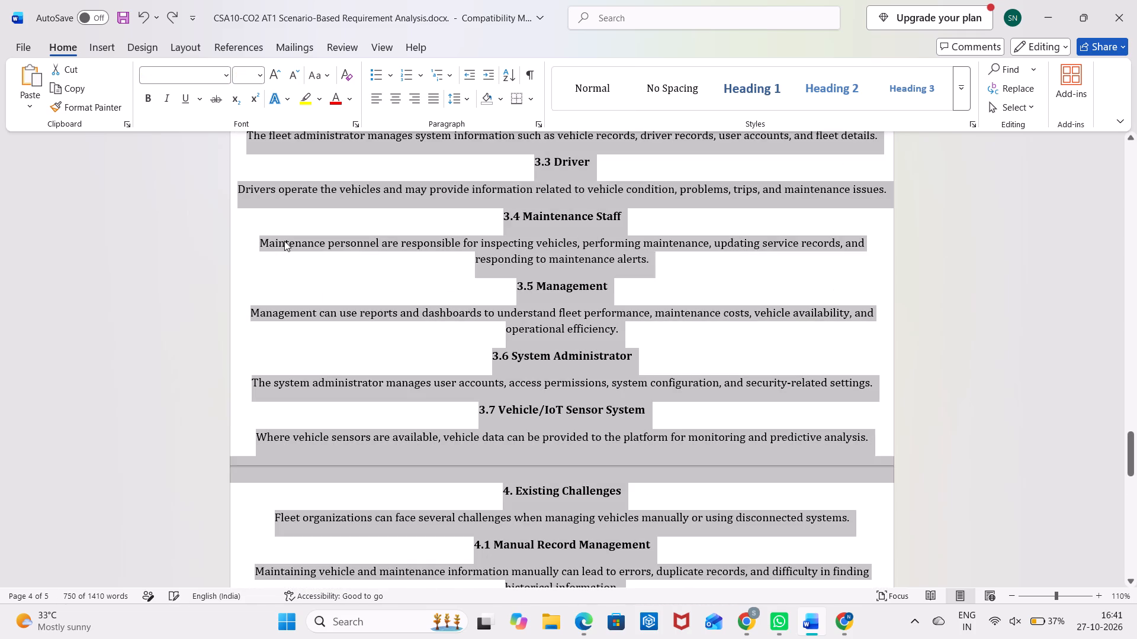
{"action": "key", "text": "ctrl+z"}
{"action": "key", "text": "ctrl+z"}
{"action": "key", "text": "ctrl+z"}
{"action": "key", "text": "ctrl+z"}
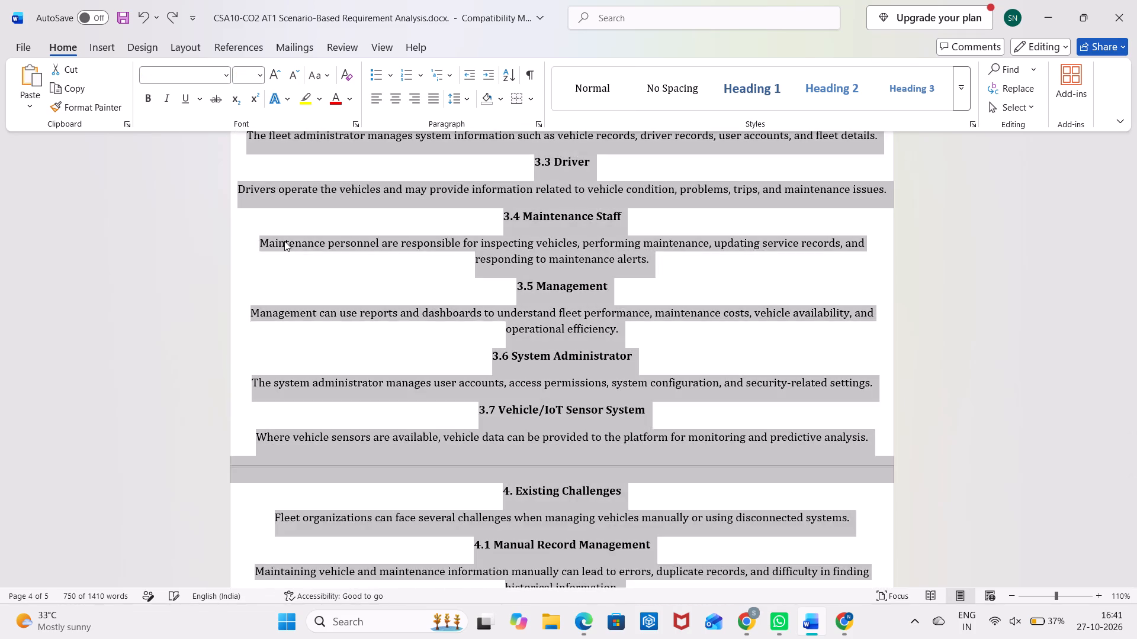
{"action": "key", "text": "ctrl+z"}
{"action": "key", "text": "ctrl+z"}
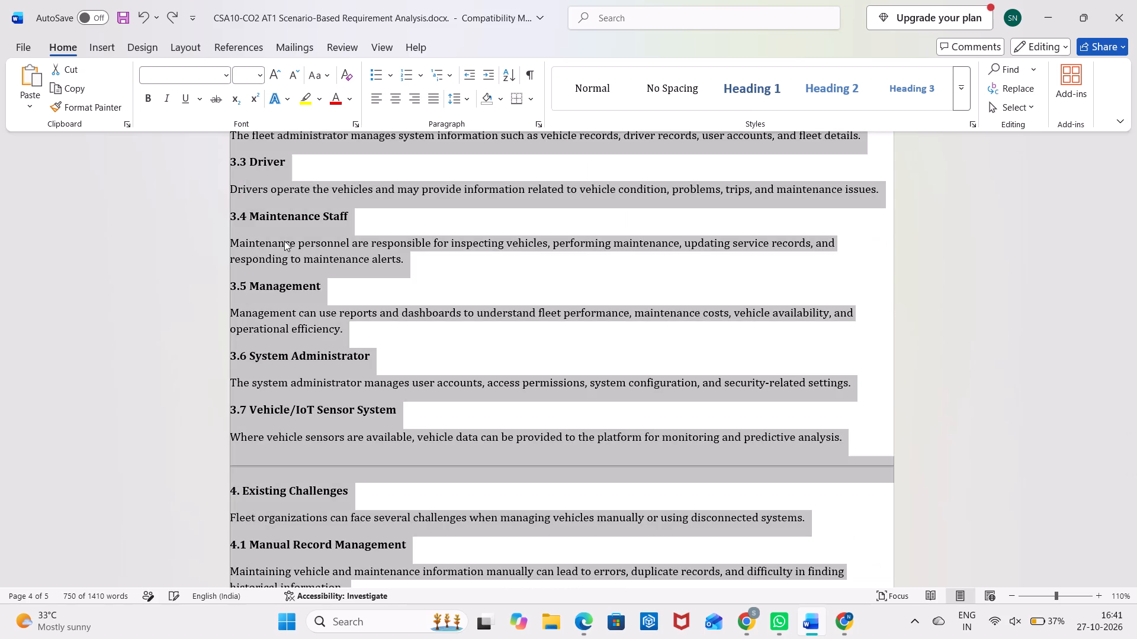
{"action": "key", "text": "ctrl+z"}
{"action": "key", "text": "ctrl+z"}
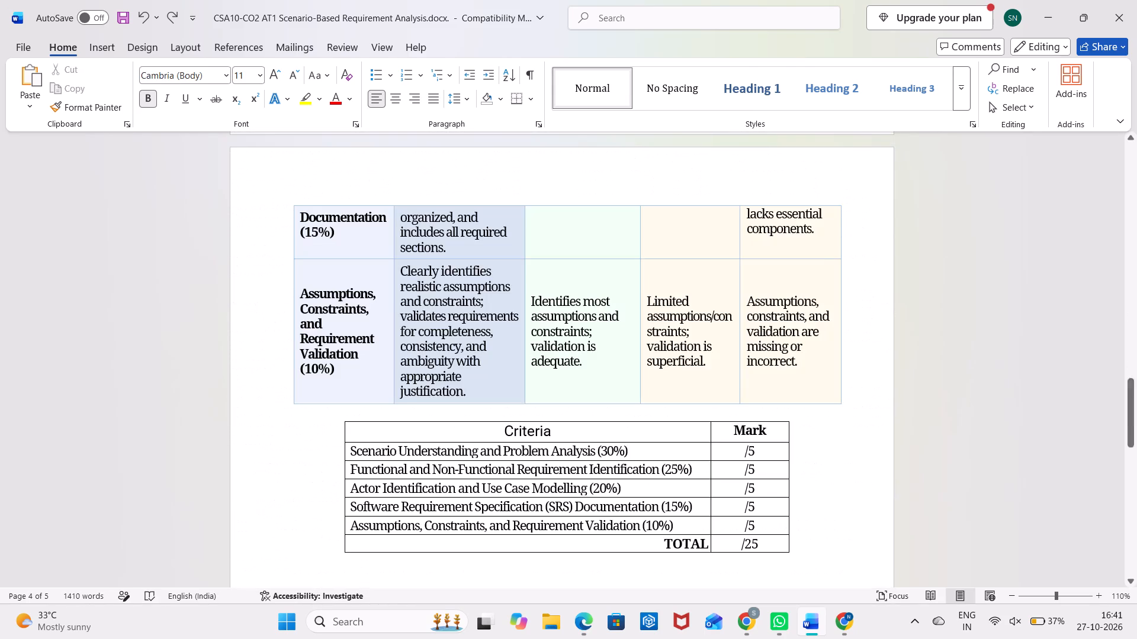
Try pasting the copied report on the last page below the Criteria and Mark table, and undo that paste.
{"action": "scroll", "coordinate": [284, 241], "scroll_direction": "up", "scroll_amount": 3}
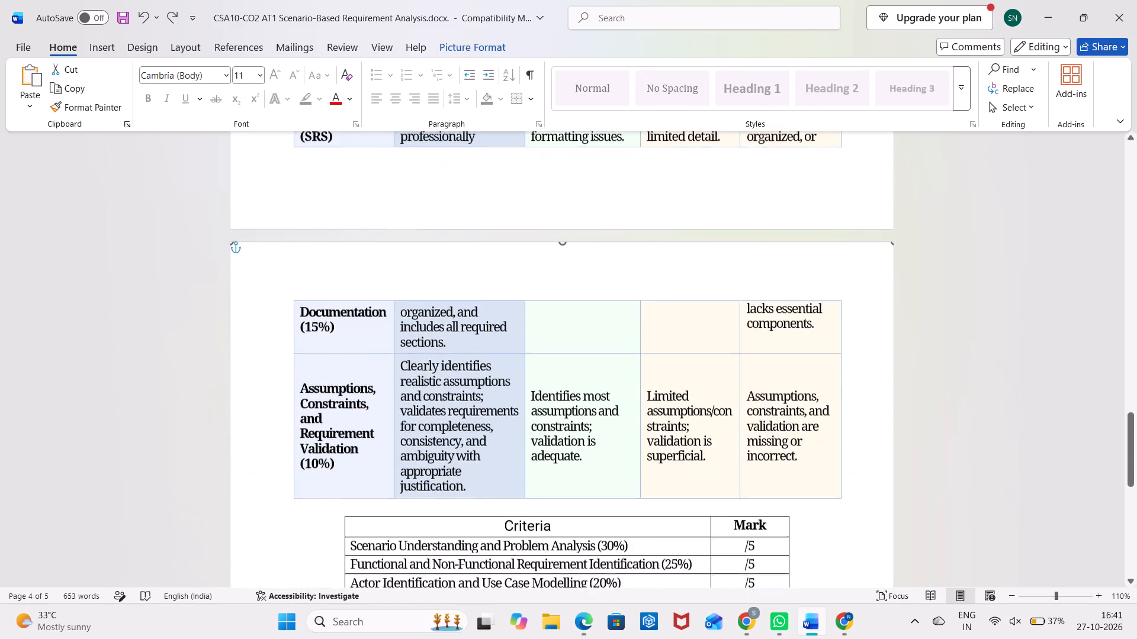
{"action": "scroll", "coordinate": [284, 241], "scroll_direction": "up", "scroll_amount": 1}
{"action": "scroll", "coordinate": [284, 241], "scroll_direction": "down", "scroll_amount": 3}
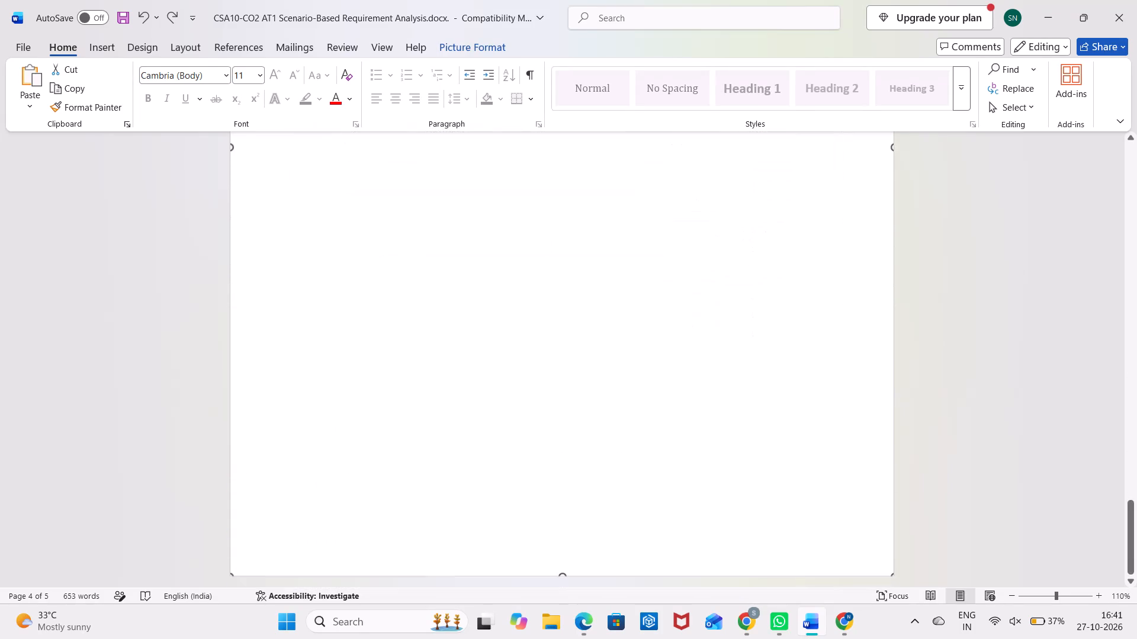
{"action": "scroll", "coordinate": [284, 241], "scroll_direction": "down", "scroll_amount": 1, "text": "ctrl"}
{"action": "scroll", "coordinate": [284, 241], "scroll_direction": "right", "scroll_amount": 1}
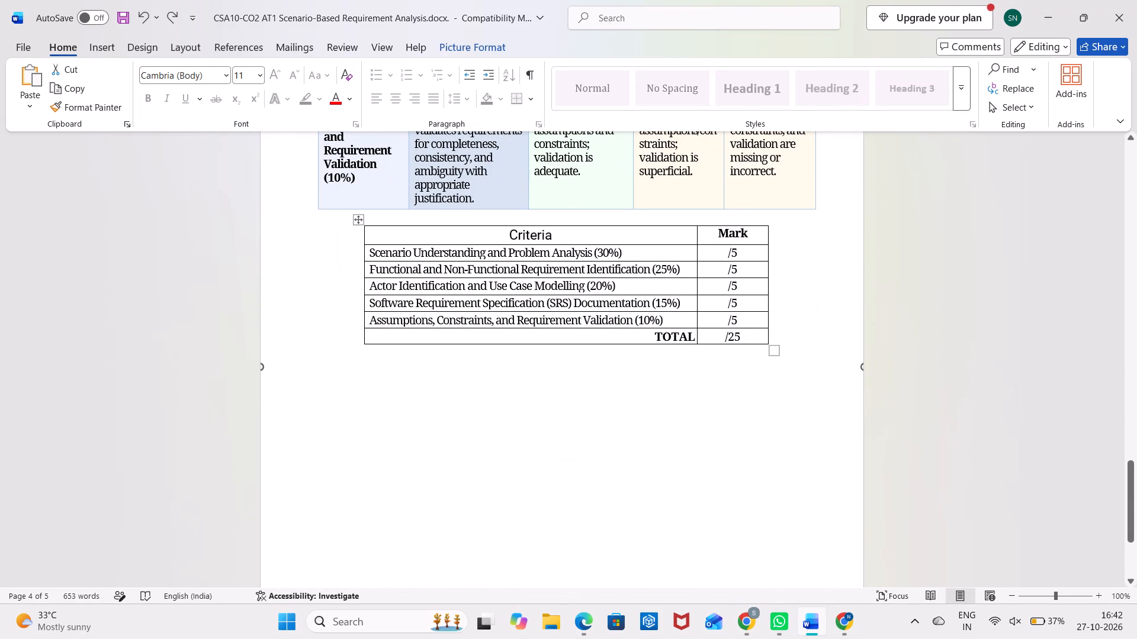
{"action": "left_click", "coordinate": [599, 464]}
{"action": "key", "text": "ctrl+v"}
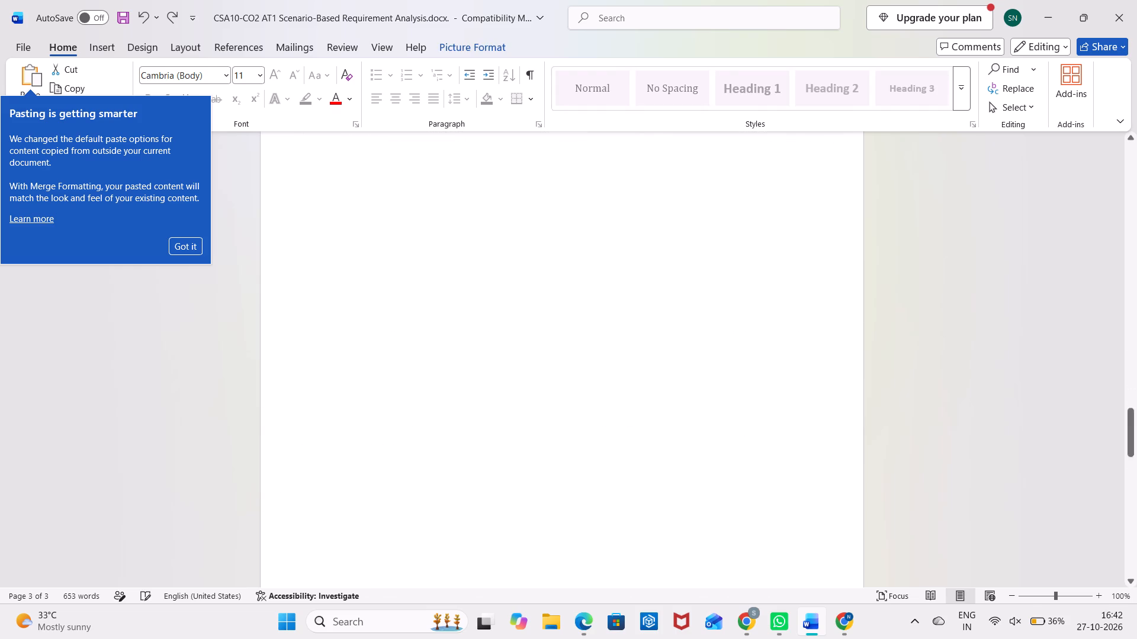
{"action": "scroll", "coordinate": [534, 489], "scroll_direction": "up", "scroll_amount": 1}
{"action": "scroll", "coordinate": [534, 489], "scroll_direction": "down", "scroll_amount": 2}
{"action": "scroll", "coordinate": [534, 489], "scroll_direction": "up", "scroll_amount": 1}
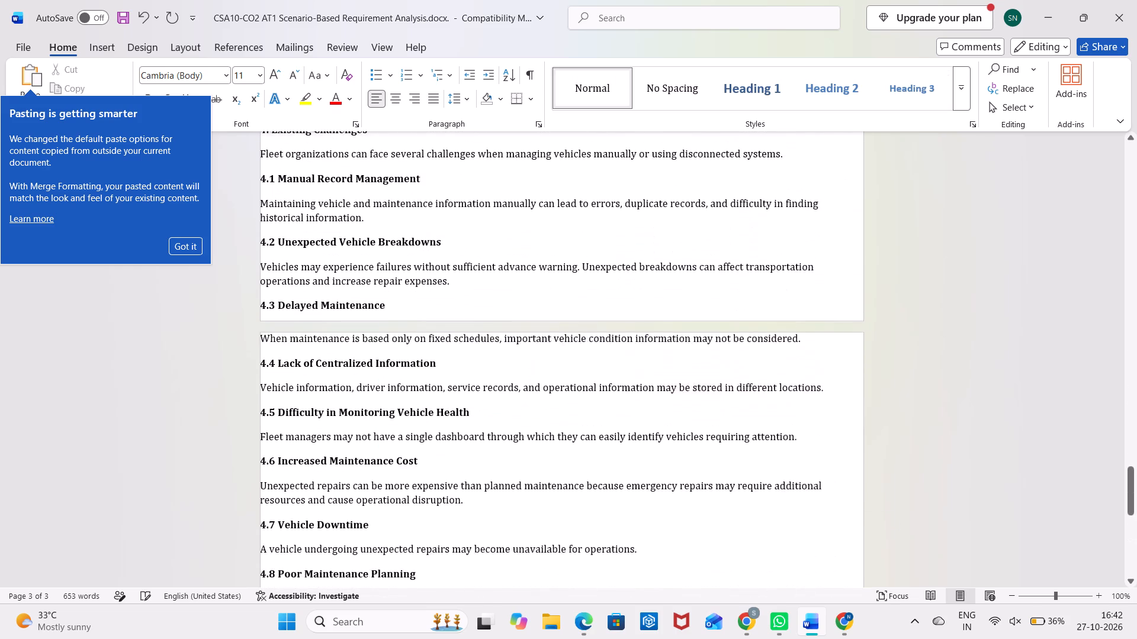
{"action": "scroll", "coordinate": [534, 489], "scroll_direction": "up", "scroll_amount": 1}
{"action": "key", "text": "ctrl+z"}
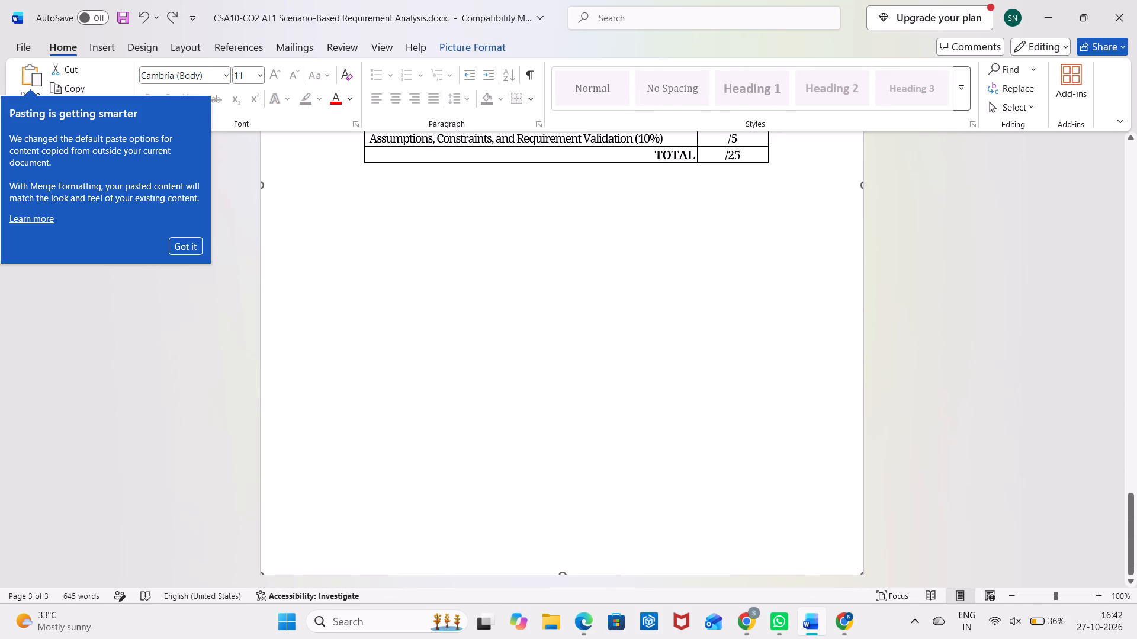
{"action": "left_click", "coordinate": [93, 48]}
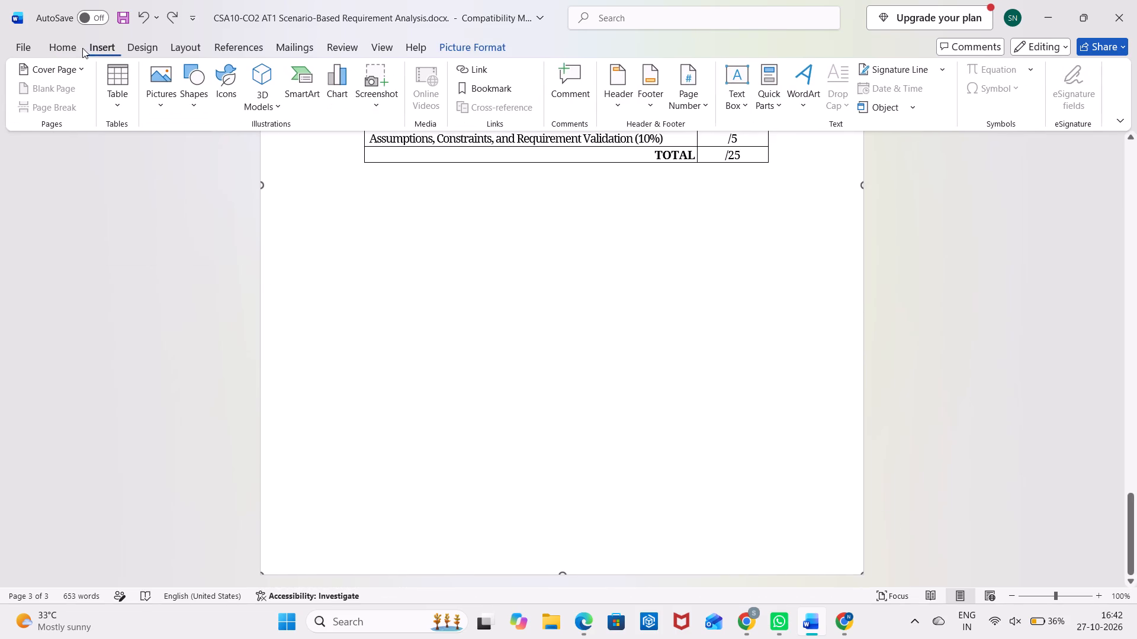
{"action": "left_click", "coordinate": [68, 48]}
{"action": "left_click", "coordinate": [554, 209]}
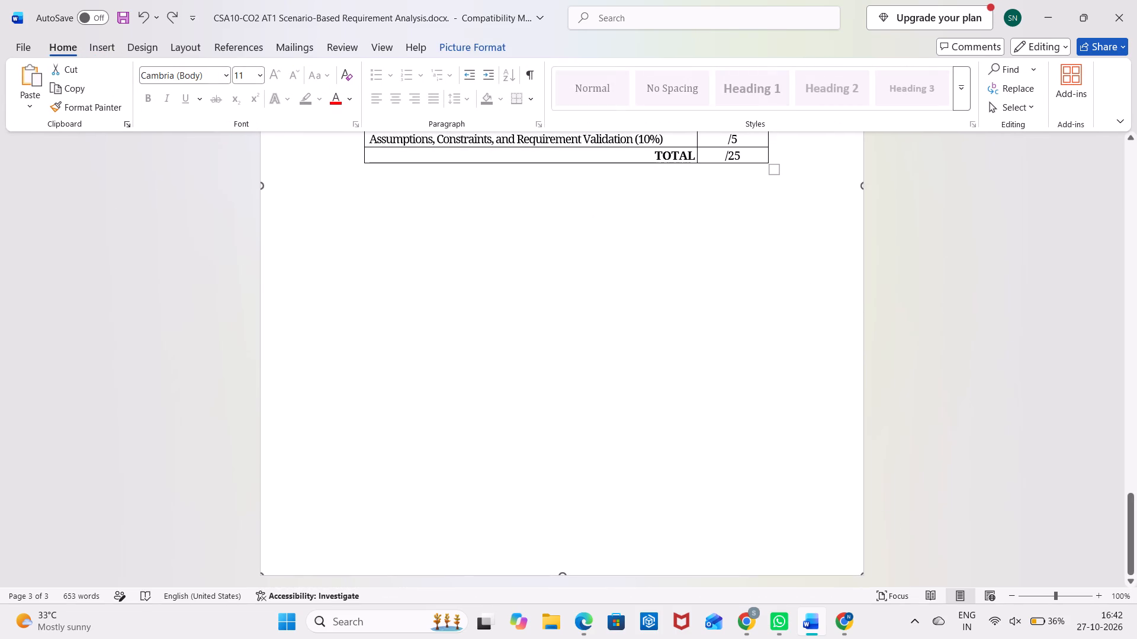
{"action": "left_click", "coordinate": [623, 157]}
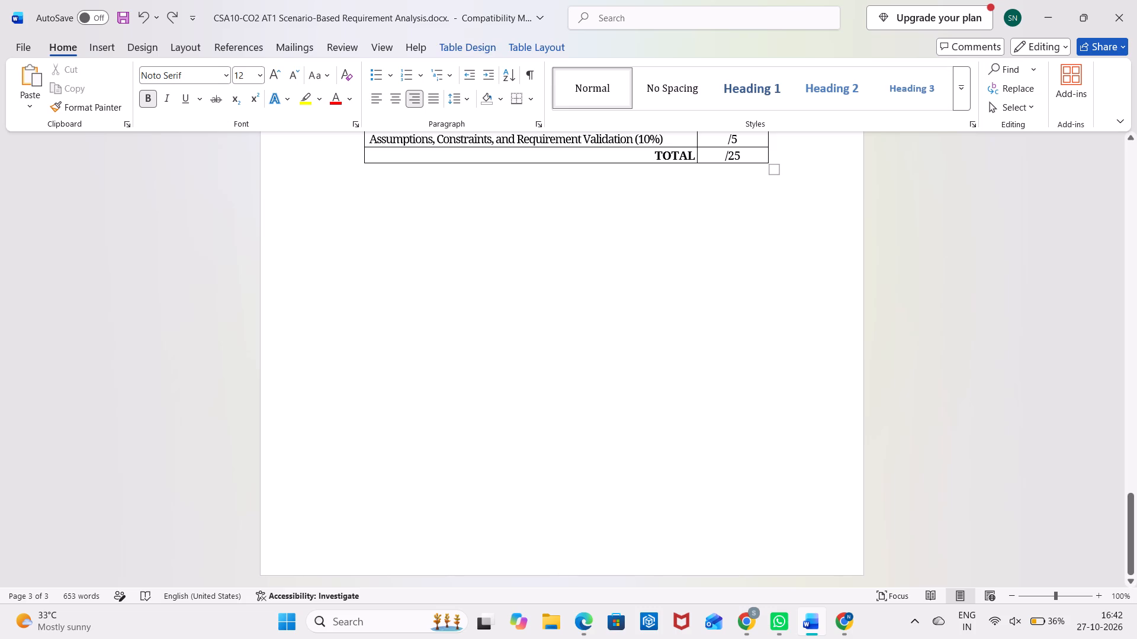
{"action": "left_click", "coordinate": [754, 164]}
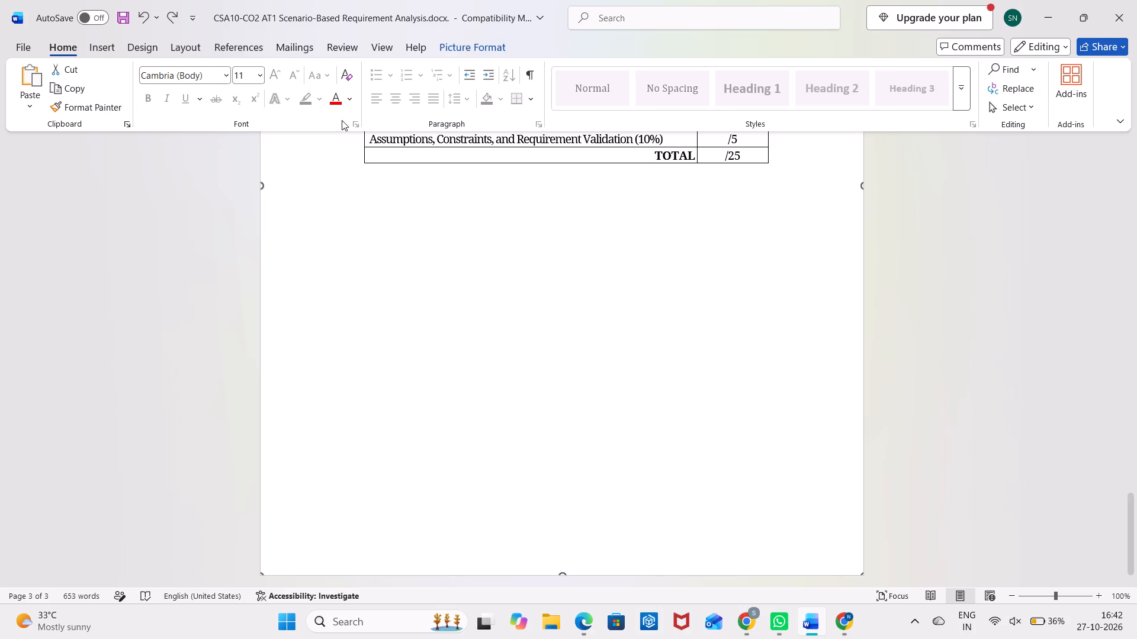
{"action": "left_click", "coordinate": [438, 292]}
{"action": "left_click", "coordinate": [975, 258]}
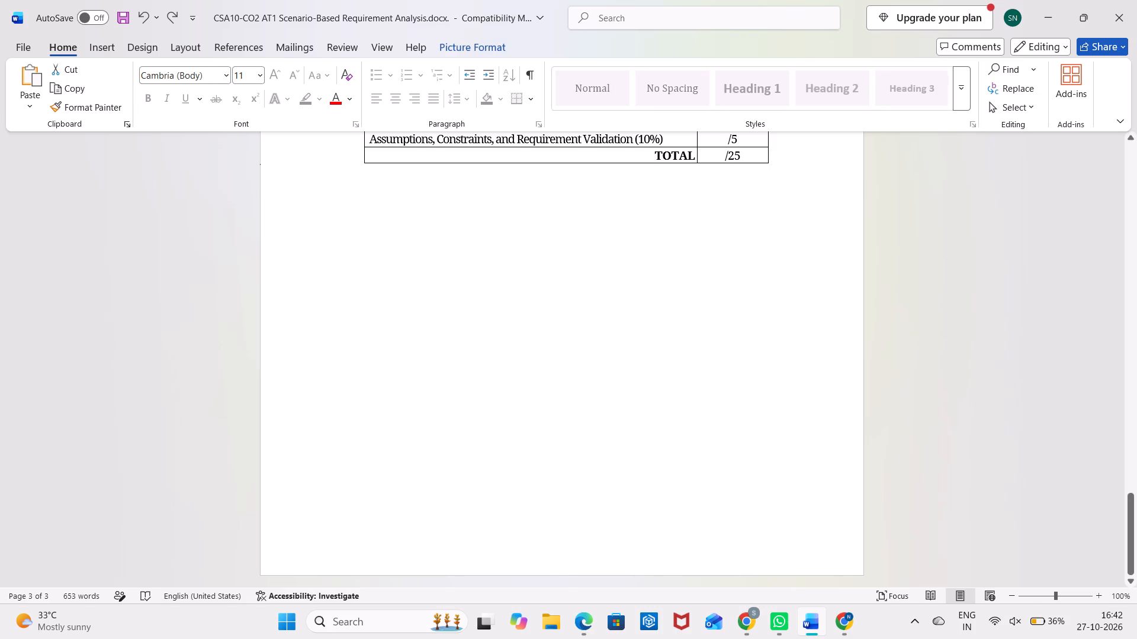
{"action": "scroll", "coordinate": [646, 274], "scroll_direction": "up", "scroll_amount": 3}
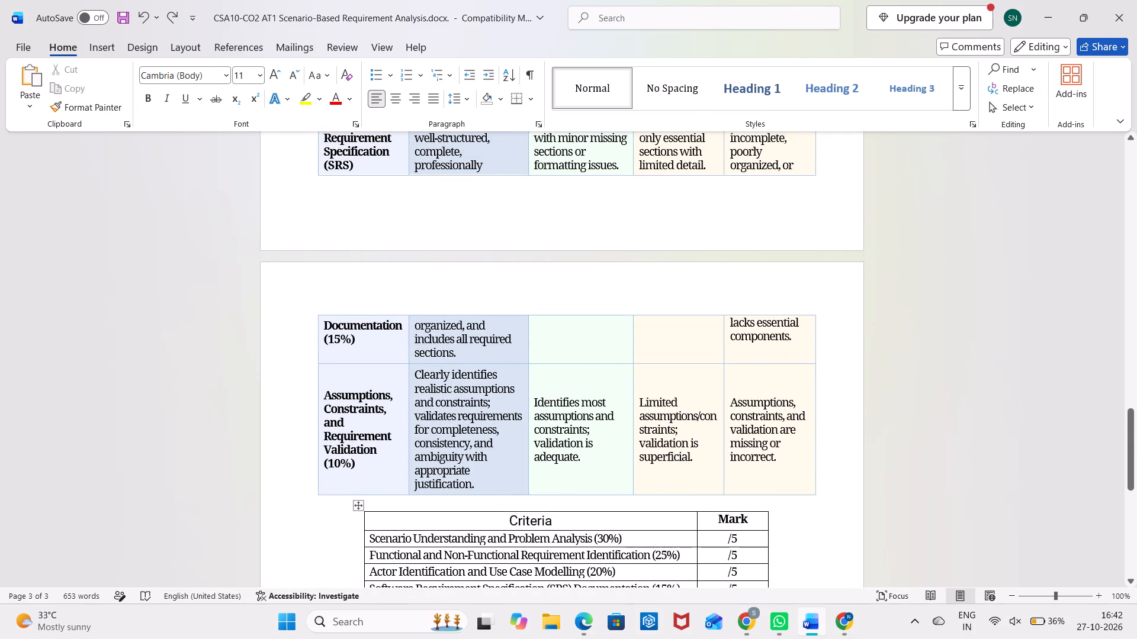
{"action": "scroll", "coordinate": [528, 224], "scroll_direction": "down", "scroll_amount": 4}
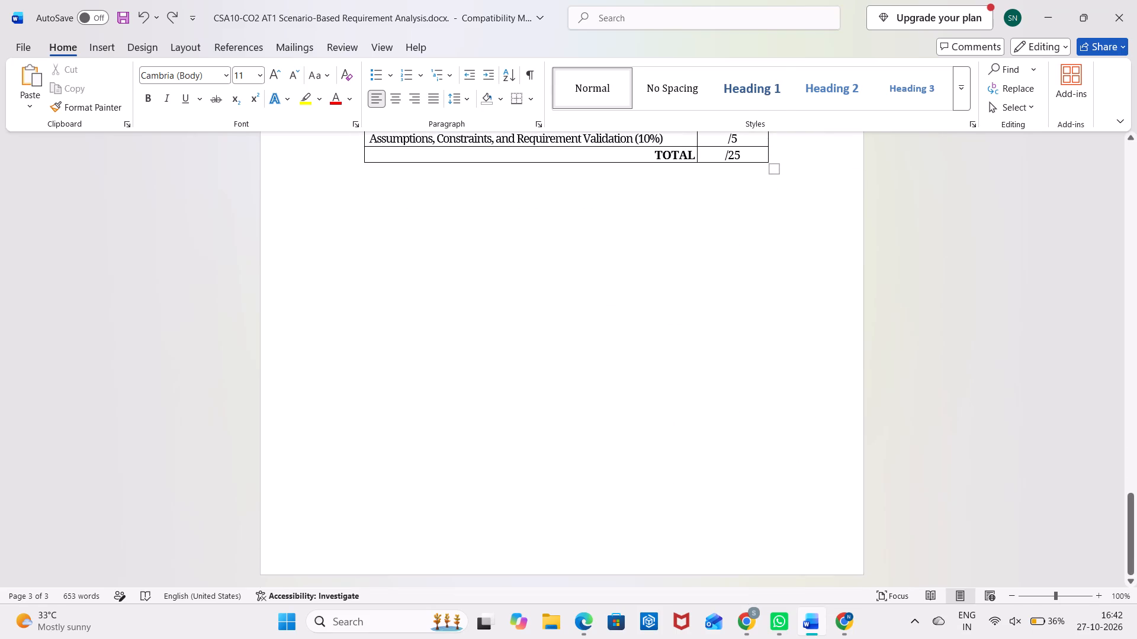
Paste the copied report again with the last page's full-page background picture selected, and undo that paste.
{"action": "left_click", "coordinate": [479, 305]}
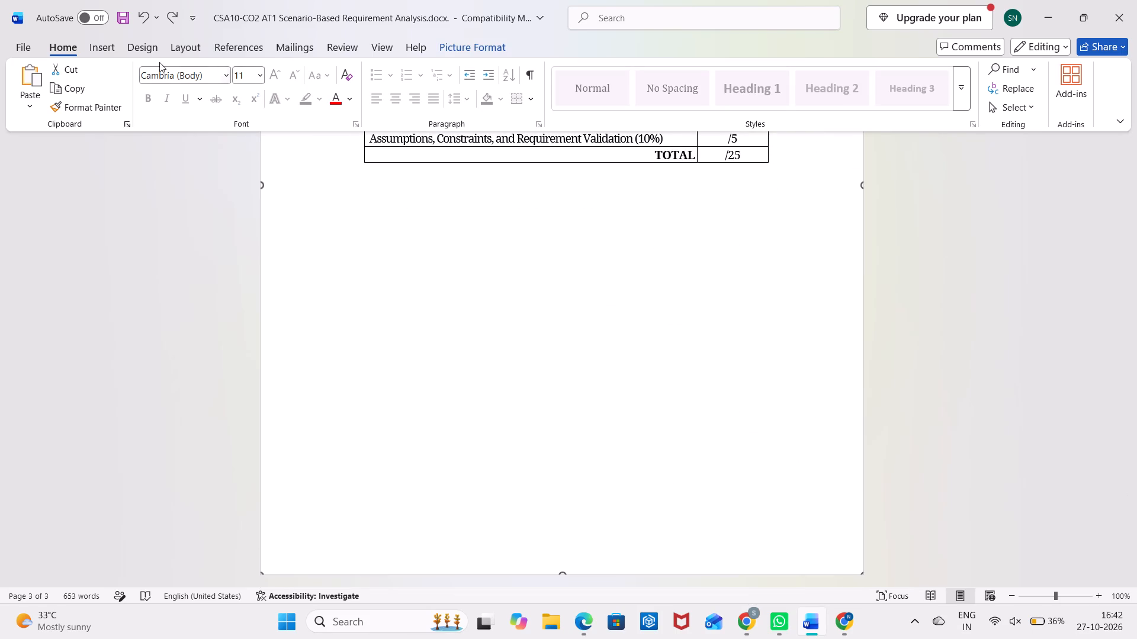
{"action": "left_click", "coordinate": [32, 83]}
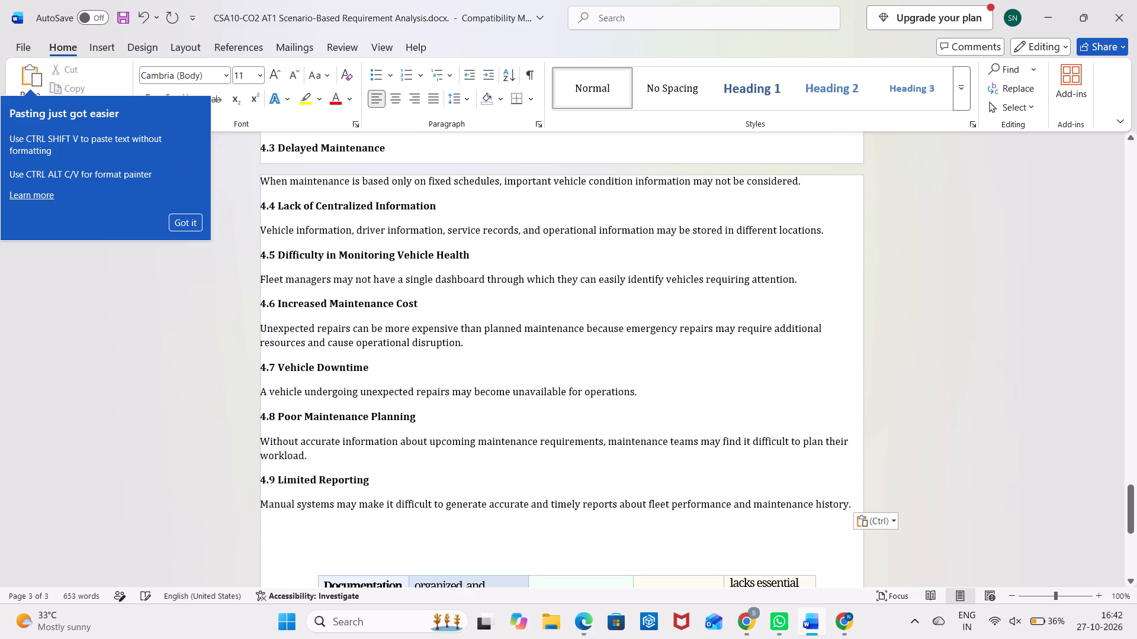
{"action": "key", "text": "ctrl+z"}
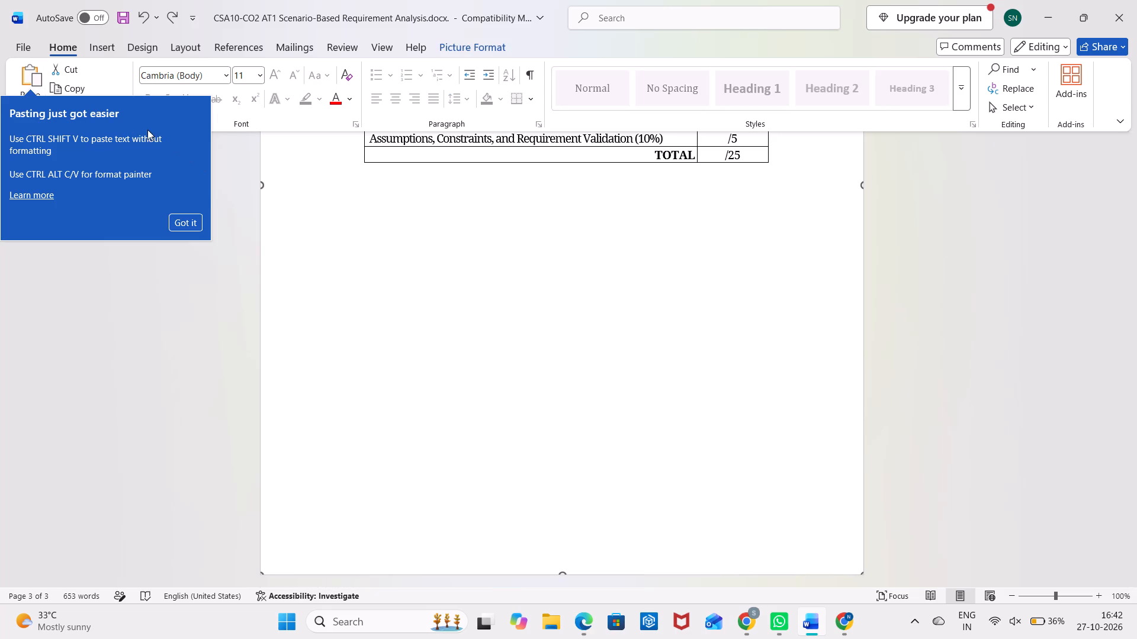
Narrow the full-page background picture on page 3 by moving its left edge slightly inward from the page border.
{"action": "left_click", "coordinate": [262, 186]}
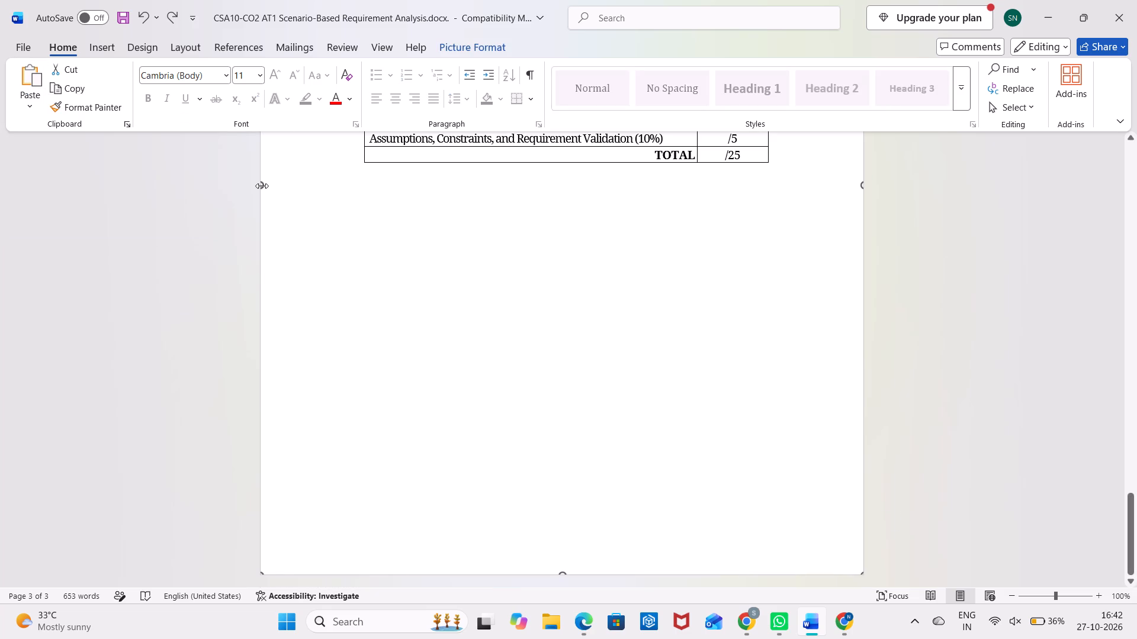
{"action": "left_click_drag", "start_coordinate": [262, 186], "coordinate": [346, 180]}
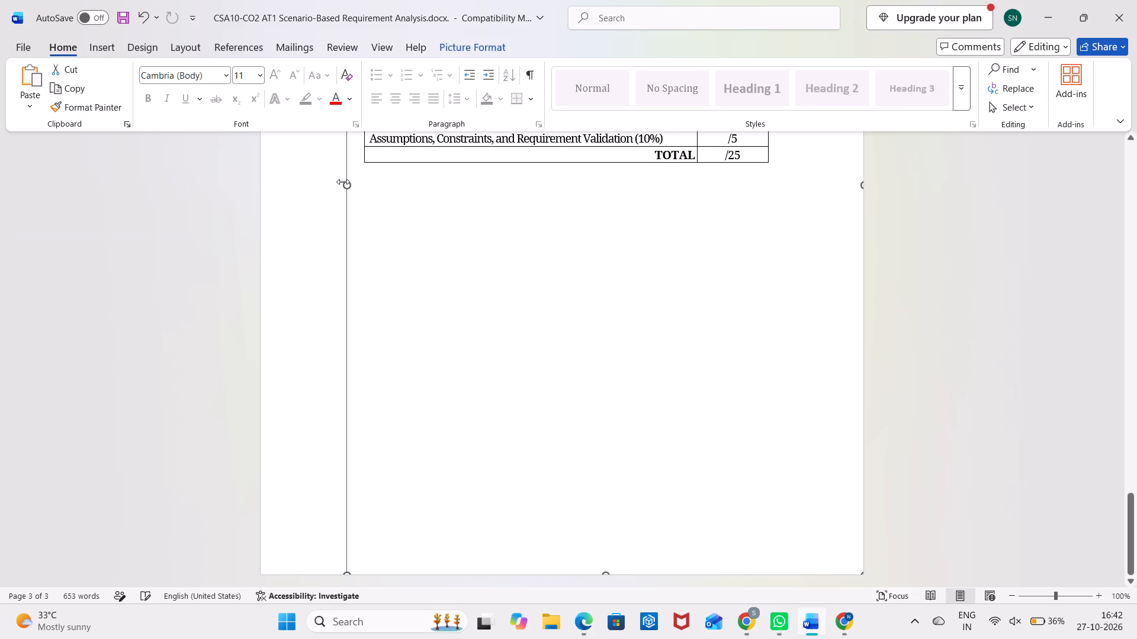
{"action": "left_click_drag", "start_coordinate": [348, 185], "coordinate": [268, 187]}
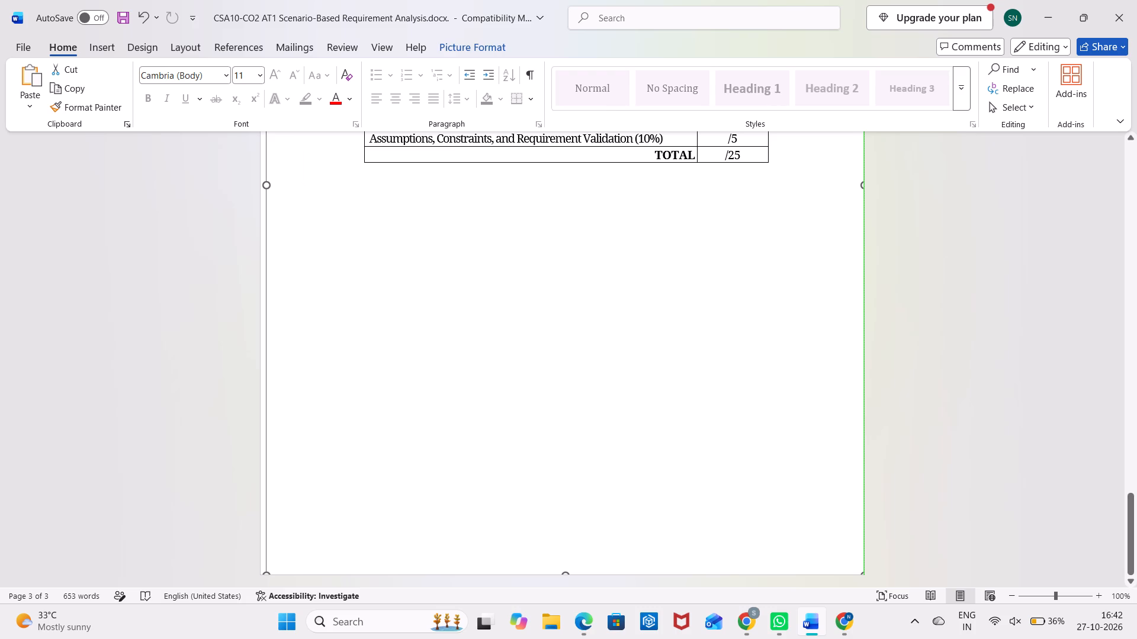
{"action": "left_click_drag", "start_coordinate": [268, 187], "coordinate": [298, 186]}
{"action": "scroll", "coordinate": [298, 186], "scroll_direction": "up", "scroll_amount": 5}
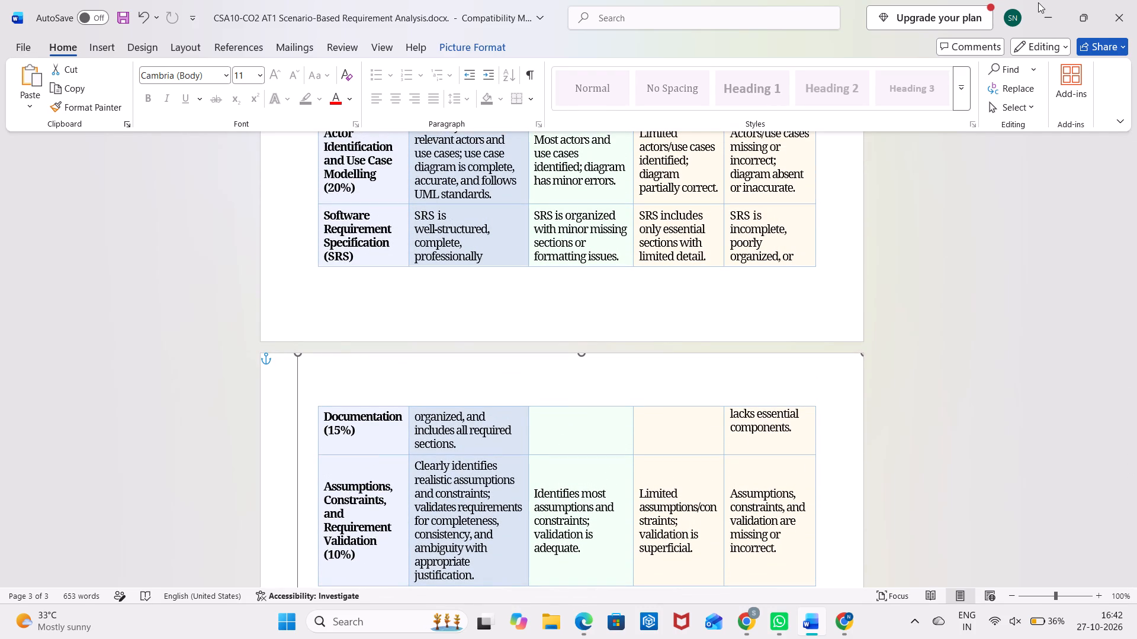
Close the CSA10-CO2 AT1 Scenario-Based Requirement Analysis document without saving its changes.
{"action": "left_click", "coordinate": [1135, 2]}
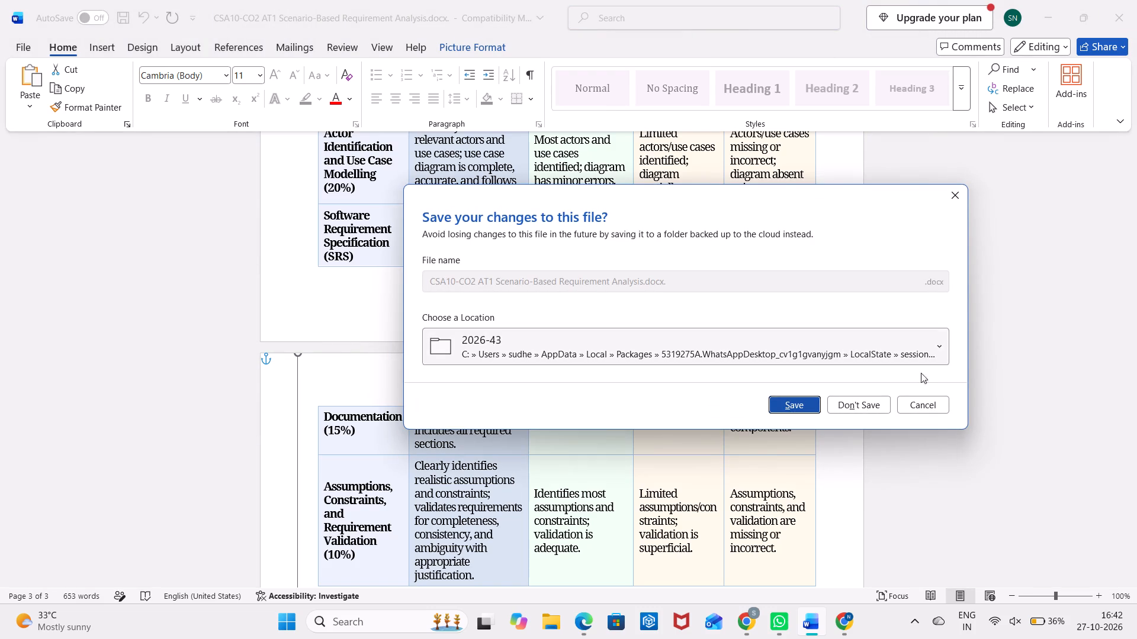
{"action": "left_click", "coordinate": [850, 409]}
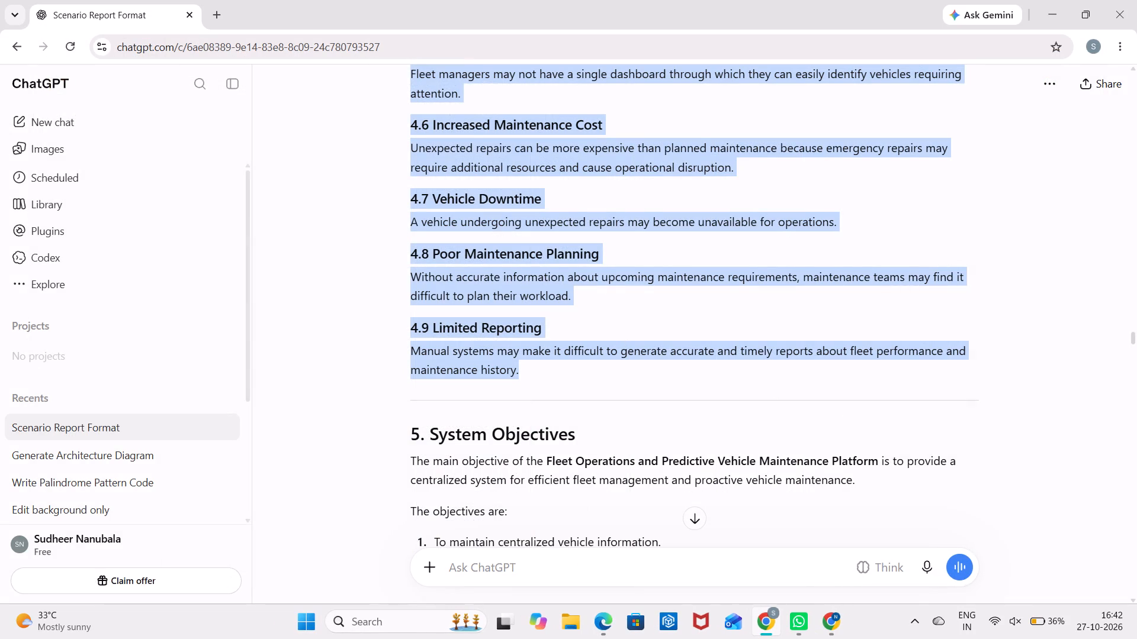
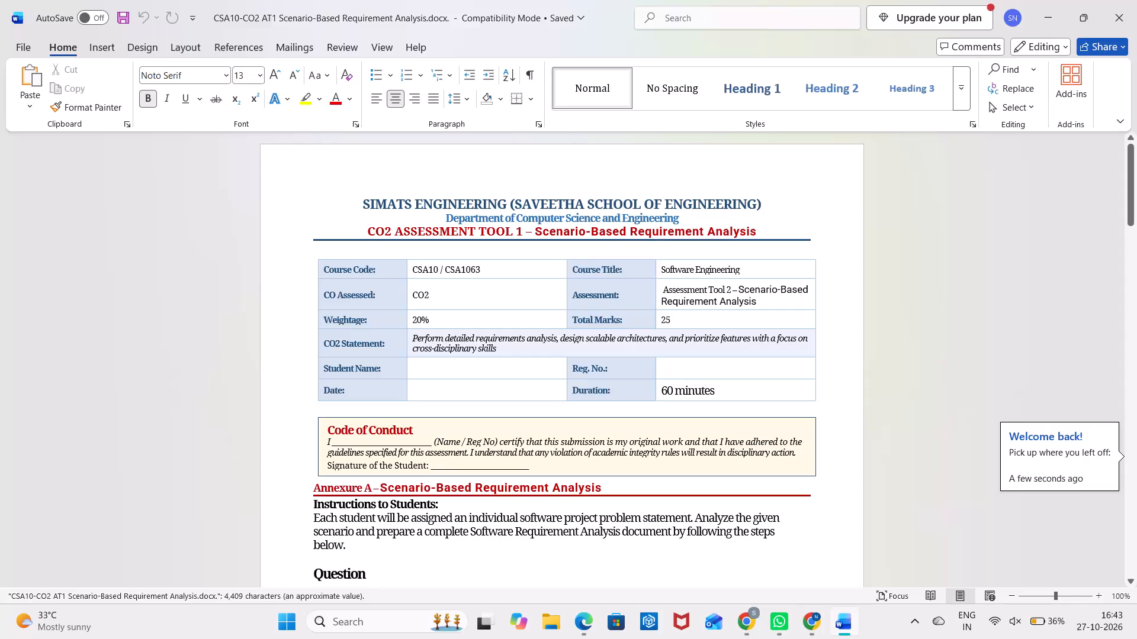
Select the full-page background picture on page 3, in the blank area below the marks table.
{"action": "scroll", "coordinate": [859, 413], "scroll_direction": "down", "scroll_amount": 9}
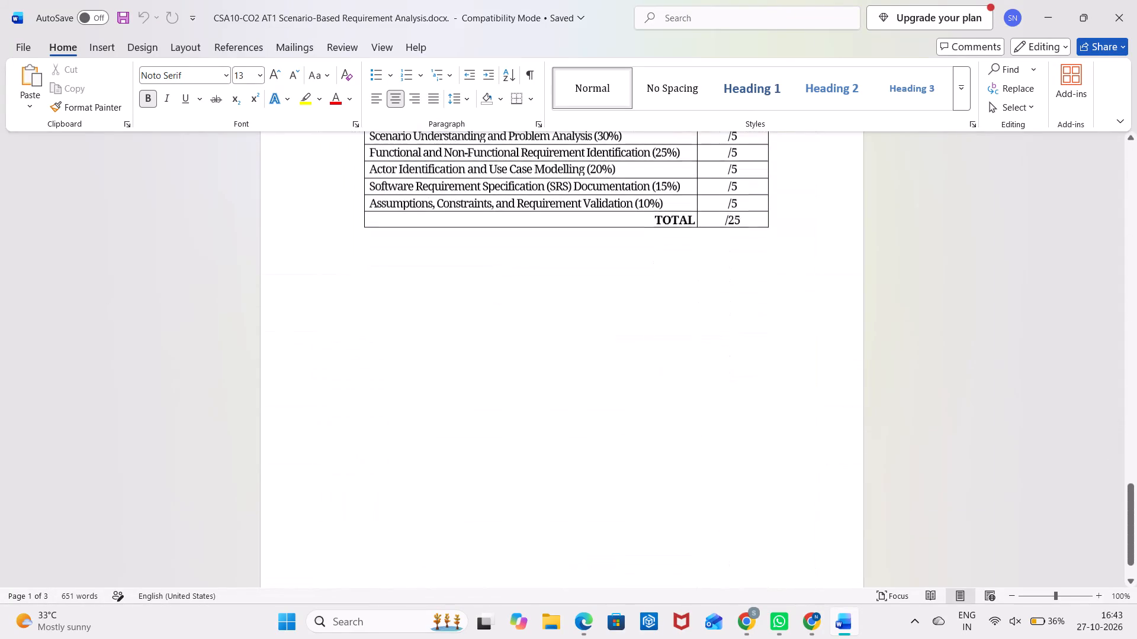
{"action": "left_click", "coordinate": [662, 389]}
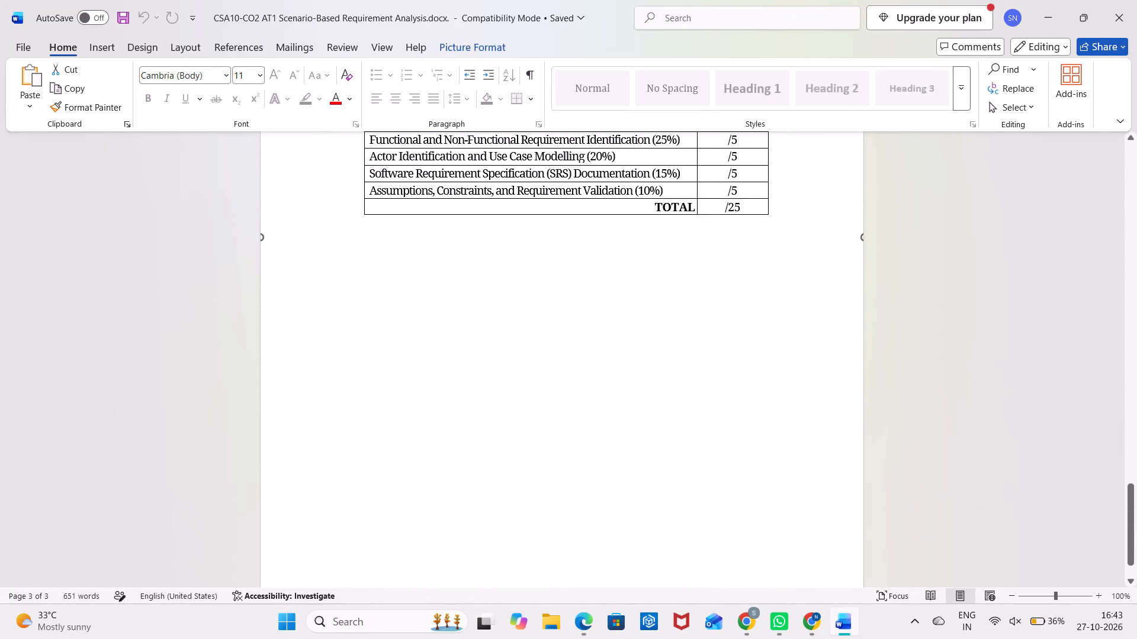
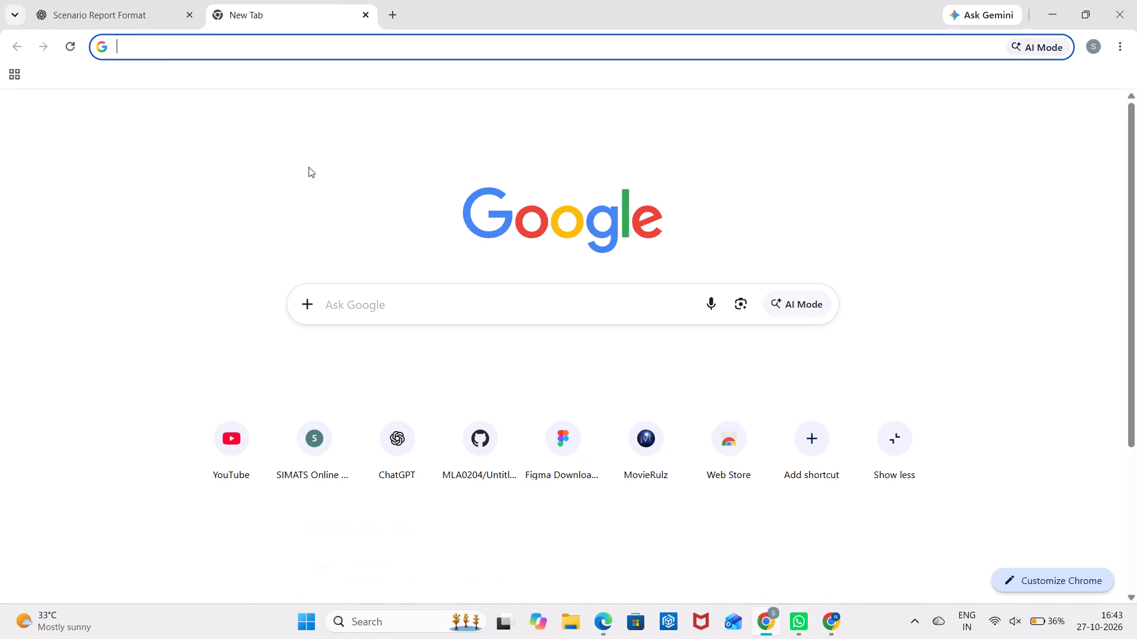
Search the web for "i love pdf" and open the iLovePDF online PDF tools site.
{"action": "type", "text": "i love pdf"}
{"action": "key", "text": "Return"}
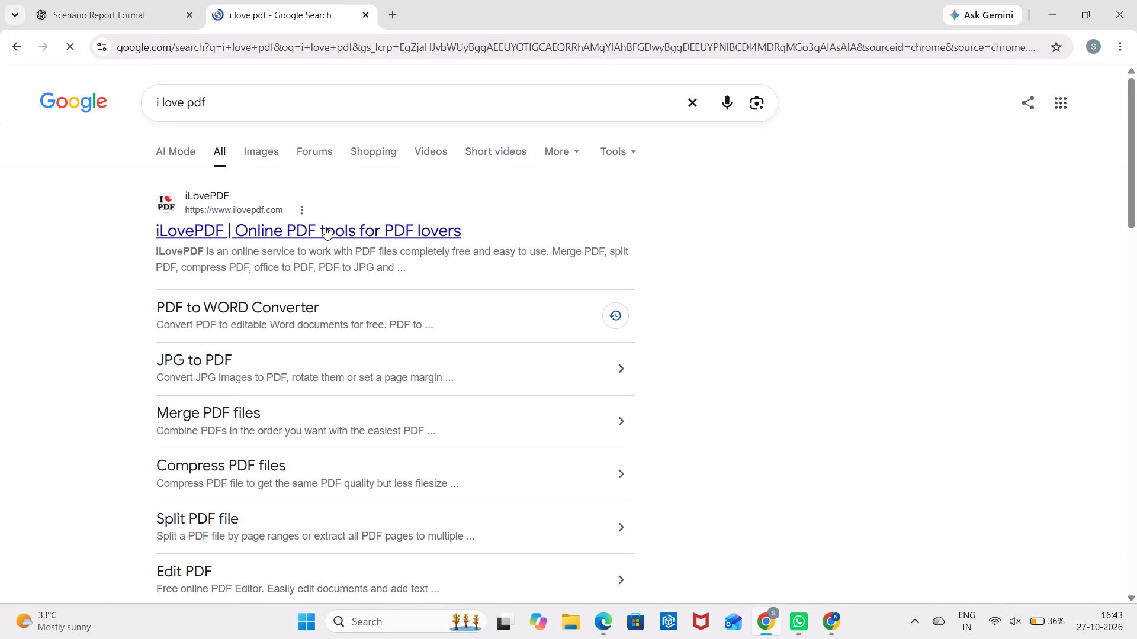
{"action": "left_click", "coordinate": [325, 227]}
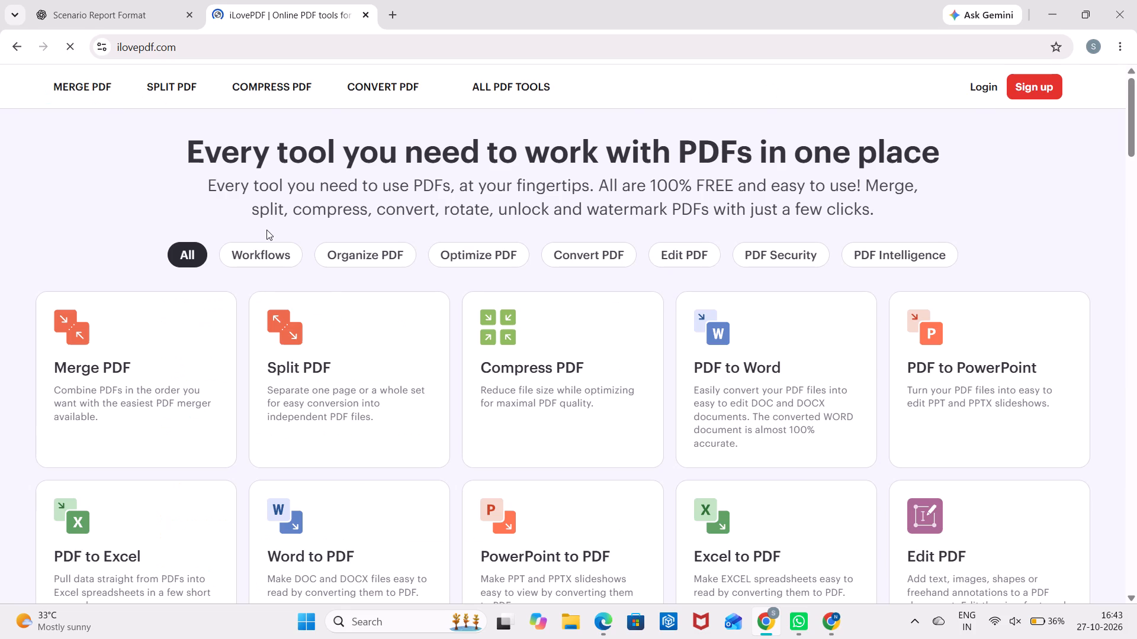
Open iLovePDF's PDF to Word converter.
{"action": "left_click", "coordinate": [725, 388]}
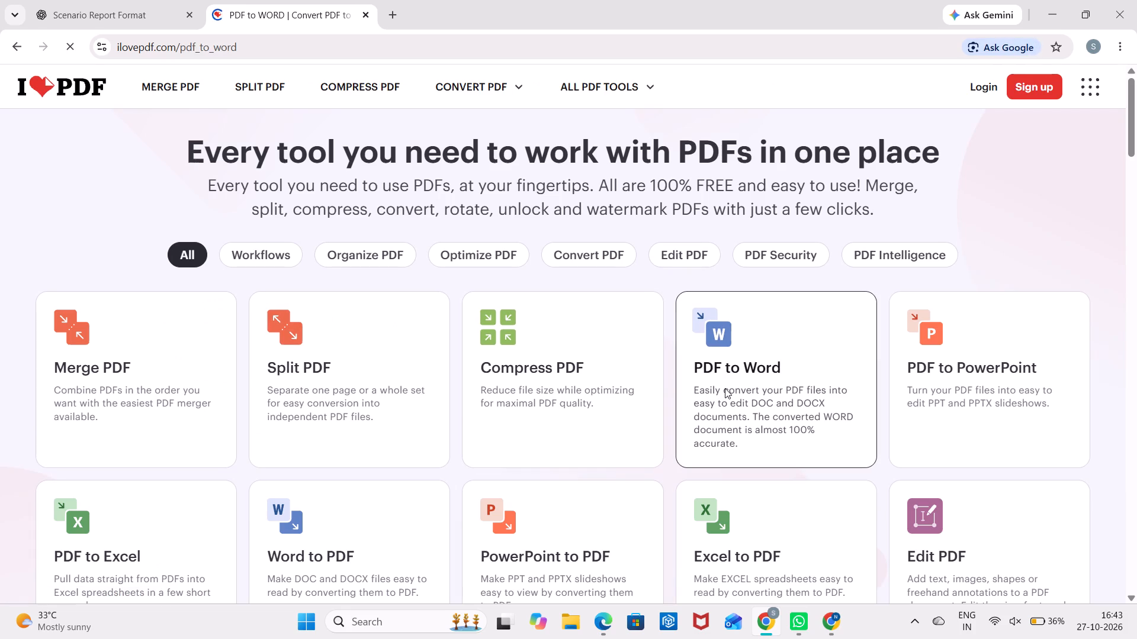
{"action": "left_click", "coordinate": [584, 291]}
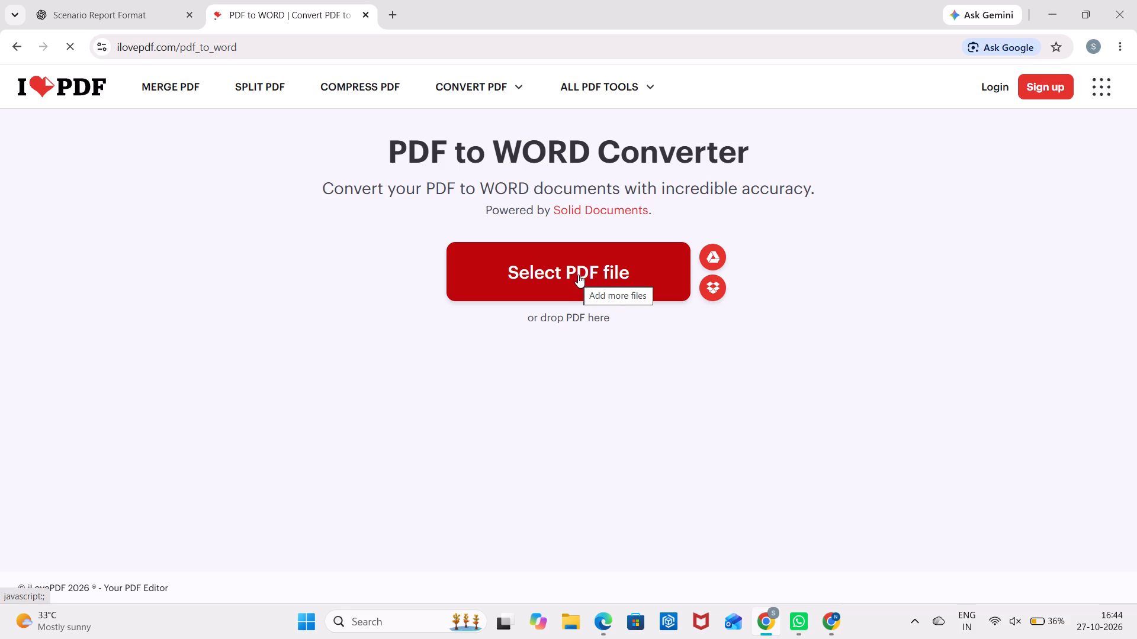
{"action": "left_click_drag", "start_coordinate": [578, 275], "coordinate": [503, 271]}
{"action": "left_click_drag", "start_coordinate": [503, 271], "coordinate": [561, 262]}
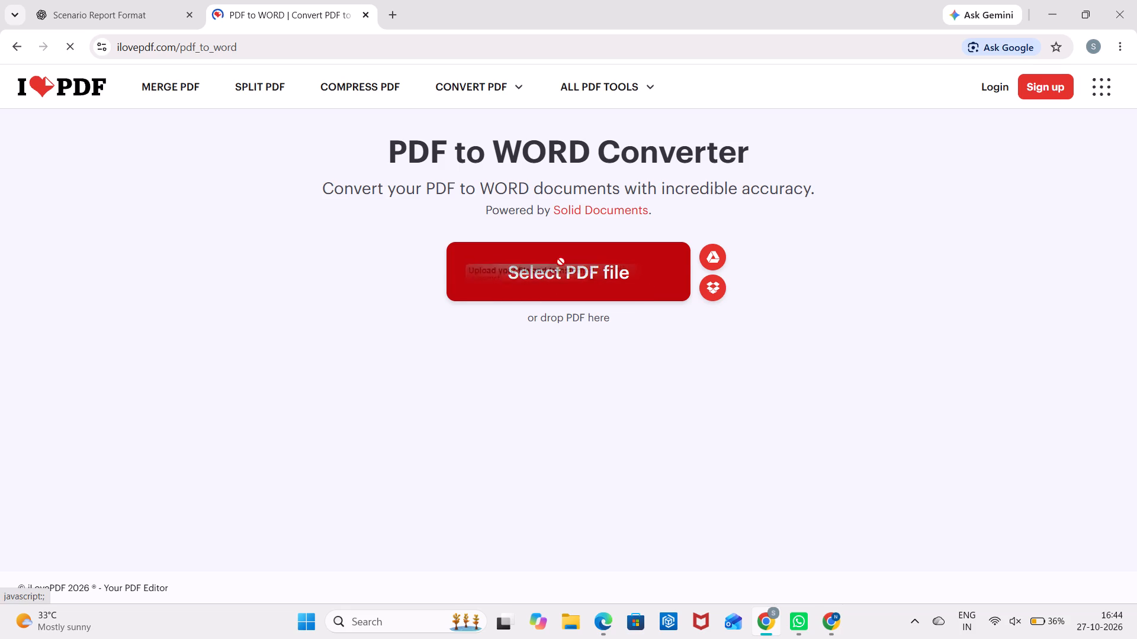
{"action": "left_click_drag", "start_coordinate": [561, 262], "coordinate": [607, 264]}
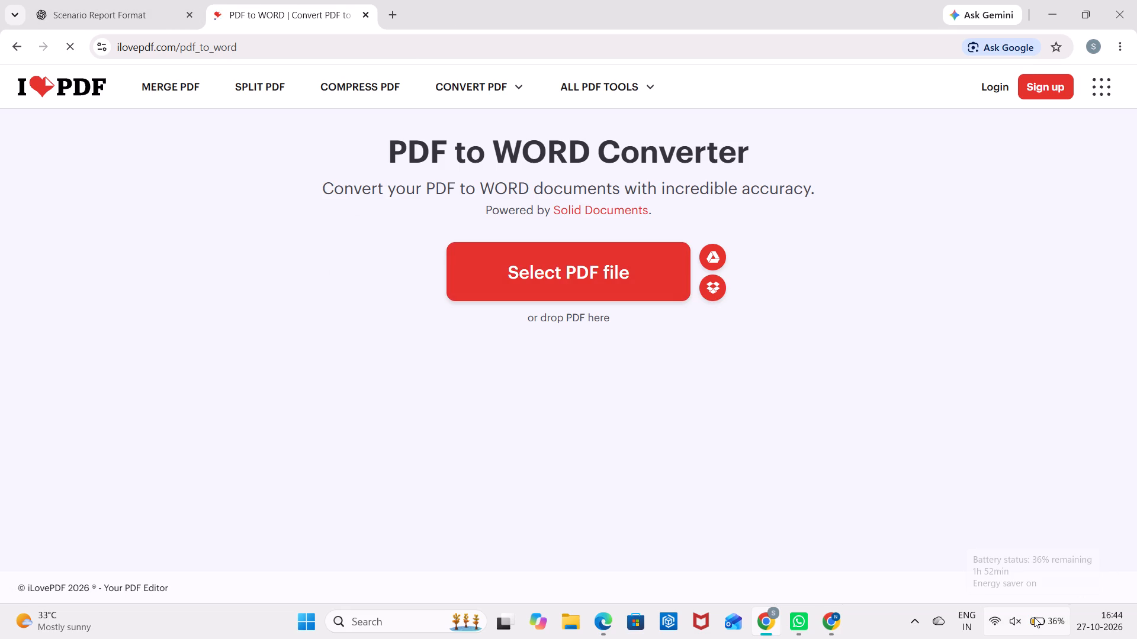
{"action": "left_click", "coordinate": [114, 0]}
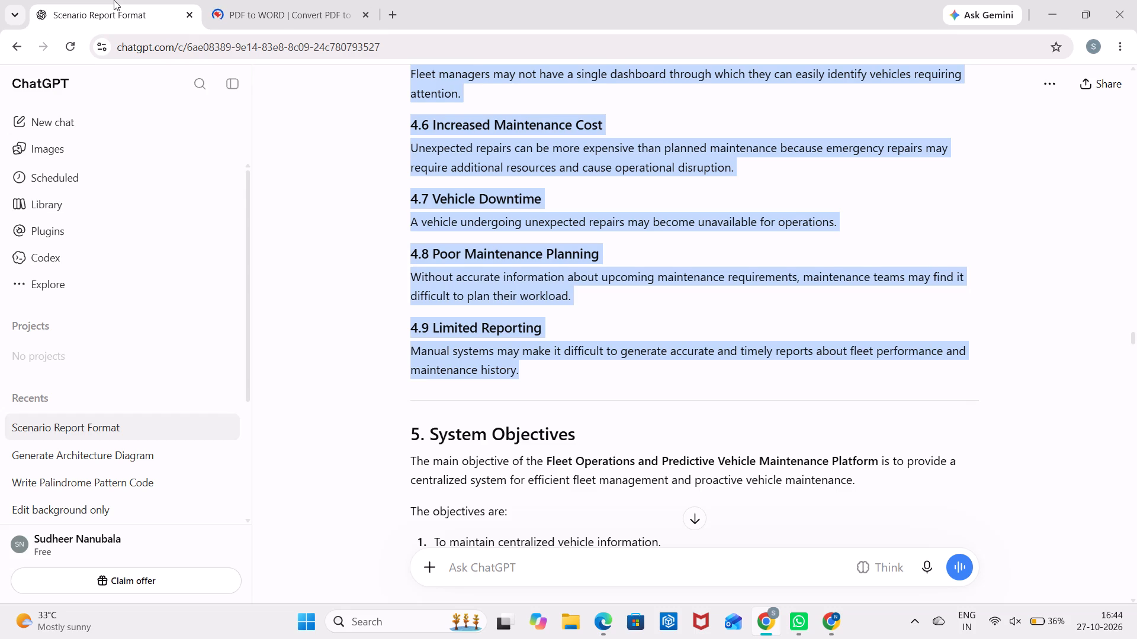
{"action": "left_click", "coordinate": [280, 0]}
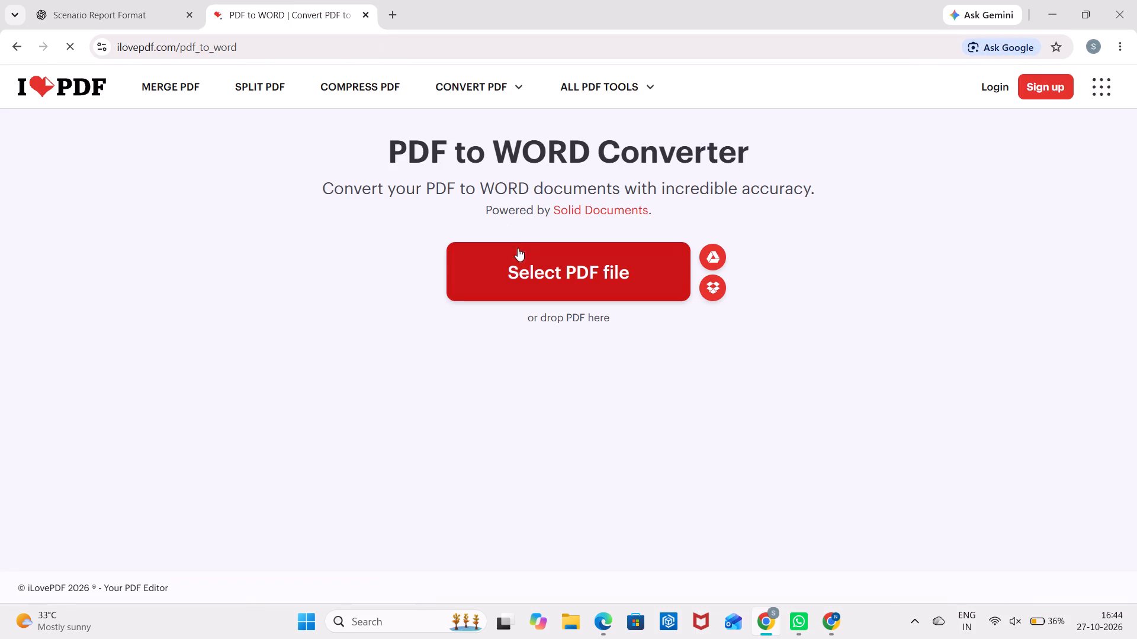
Browse the Home and Desktop folders for a PDF file to upload to the converter, and close the file picker.
{"action": "left_click", "coordinate": [517, 263]}
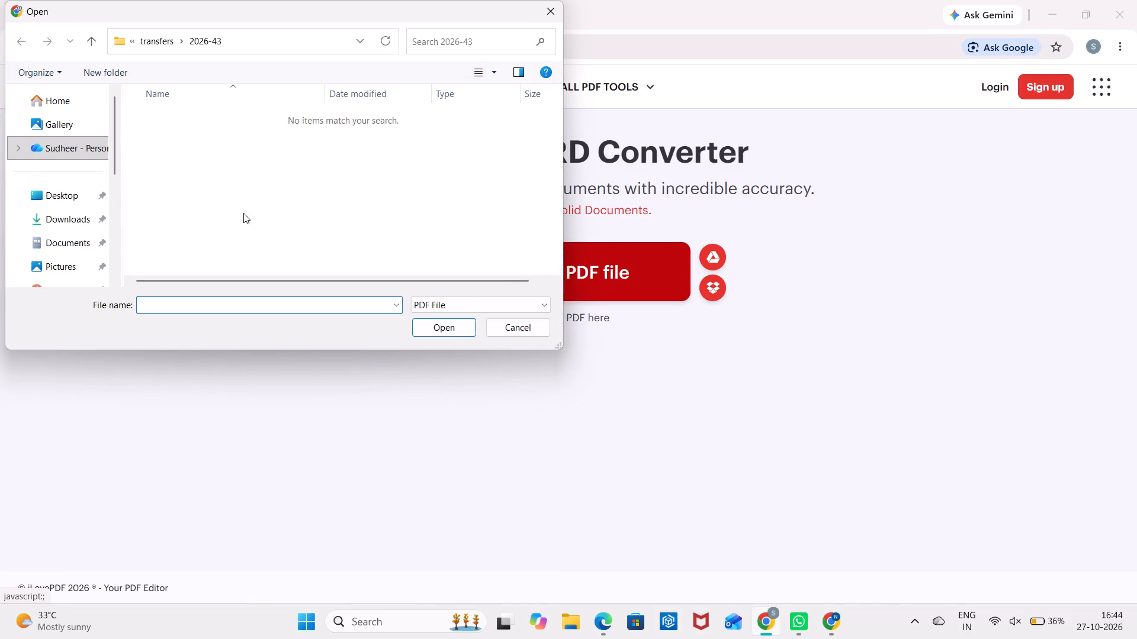
{"action": "left_click", "coordinate": [85, 108]}
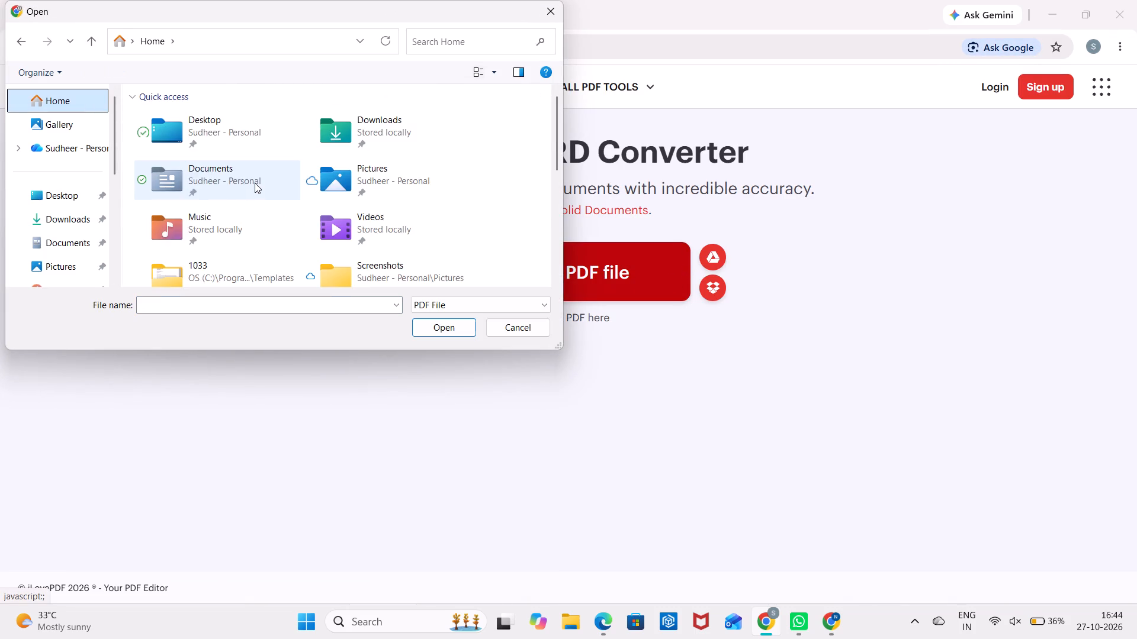
{"action": "scroll", "coordinate": [255, 183], "scroll_direction": "down", "scroll_amount": 2}
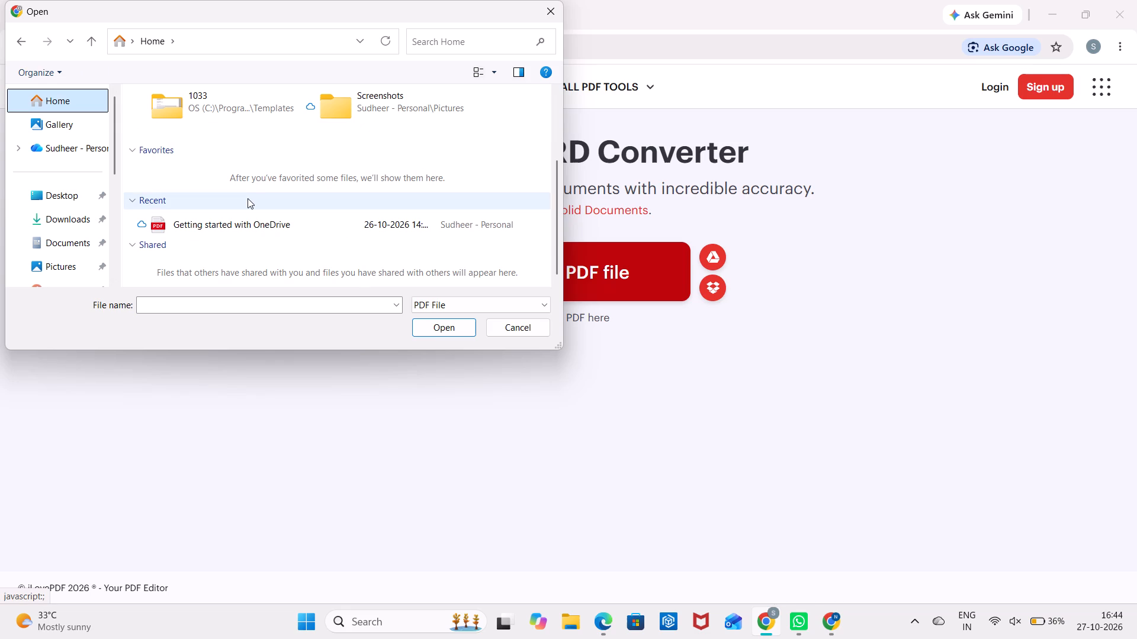
{"action": "left_click", "coordinate": [79, 193]}
{"action": "scroll", "coordinate": [256, 187], "scroll_direction": "down", "scroll_amount": 1}
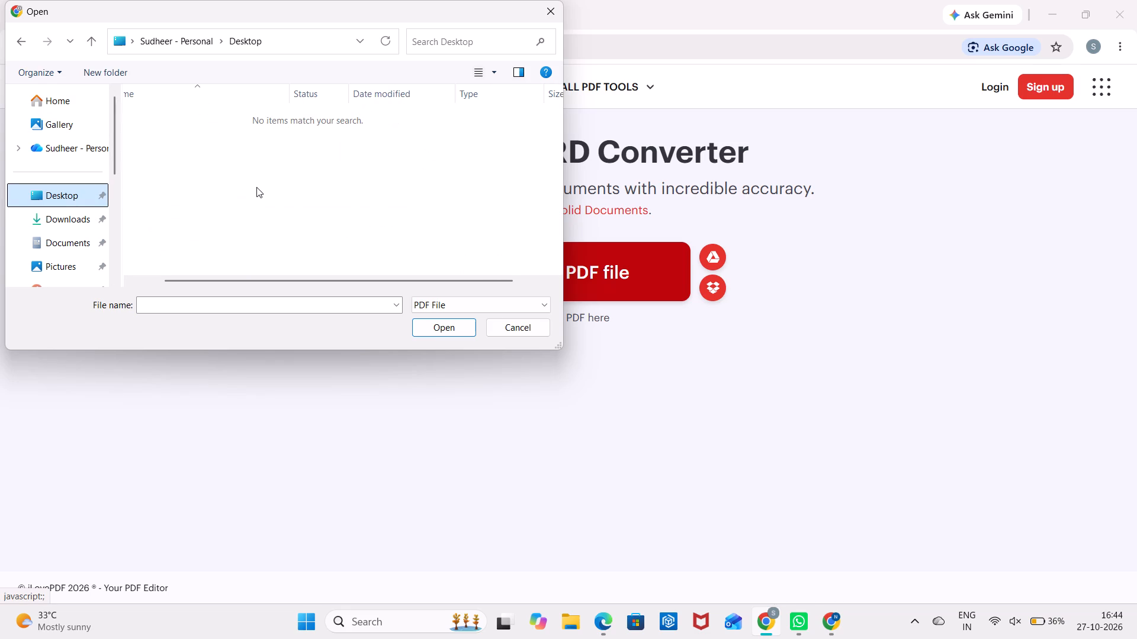
{"action": "scroll", "coordinate": [256, 187], "scroll_direction": "down", "scroll_amount": 1}
{"action": "left_click", "coordinate": [557, 7]}
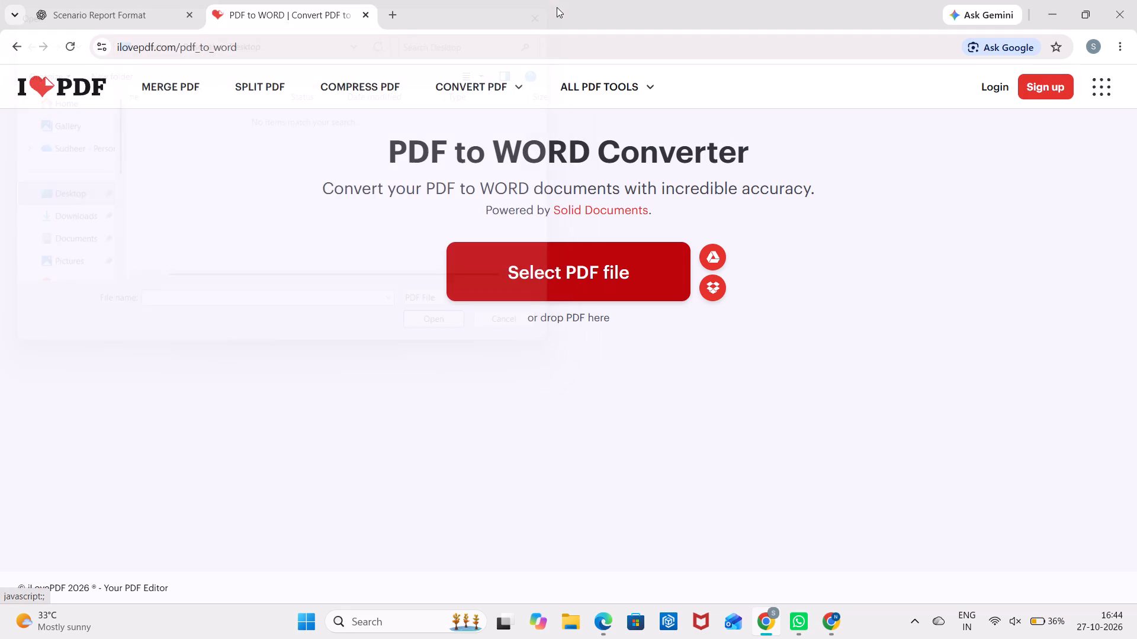
Look through the Home folder's recent files again for a PDF to upload to the converter.
{"action": "left_click", "coordinate": [560, 250]}
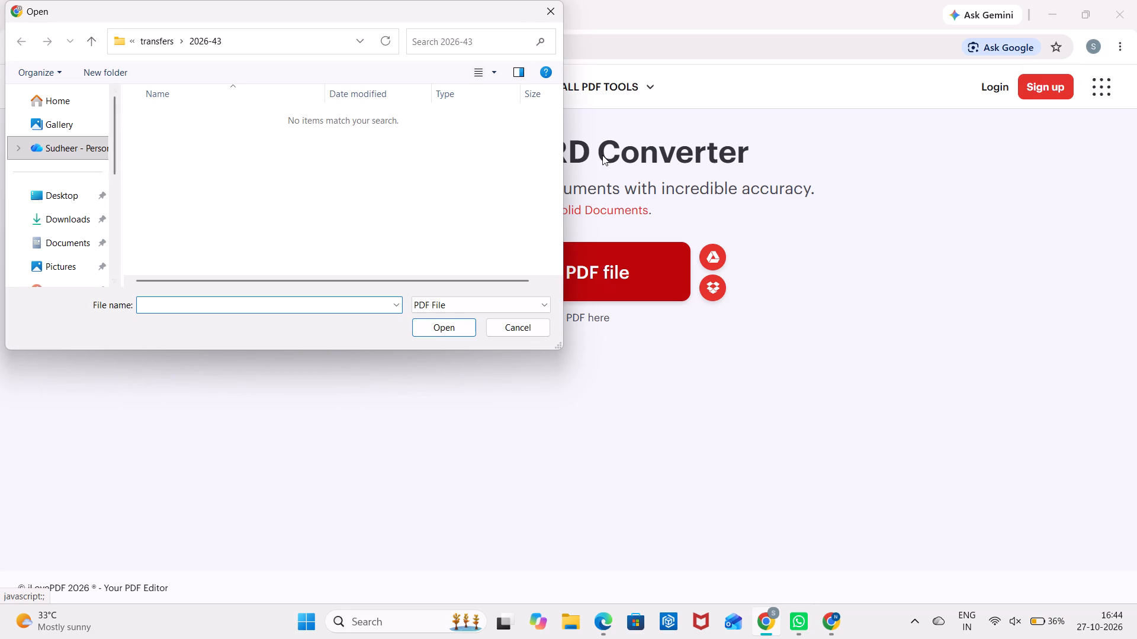
{"action": "left_click", "coordinate": [547, 12]}
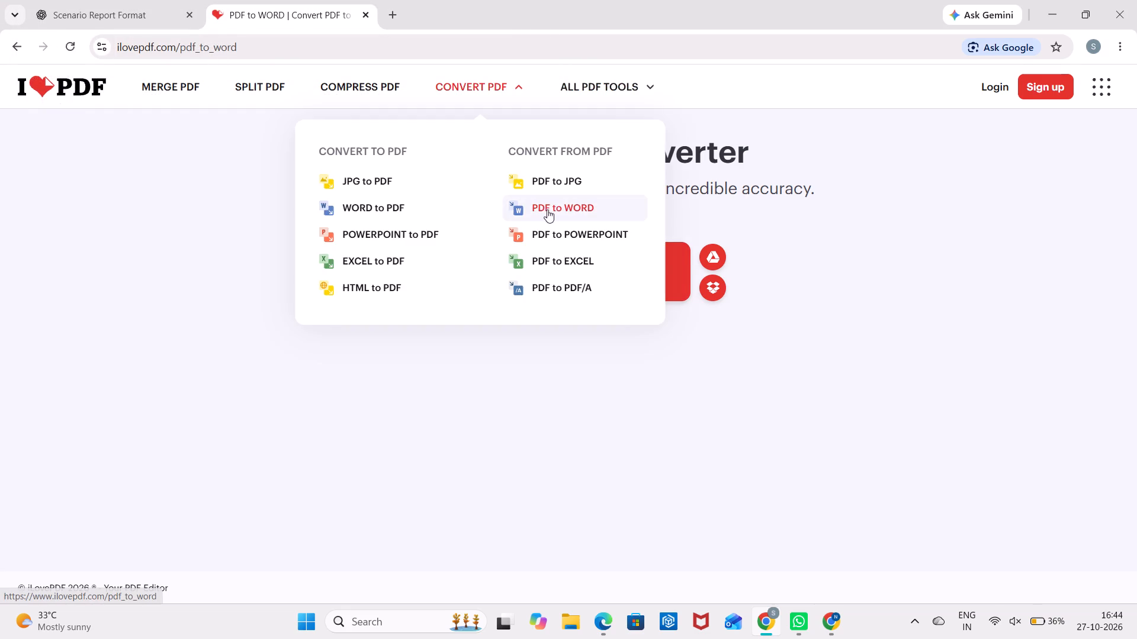
{"action": "left_click", "coordinate": [644, 259]}
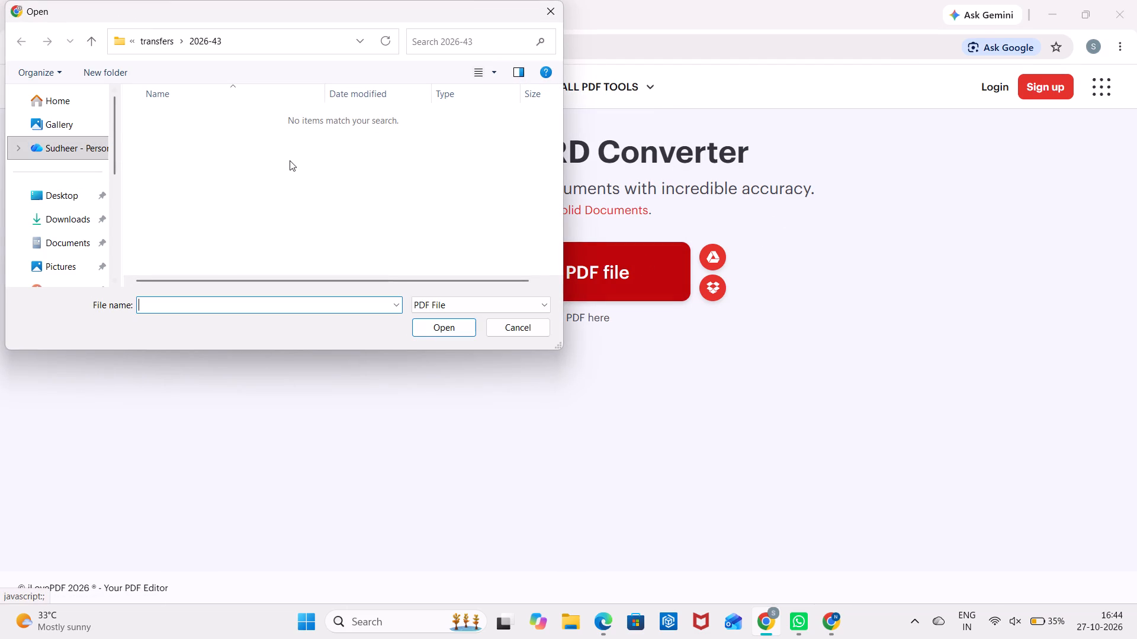
{"action": "left_click", "coordinate": [70, 108]}
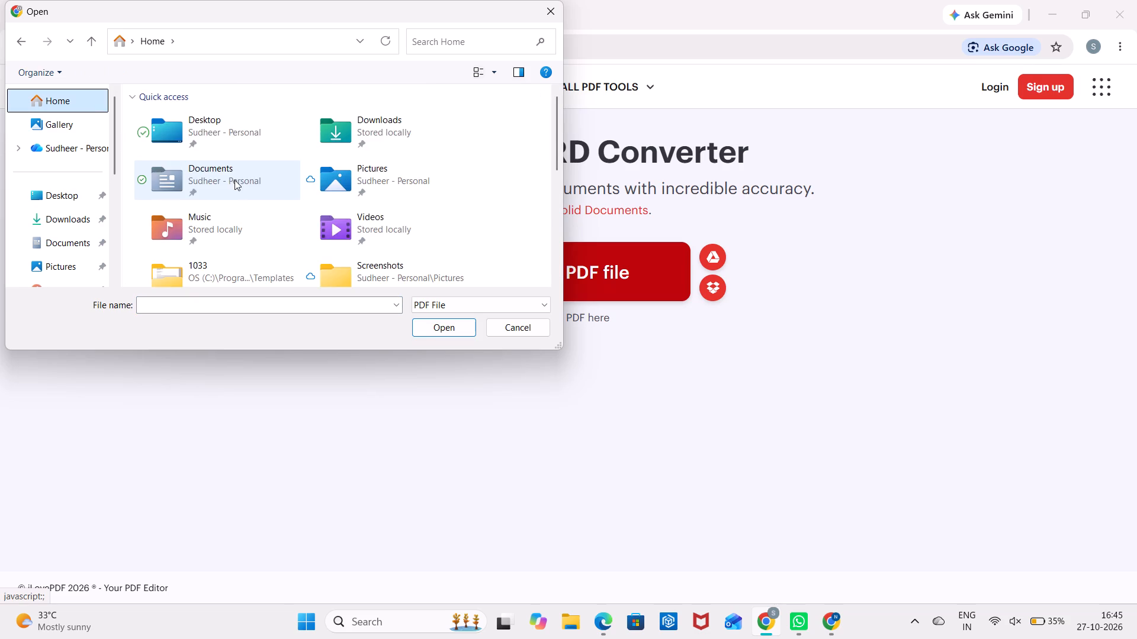
{"action": "scroll", "coordinate": [235, 180], "scroll_direction": "down", "scroll_amount": 1}
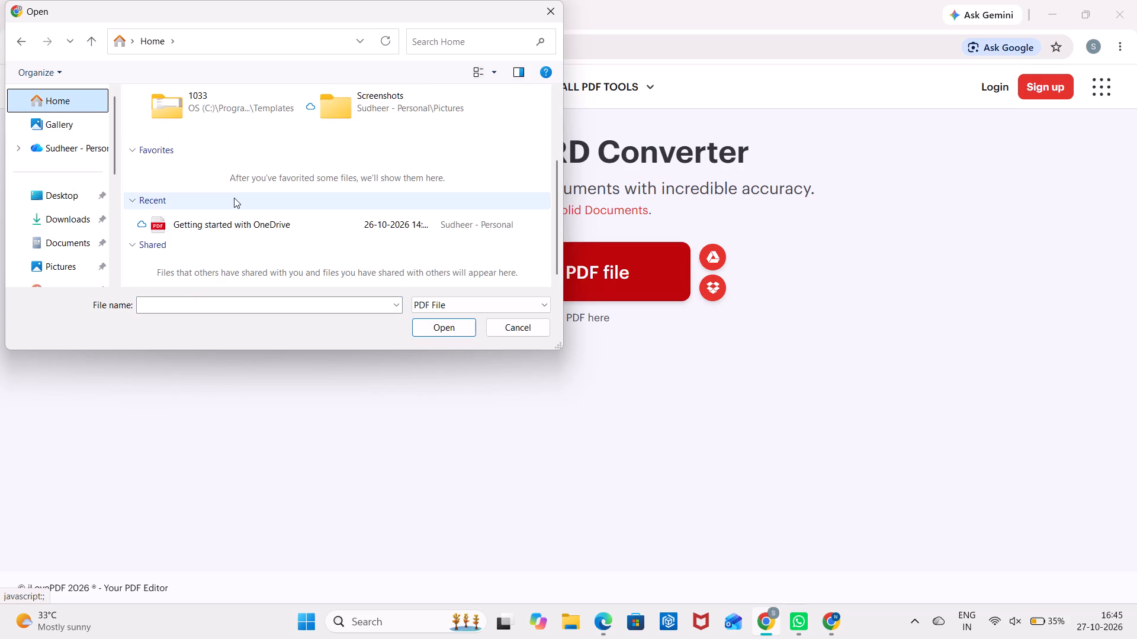
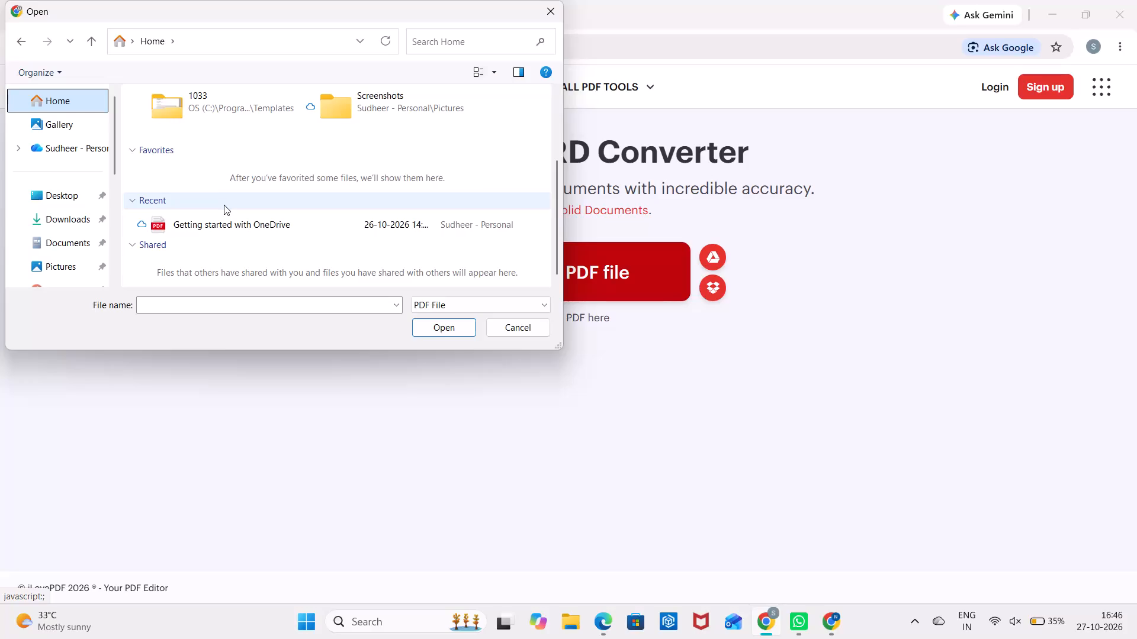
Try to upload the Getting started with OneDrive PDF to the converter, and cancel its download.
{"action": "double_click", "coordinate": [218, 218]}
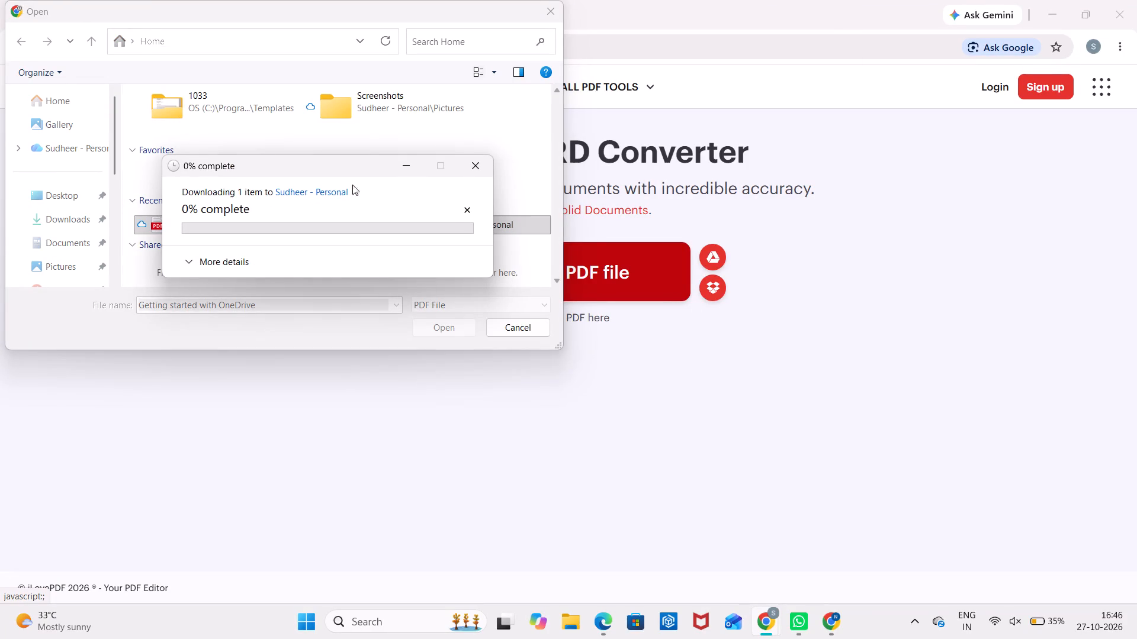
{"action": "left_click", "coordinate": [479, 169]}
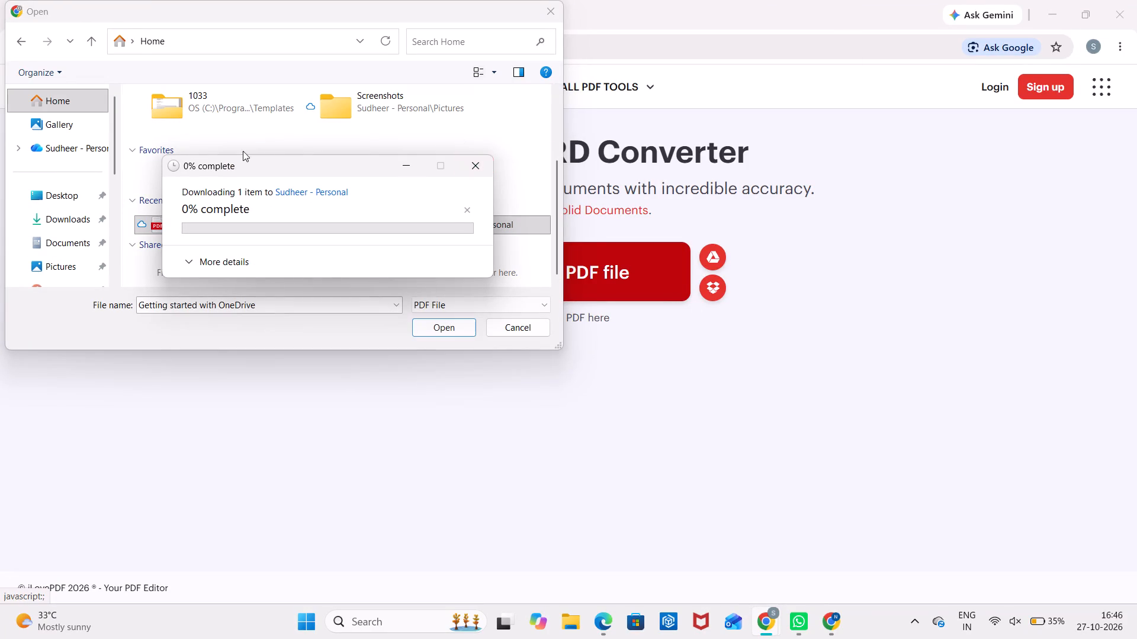
Browse the Home and personal OneDrive folders for a PDF file to upload, and close the file picker.
{"action": "left_click", "coordinate": [18, 117]}
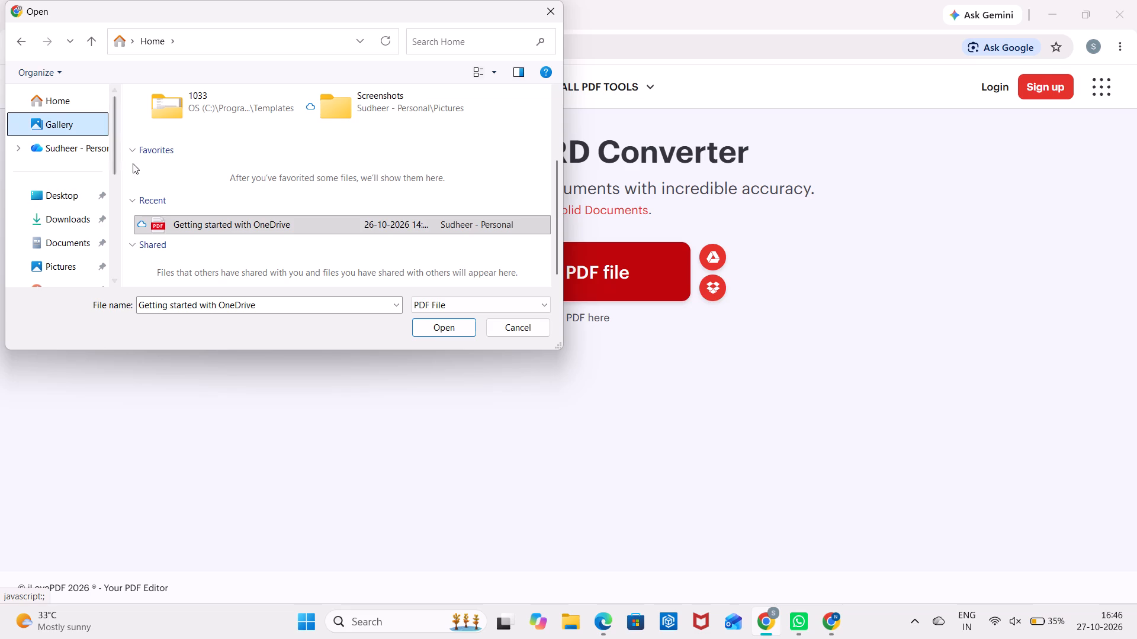
{"action": "scroll", "coordinate": [210, 86], "scroll_direction": "up", "scroll_amount": 6}
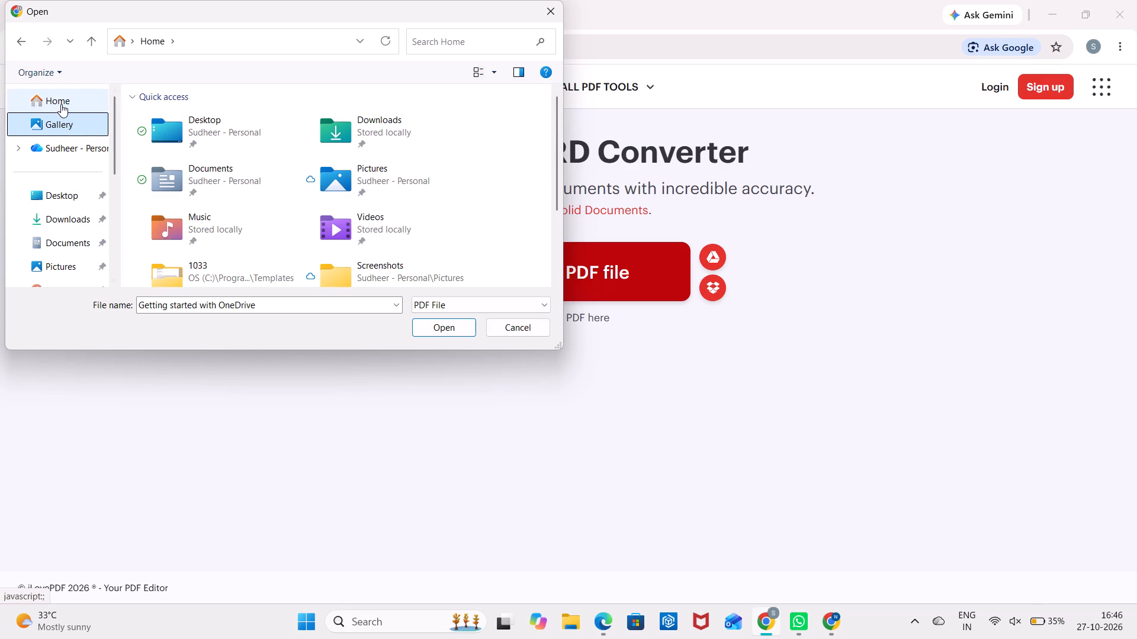
{"action": "left_click", "coordinate": [61, 104]}
{"action": "left_click", "coordinate": [78, 154]}
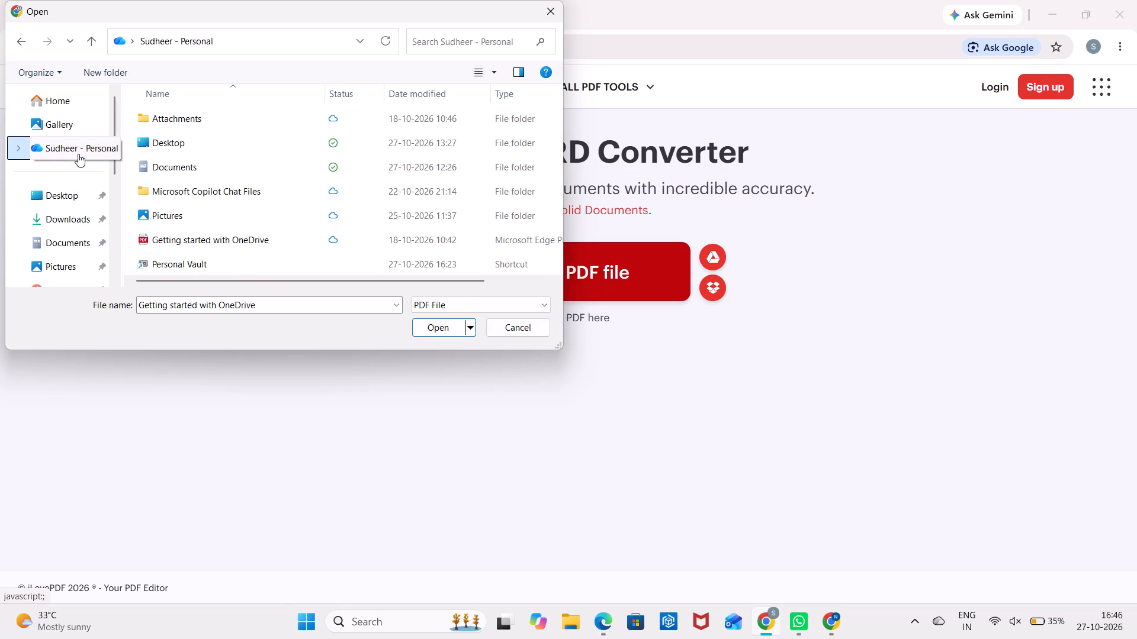
{"action": "scroll", "coordinate": [183, 221], "scroll_direction": "right", "scroll_amount": 1}
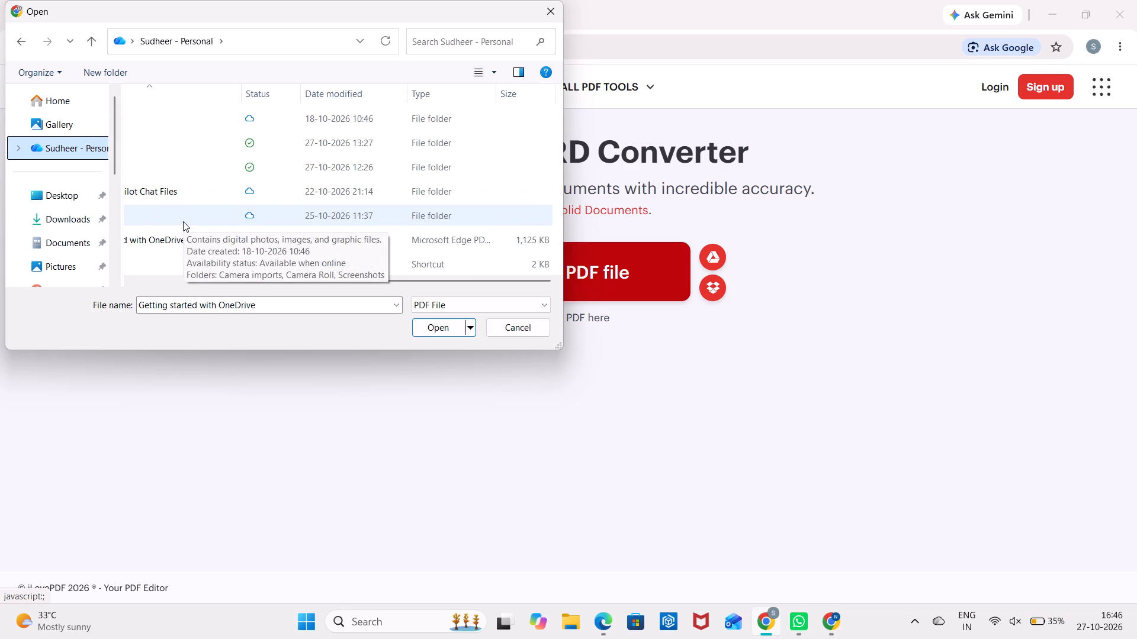
{"action": "scroll", "coordinate": [183, 221], "scroll_direction": "right", "scroll_amount": 4}
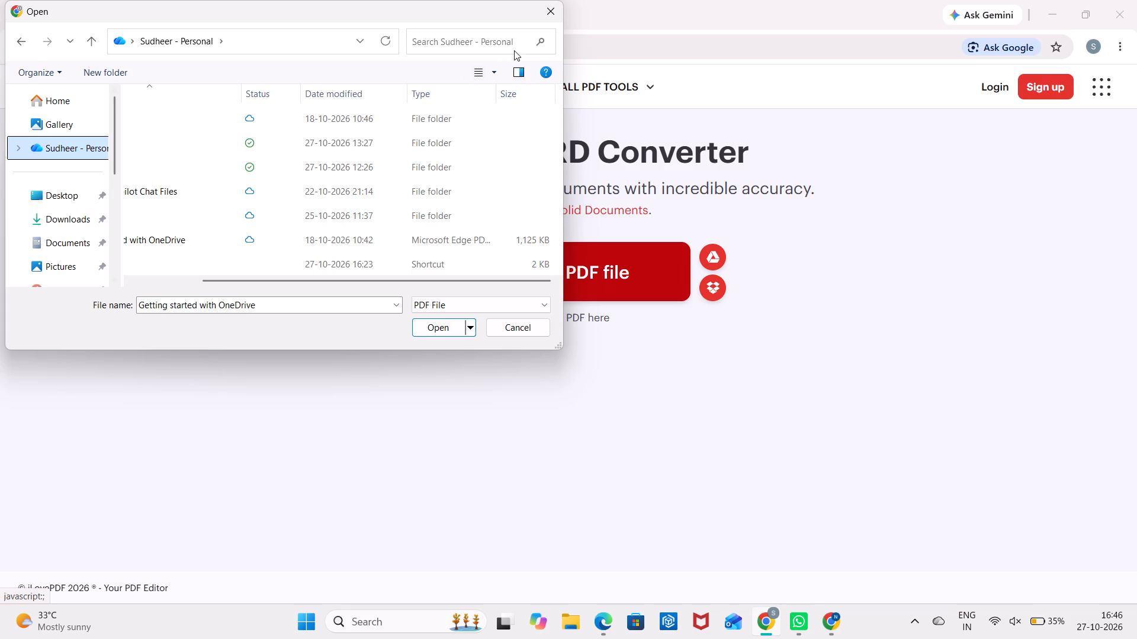
{"action": "left_click", "coordinate": [553, 12]}
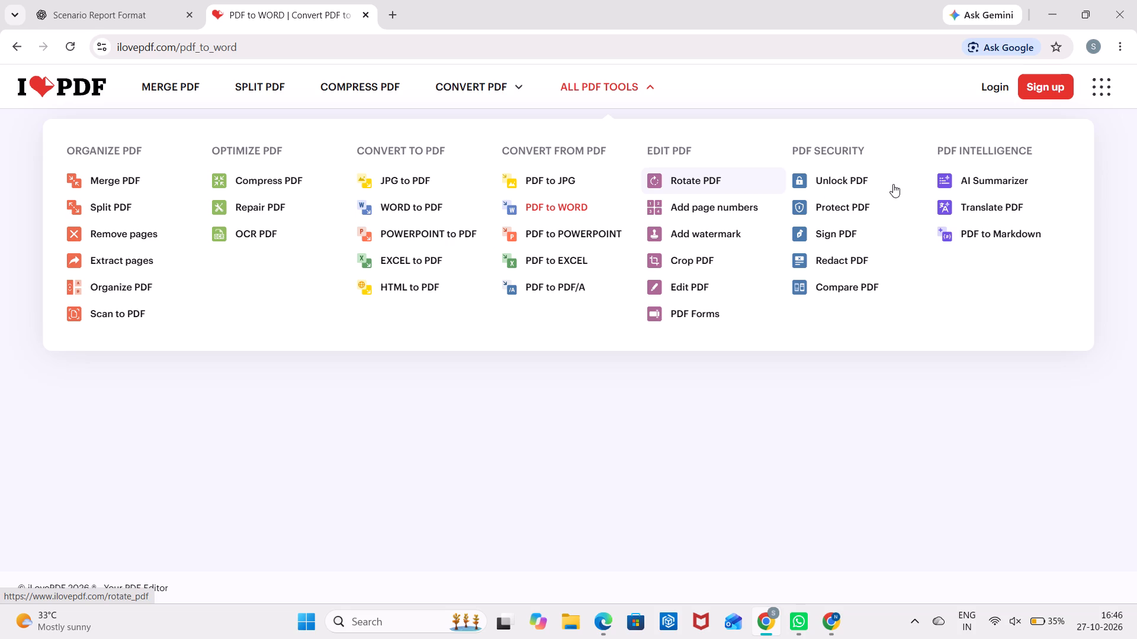
Reopen the PDF to WORD converter from iLovePDF's list of tools.
{"action": "left_click", "coordinate": [572, 200]}
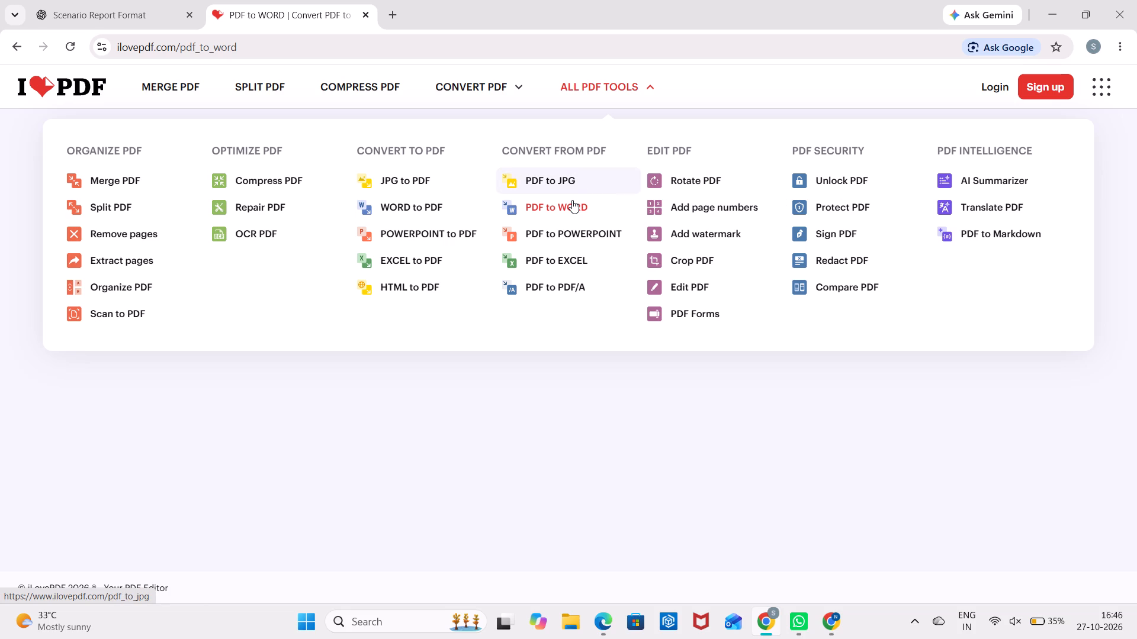
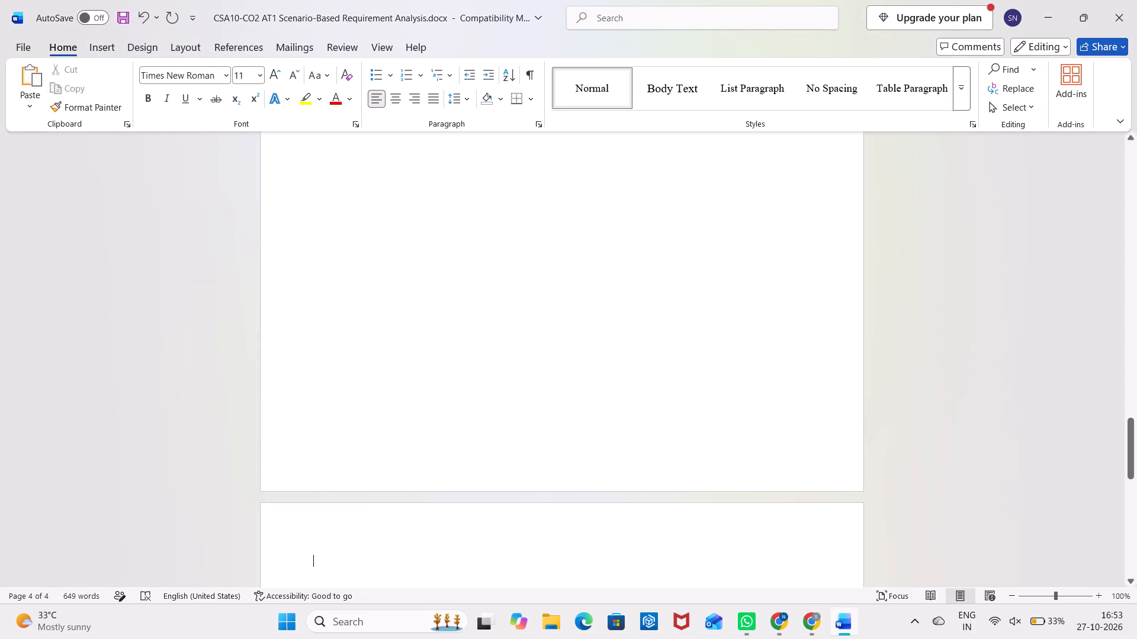
{"action": "key", "text": "ctrl+v"}
Delete the introductory "Absolutely. Below is a more detailed, long-form version" paragraph above the pasted report's title.
{"action": "scroll", "coordinate": [407, 494], "scroll_direction": "up", "scroll_amount": 1}
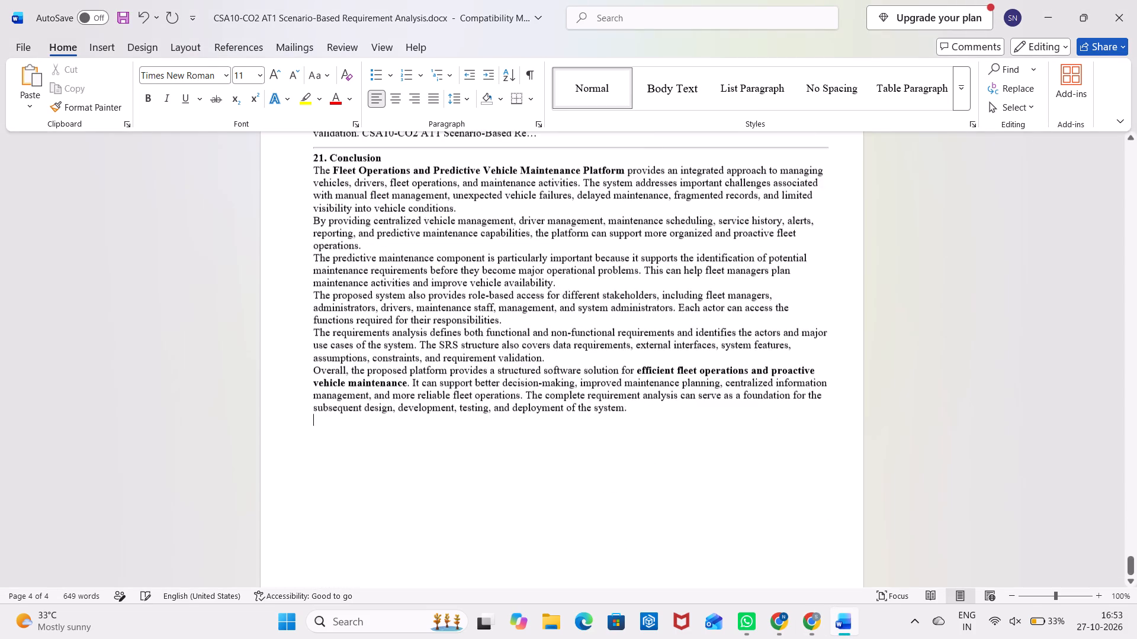
{"action": "scroll", "coordinate": [407, 494], "scroll_direction": "up", "scroll_amount": 9}
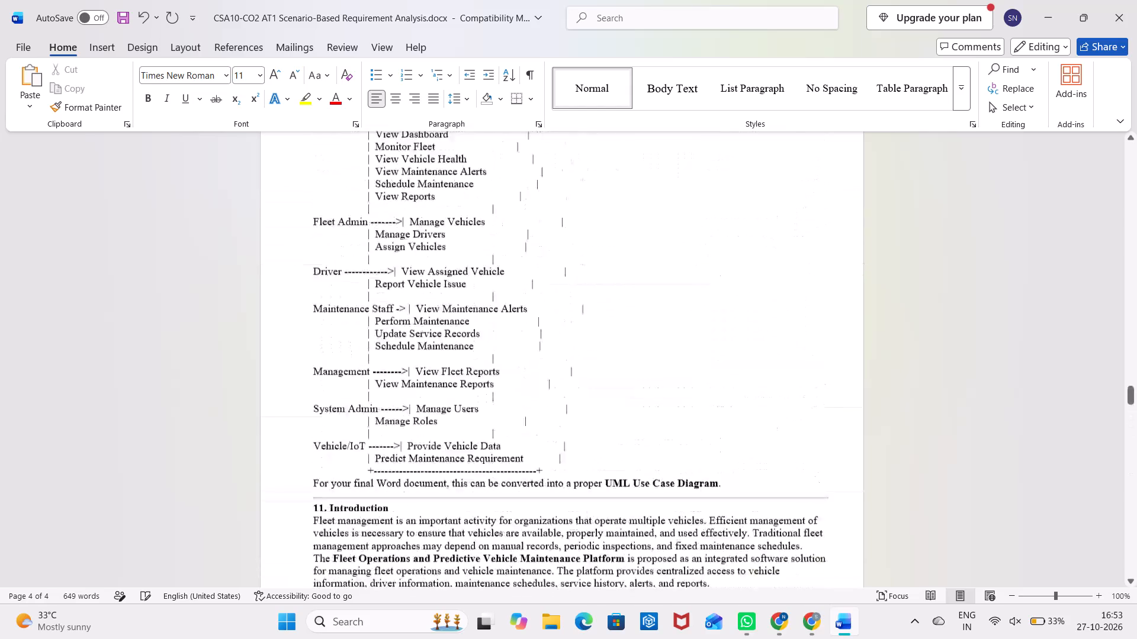
{"action": "scroll", "coordinate": [407, 494], "scroll_direction": "up", "scroll_amount": 8}
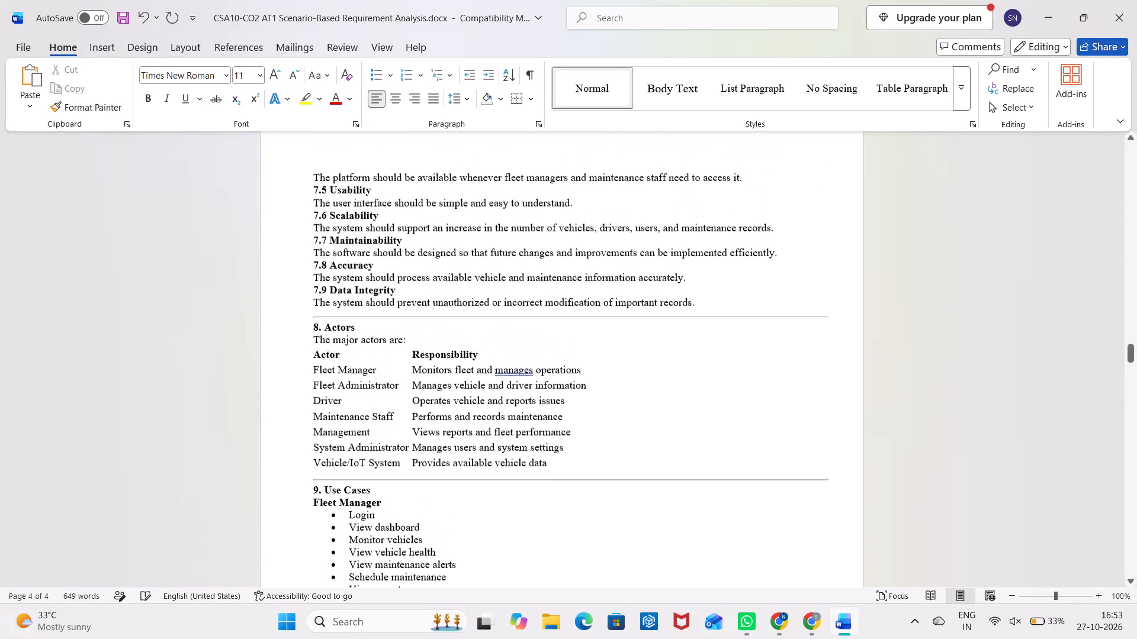
{"action": "scroll", "coordinate": [407, 494], "scroll_direction": "up", "scroll_amount": 9}
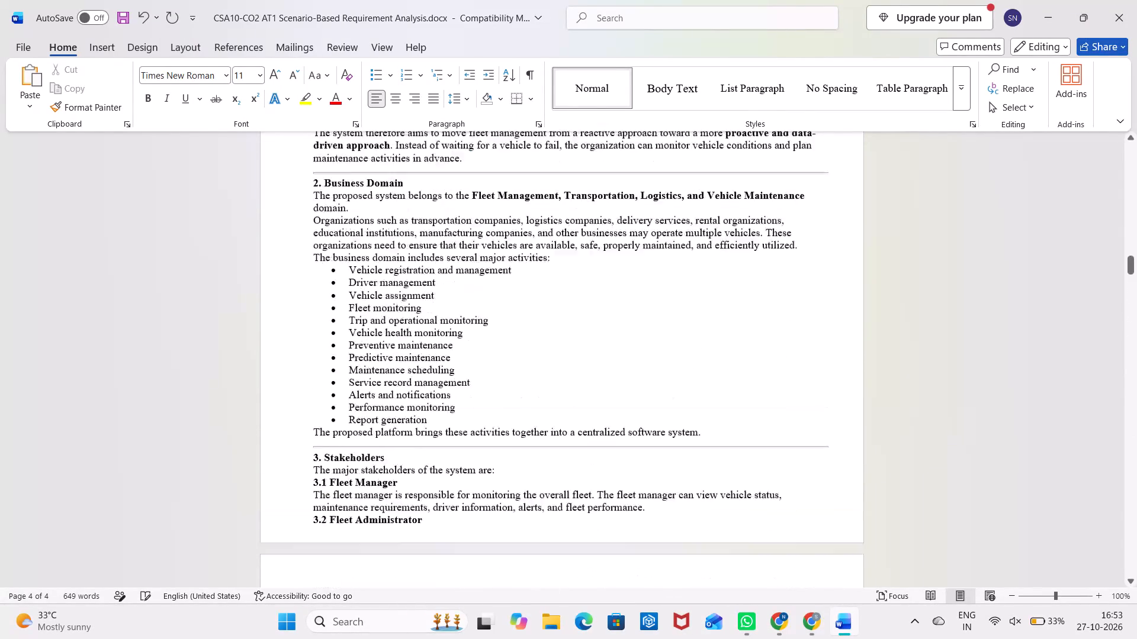
{"action": "scroll", "coordinate": [407, 494], "scroll_direction": "up", "scroll_amount": 4}
{"action": "scroll", "coordinate": [407, 494], "scroll_direction": "down", "scroll_amount": 1}
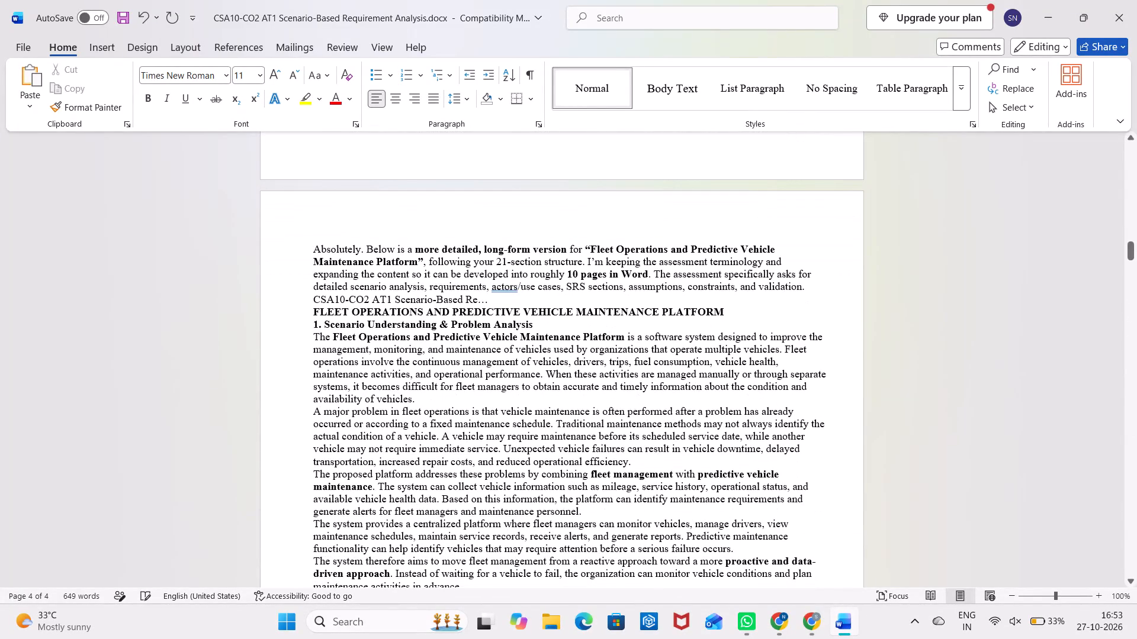
{"action": "left_click_drag", "start_coordinate": [315, 250], "coordinate": [503, 300]}
{"action": "key", "text": "BackSpace"}
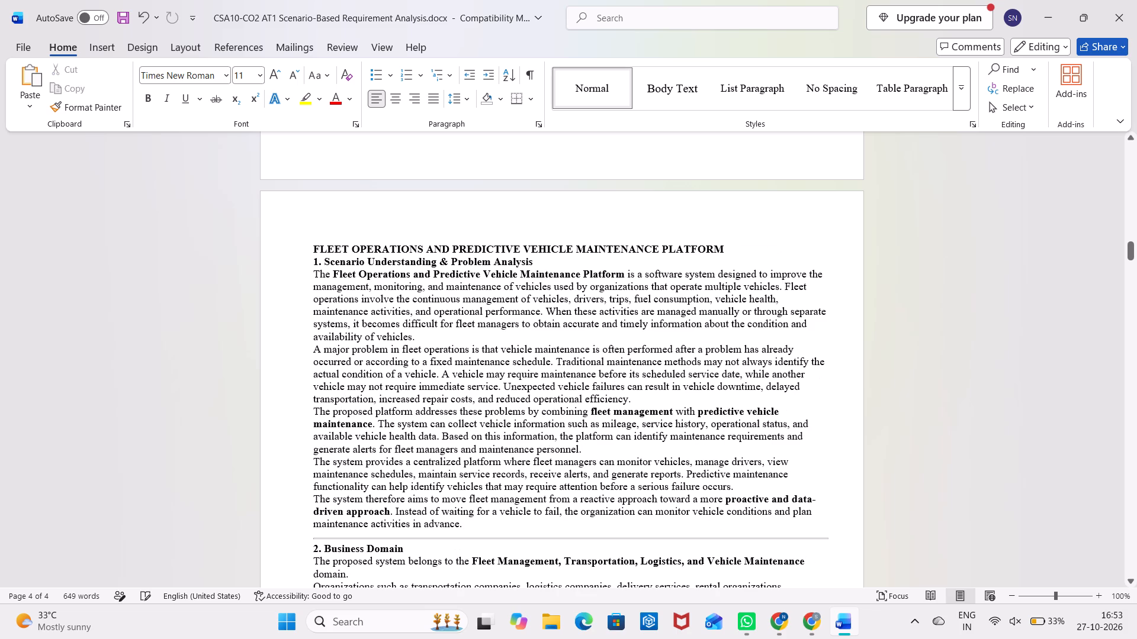
Format the whole pasted report, from its title through the Conclusion, in Times New Roman at size 12.
{"action": "left_click_drag", "start_coordinate": [314, 247], "coordinate": [548, 612]}
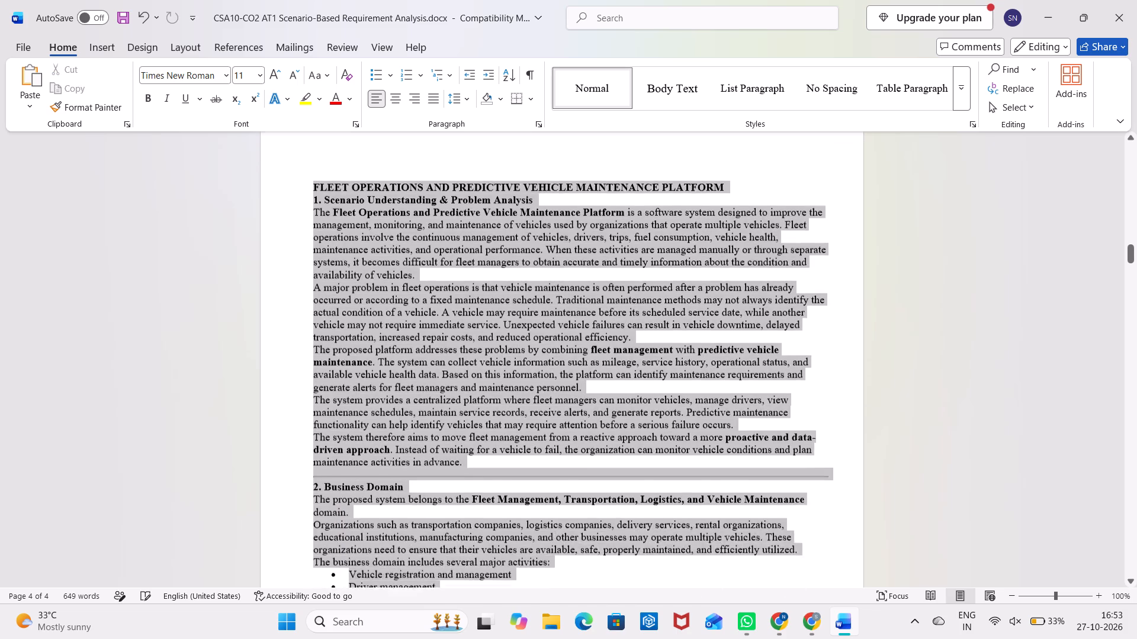
{"action": "left_click_drag", "start_coordinate": [548, 612], "coordinate": [544, 638]}
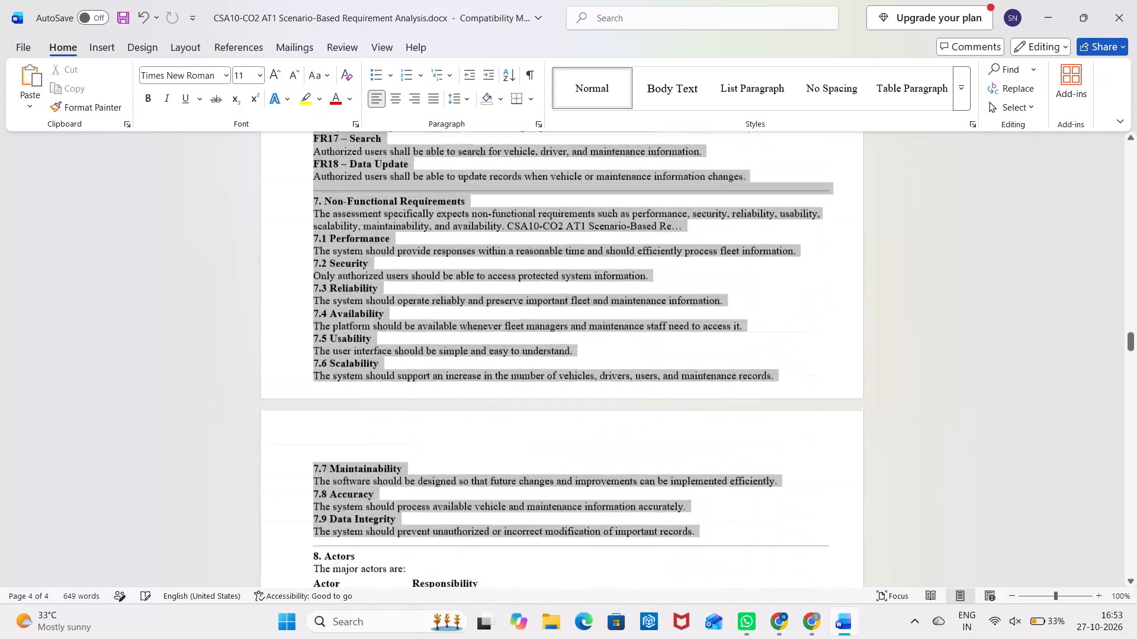
{"action": "left_click_drag", "start_coordinate": [544, 638], "coordinate": [544, 637]}
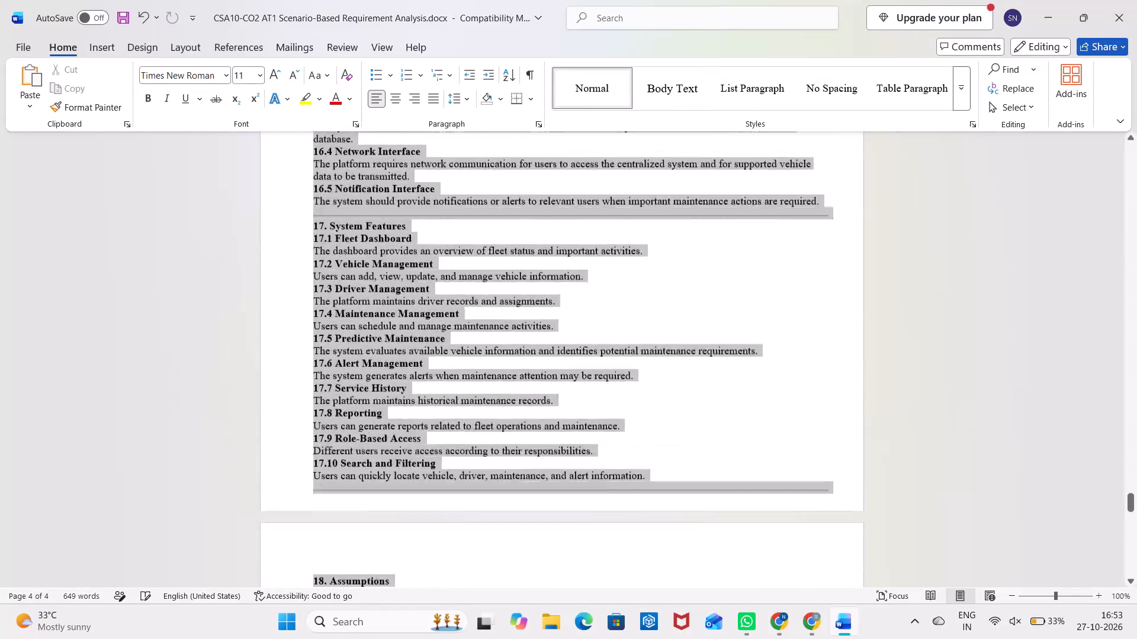
{"action": "left_click_drag", "start_coordinate": [544, 637], "coordinate": [599, 488]}
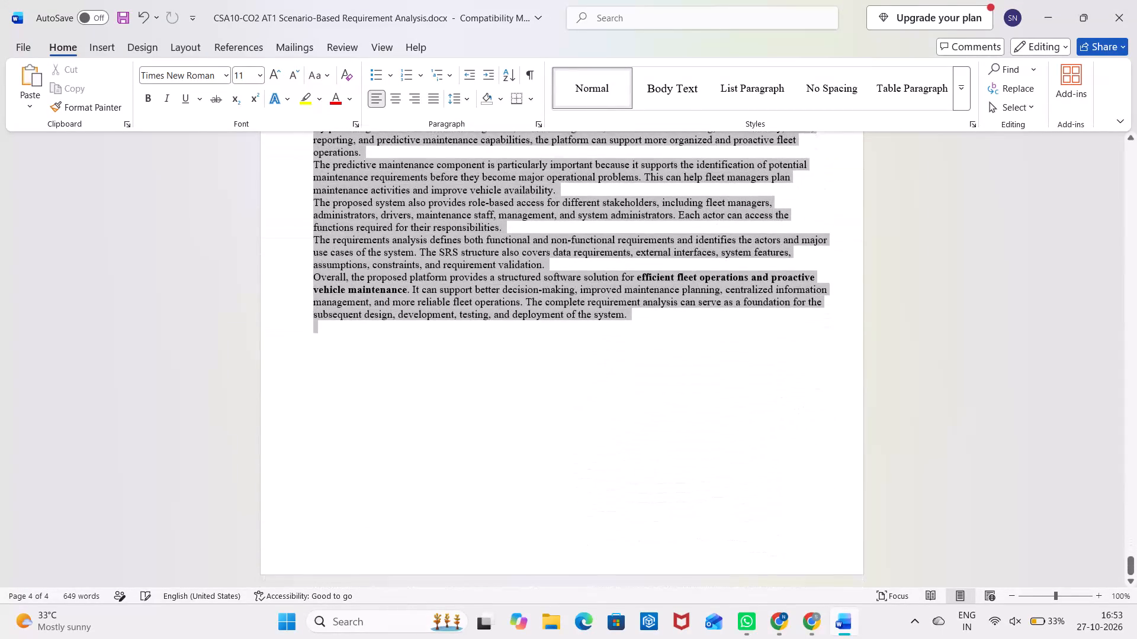
{"action": "left_click_drag", "start_coordinate": [599, 488], "coordinate": [661, 365]}
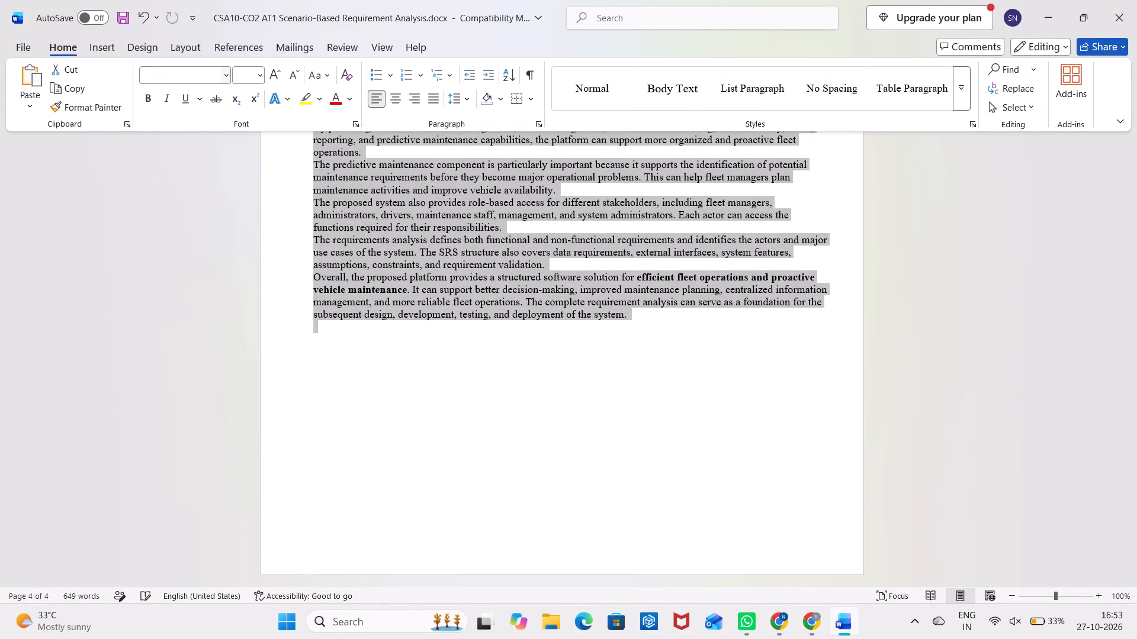
{"action": "left_click", "coordinate": [186, 76]}
{"action": "key", "text": "t"}
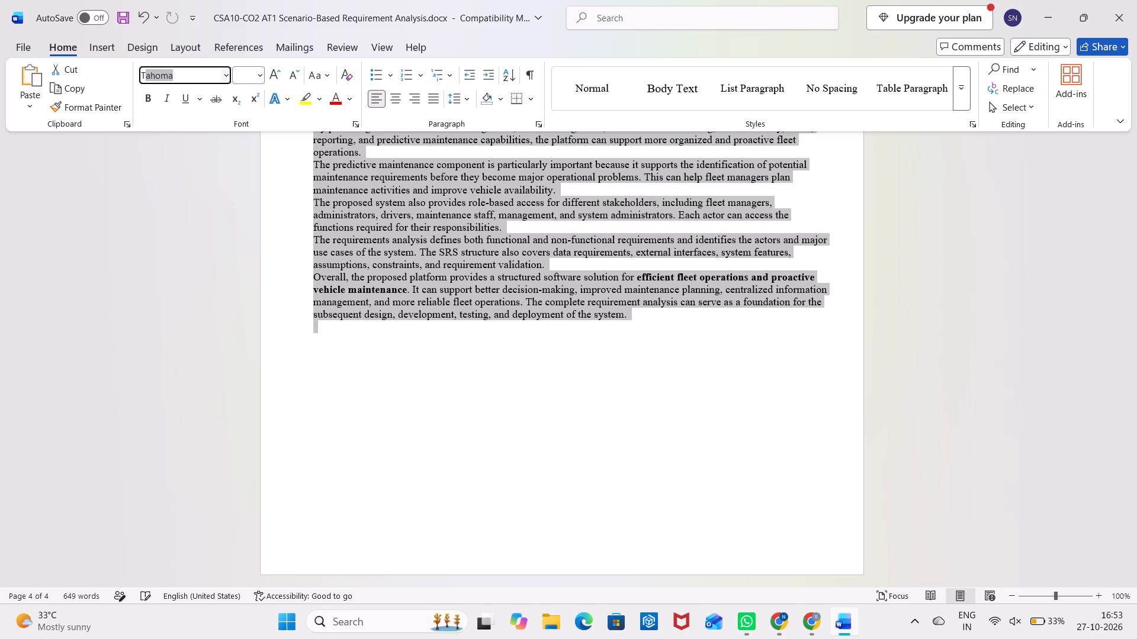
{"action": "key", "text": "i"}
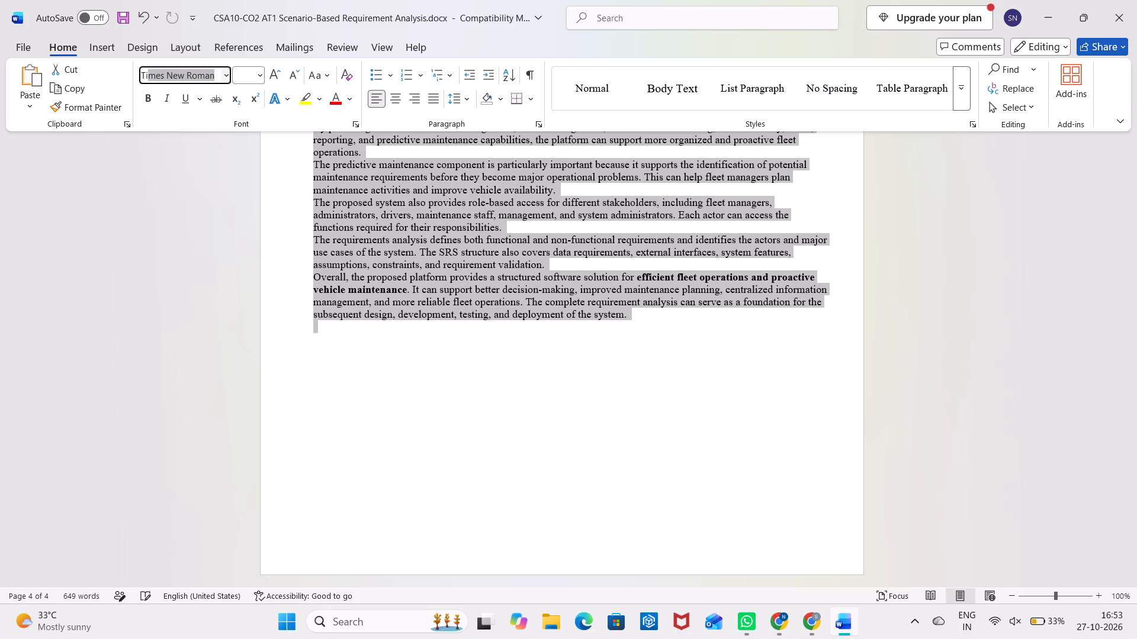
{"action": "left_click", "coordinate": [223, 76]}
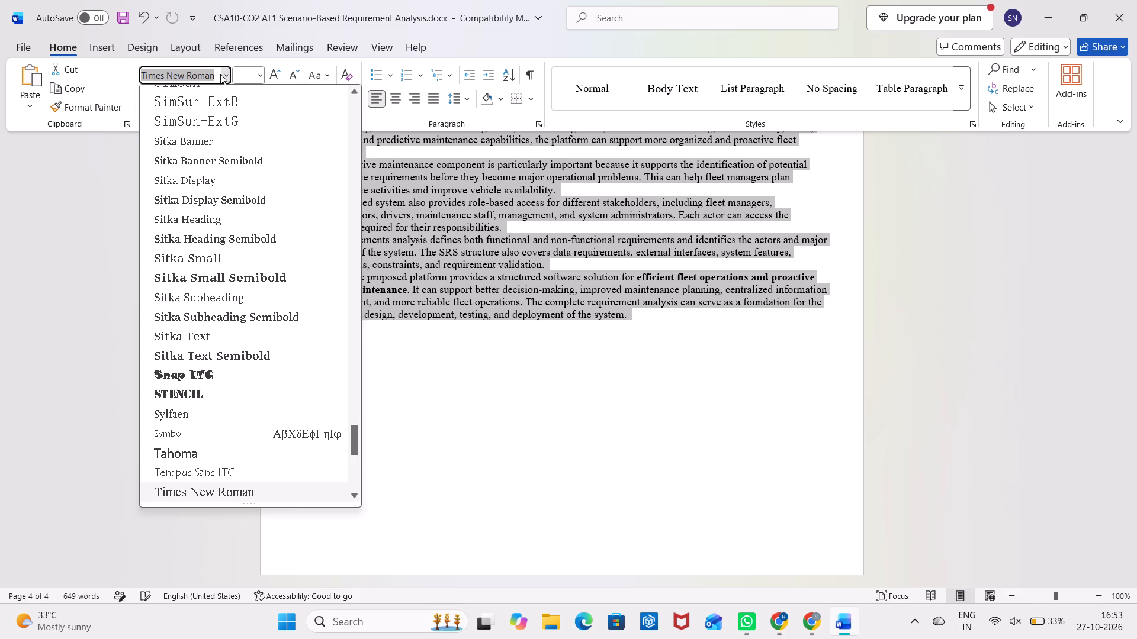
{"action": "left_click", "coordinate": [211, 74]}
{"action": "key", "text": "Return"}
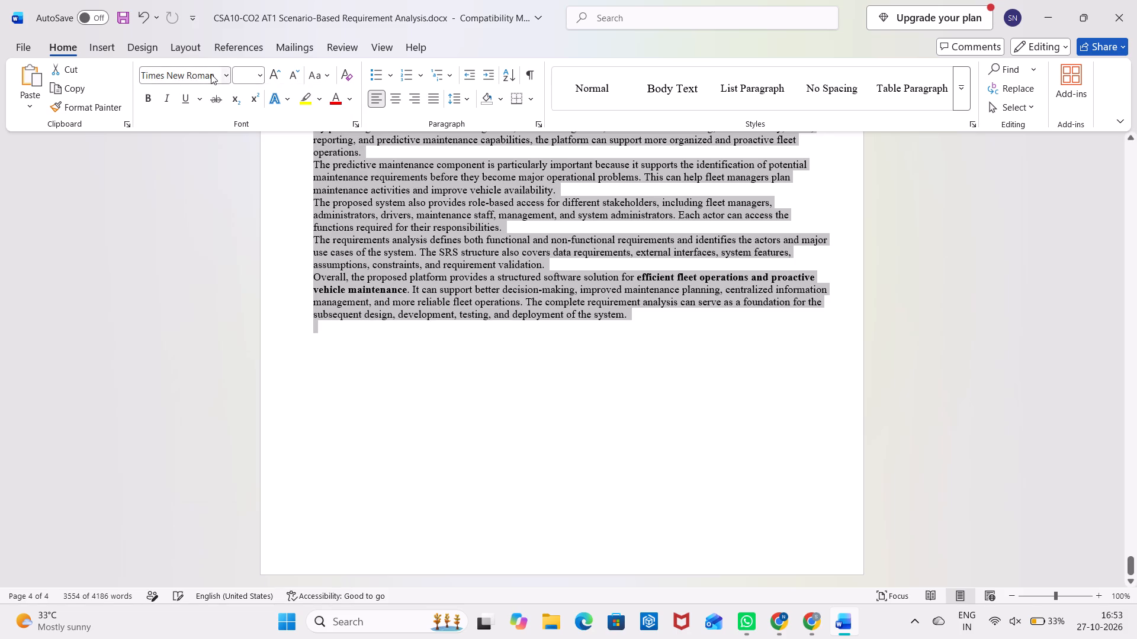
{"action": "left_click", "coordinate": [256, 74]}
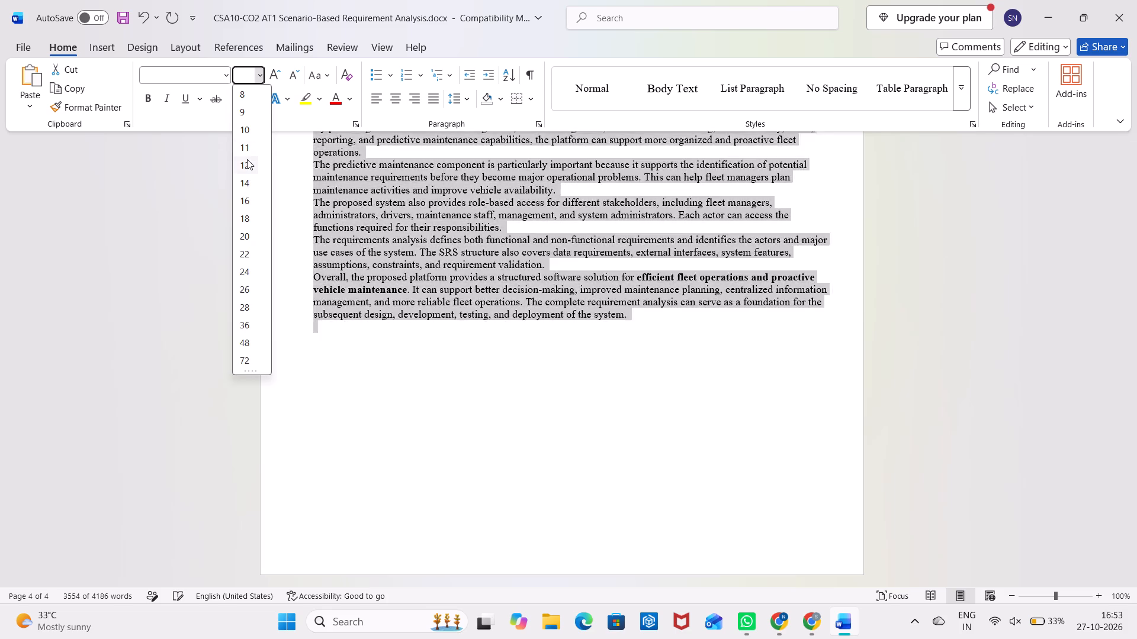
{"action": "left_click", "coordinate": [246, 164]}
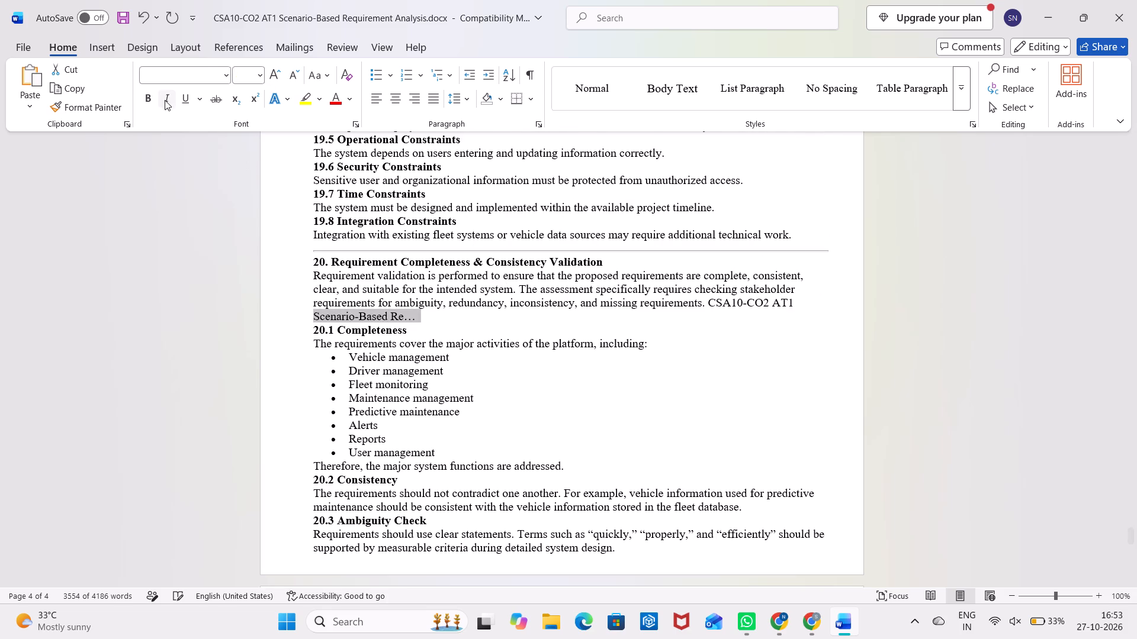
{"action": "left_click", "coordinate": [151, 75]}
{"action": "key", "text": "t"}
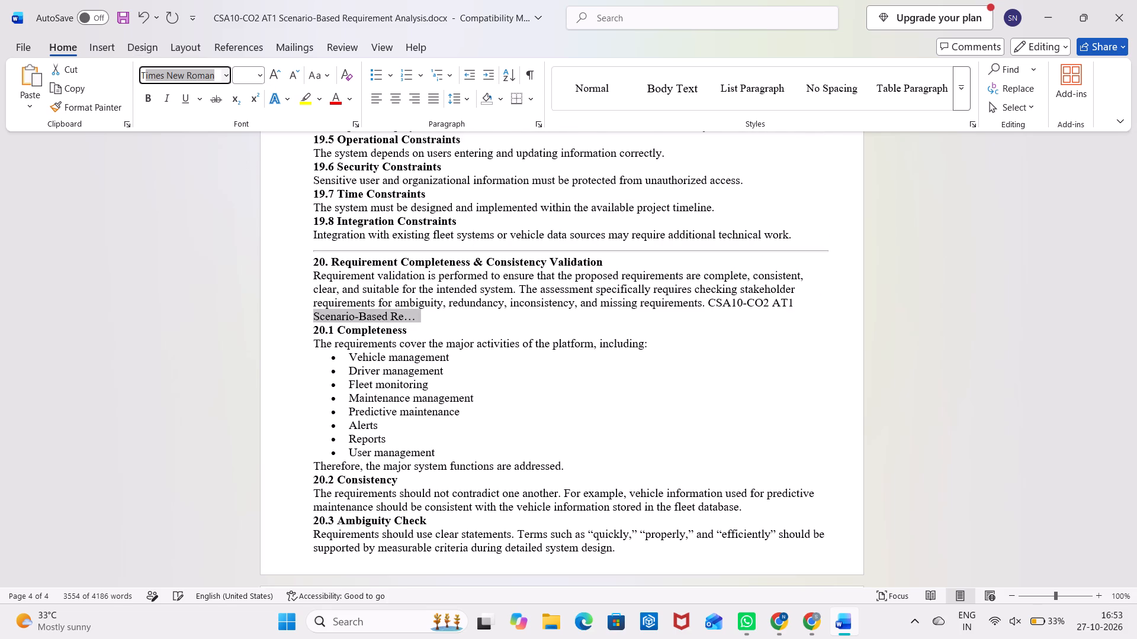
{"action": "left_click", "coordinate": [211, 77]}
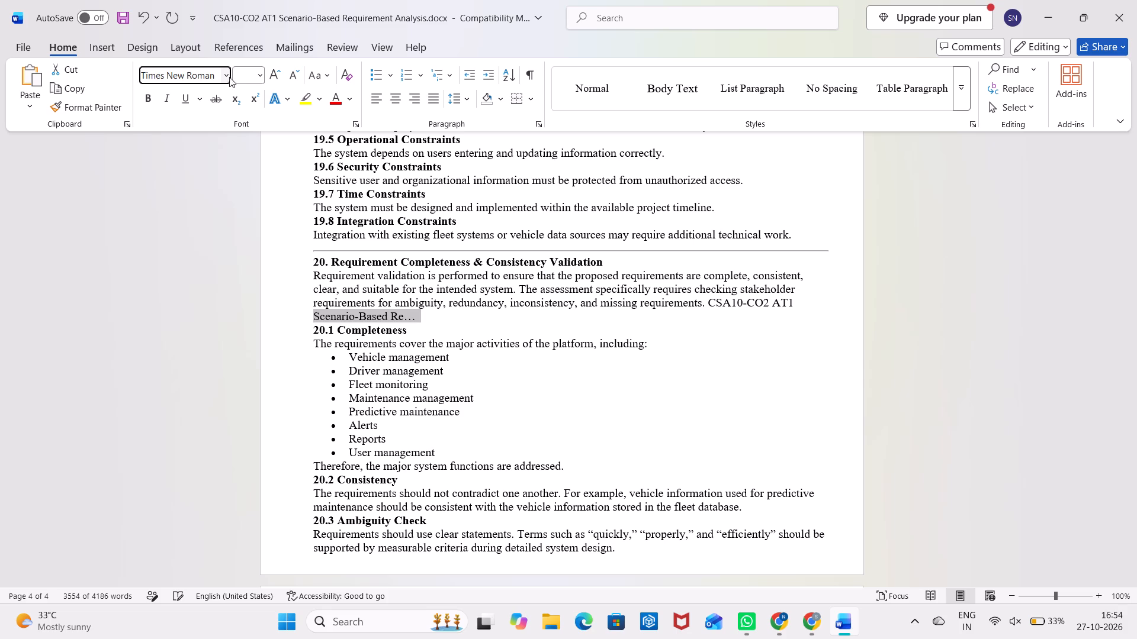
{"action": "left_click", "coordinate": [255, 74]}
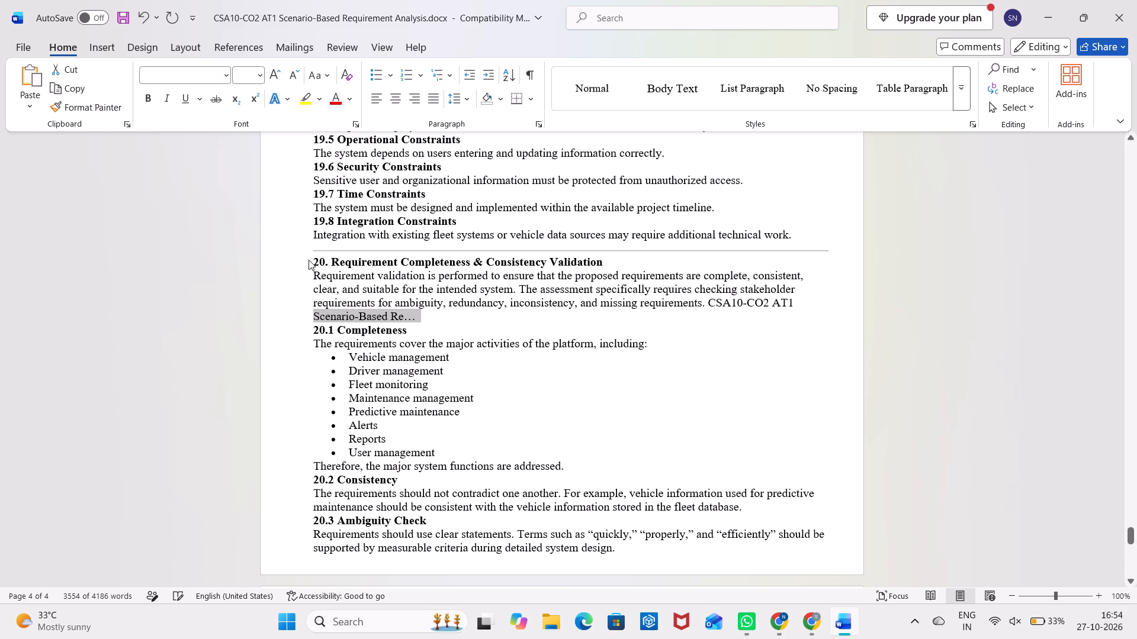
Check the reformatted report from section 20 back to the Fleet Operations and Predictive Vehicle Maintenance Platform title.
{"action": "left_click_drag", "start_coordinate": [309, 260], "coordinate": [316, 256]}
{"action": "left_click_drag", "start_coordinate": [316, 256], "coordinate": [396, 262]}
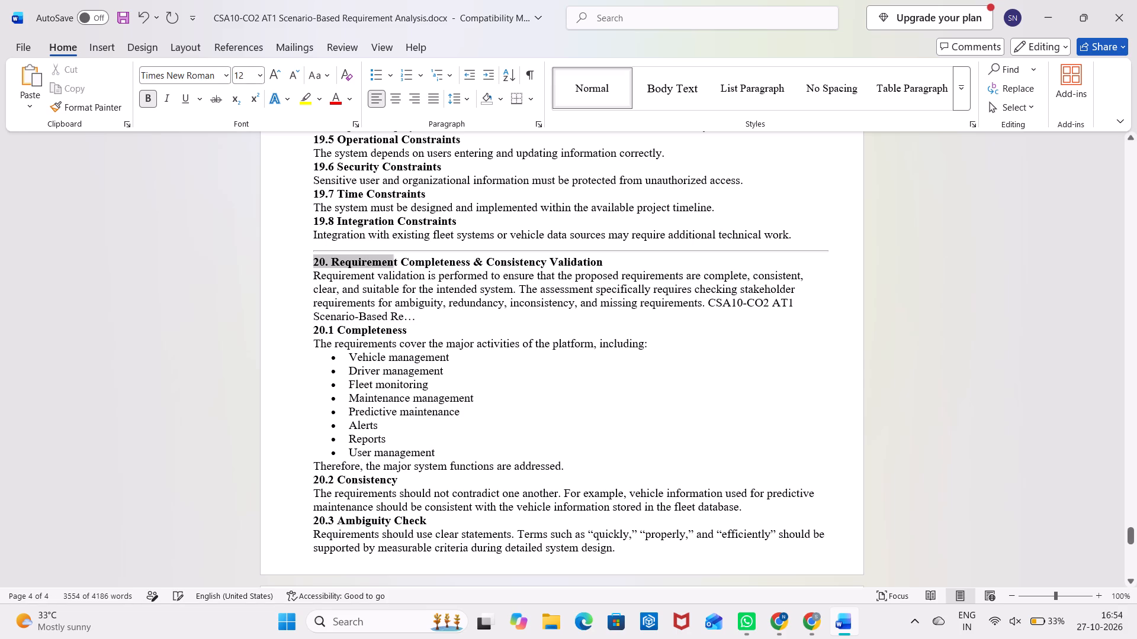
{"action": "left_click_drag", "start_coordinate": [396, 262], "coordinate": [408, 258]}
{"action": "scroll", "coordinate": [401, 273], "scroll_direction": "up", "scroll_amount": 6}
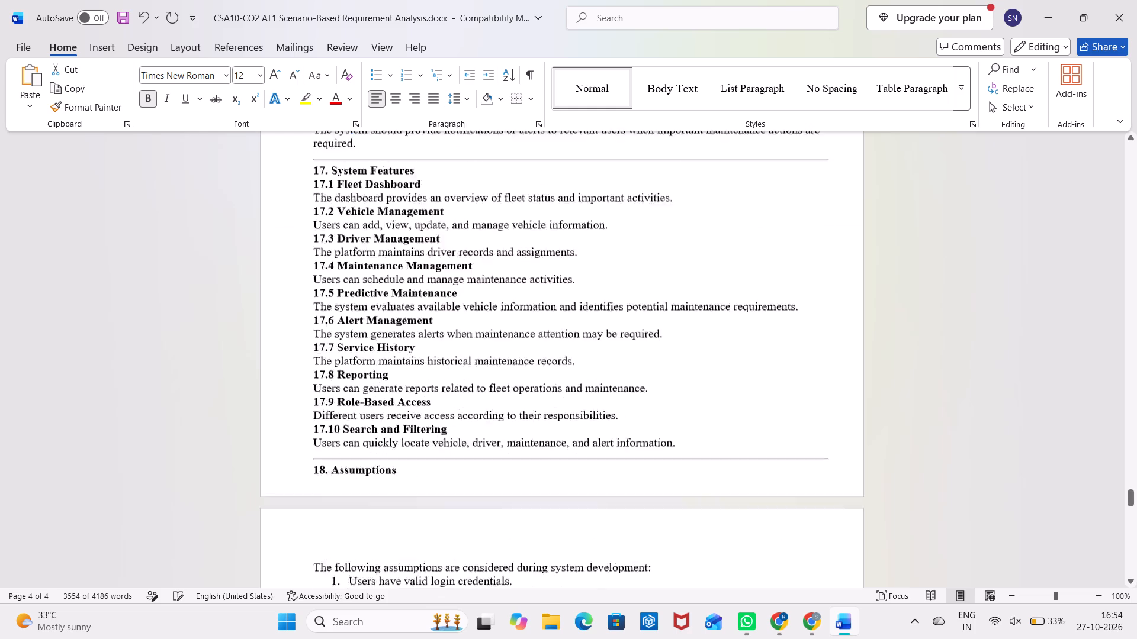
{"action": "scroll", "coordinate": [401, 273], "scroll_direction": "up", "scroll_amount": 6}
{"action": "scroll", "coordinate": [401, 273], "scroll_direction": "up", "scroll_amount": 20}
{"action": "scroll", "coordinate": [401, 273], "scroll_direction": "up", "scroll_amount": 20}
{"action": "scroll", "coordinate": [401, 273], "scroll_direction": "up", "scroll_amount": 20}
{"action": "scroll", "coordinate": [401, 273], "scroll_direction": "down", "scroll_amount": 3}
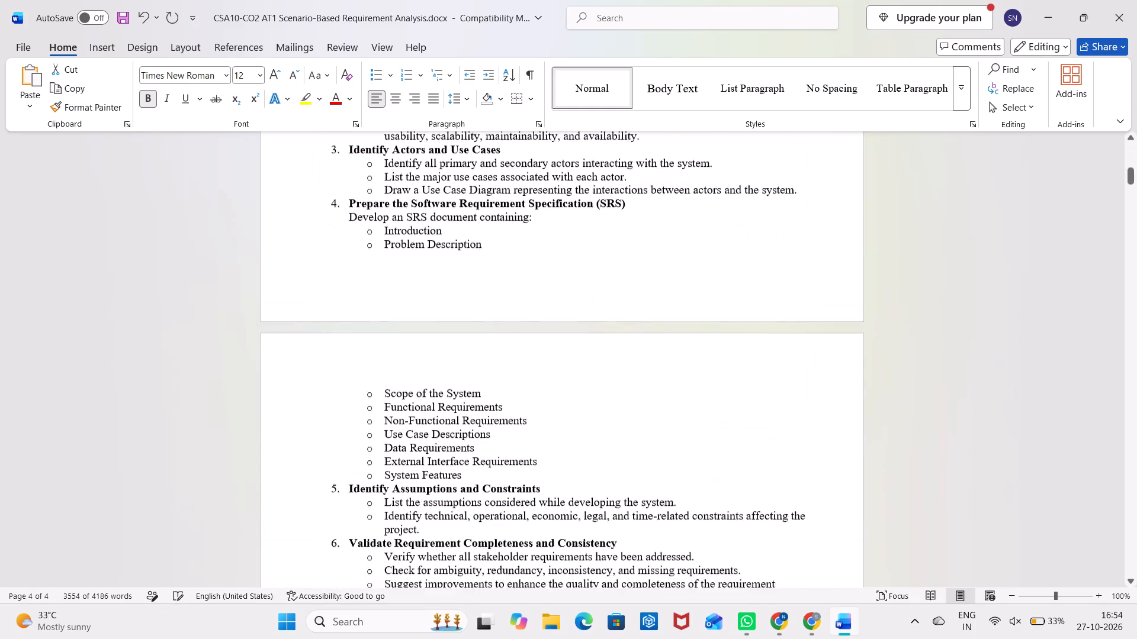
{"action": "scroll", "coordinate": [401, 273], "scroll_direction": "down", "scroll_amount": 7}
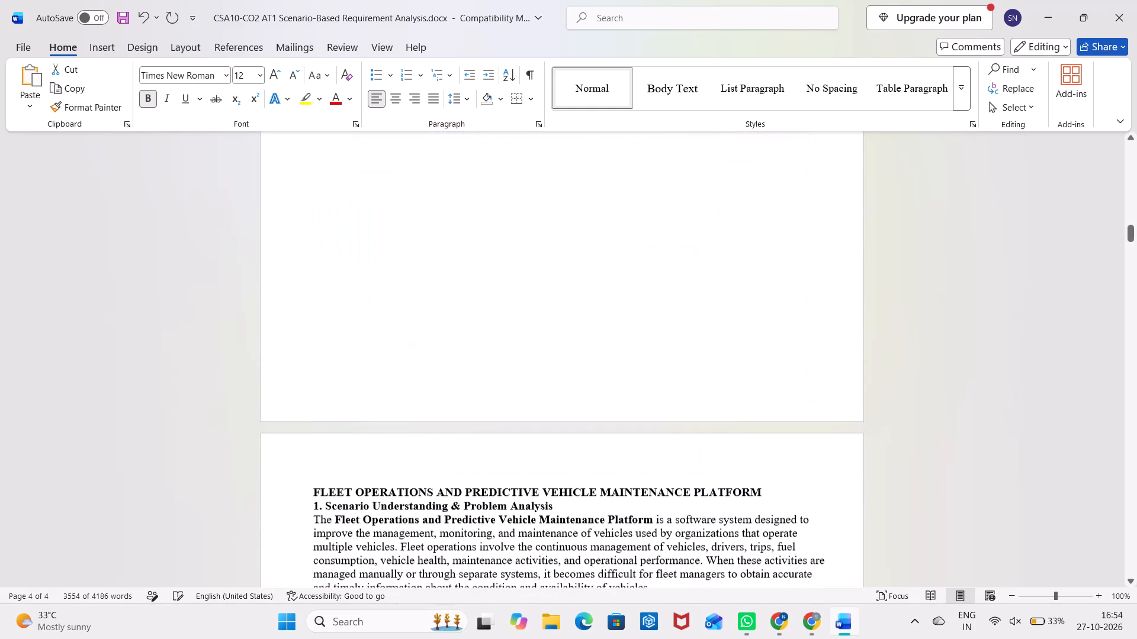
Set the line spacing of the whole fleet report, from its title through the Conclusion, to 1.5.
{"action": "scroll", "coordinate": [401, 273], "scroll_direction": "down", "scroll_amount": 19}
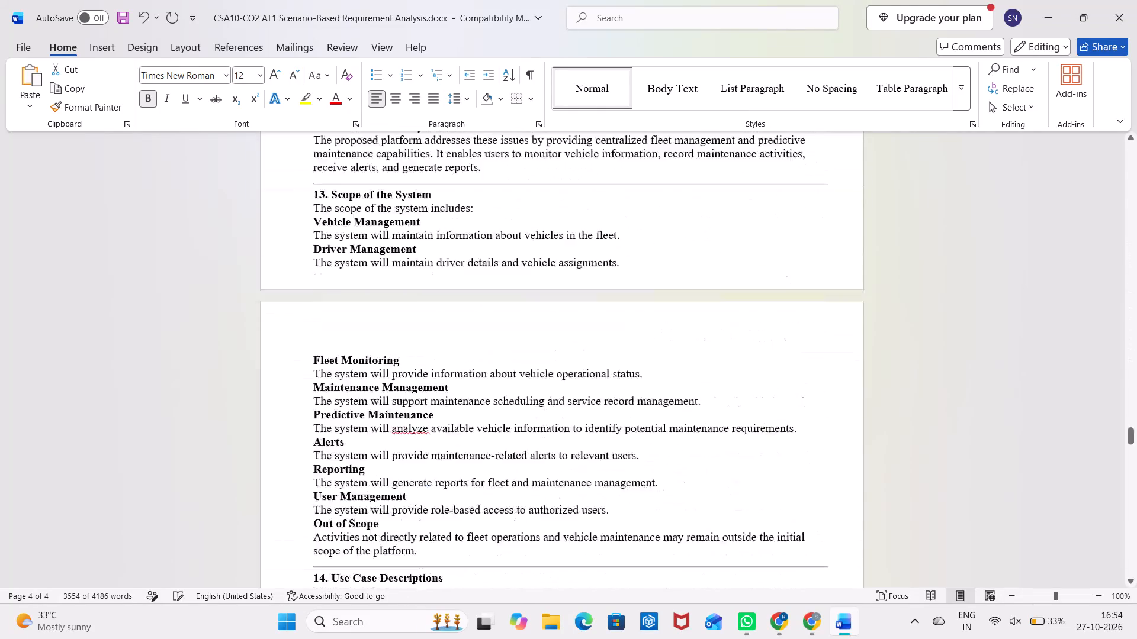
{"action": "scroll", "coordinate": [401, 273], "scroll_direction": "down", "scroll_amount": 20}
{"action": "scroll", "coordinate": [401, 273], "scroll_direction": "down", "scroll_amount": 6}
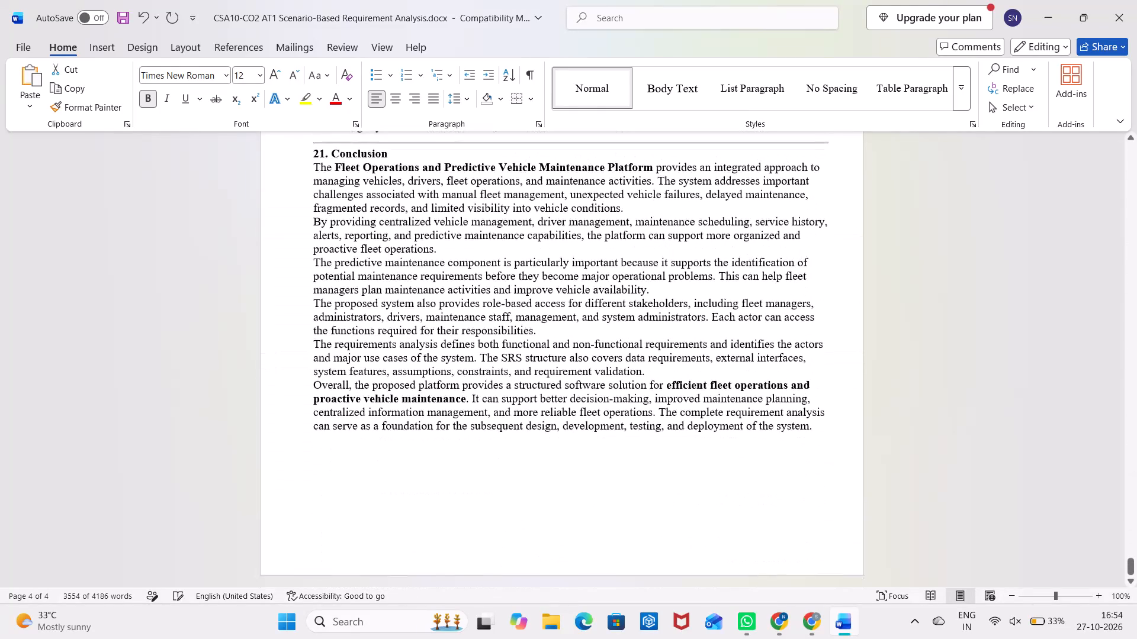
{"action": "scroll", "coordinate": [403, 362], "scroll_direction": "up", "scroll_amount": 9}
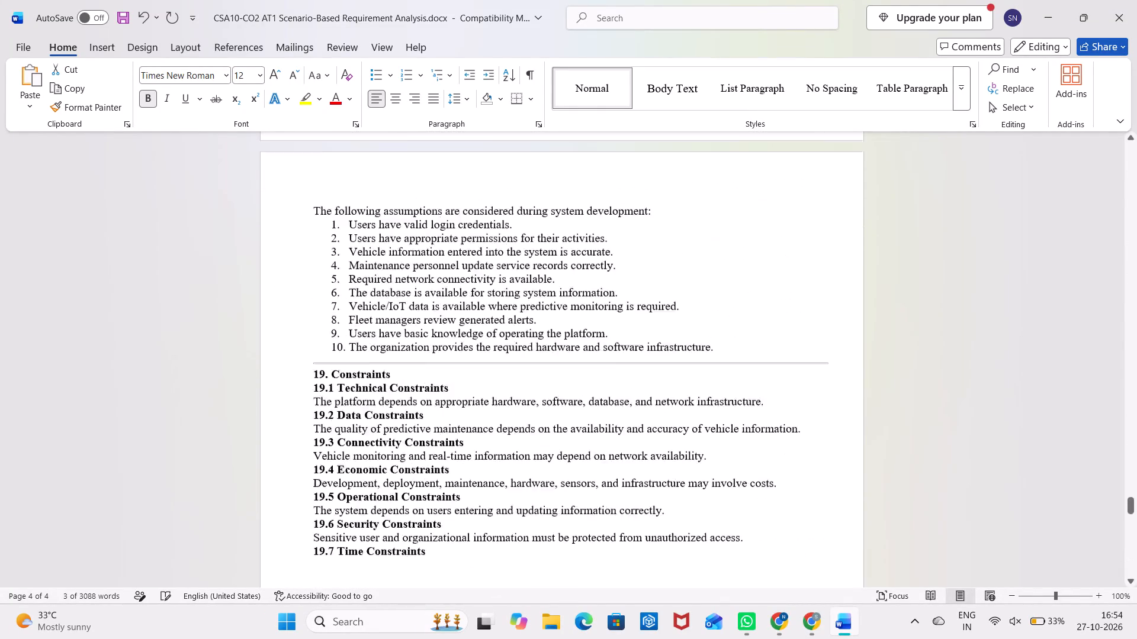
{"action": "scroll", "coordinate": [403, 362], "scroll_direction": "up", "scroll_amount": 20}
{"action": "scroll", "coordinate": [403, 362], "scroll_direction": "up", "scroll_amount": 3}
{"action": "scroll", "coordinate": [403, 362], "scroll_direction": "down", "scroll_amount": 4}
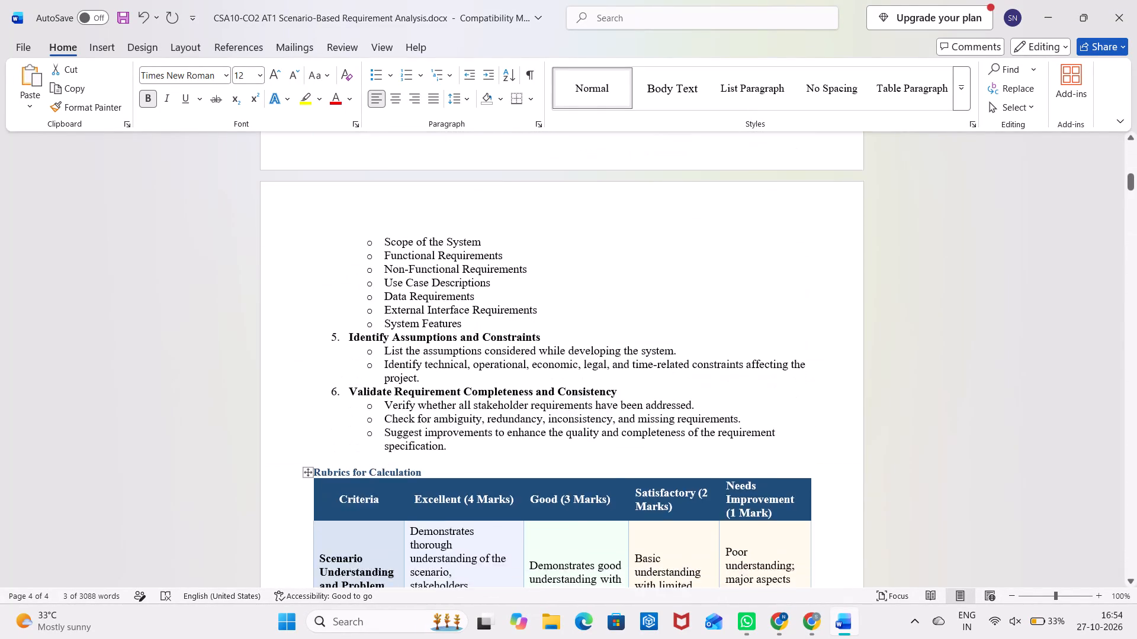
{"action": "scroll", "coordinate": [403, 362], "scroll_direction": "down", "scroll_amount": 5}
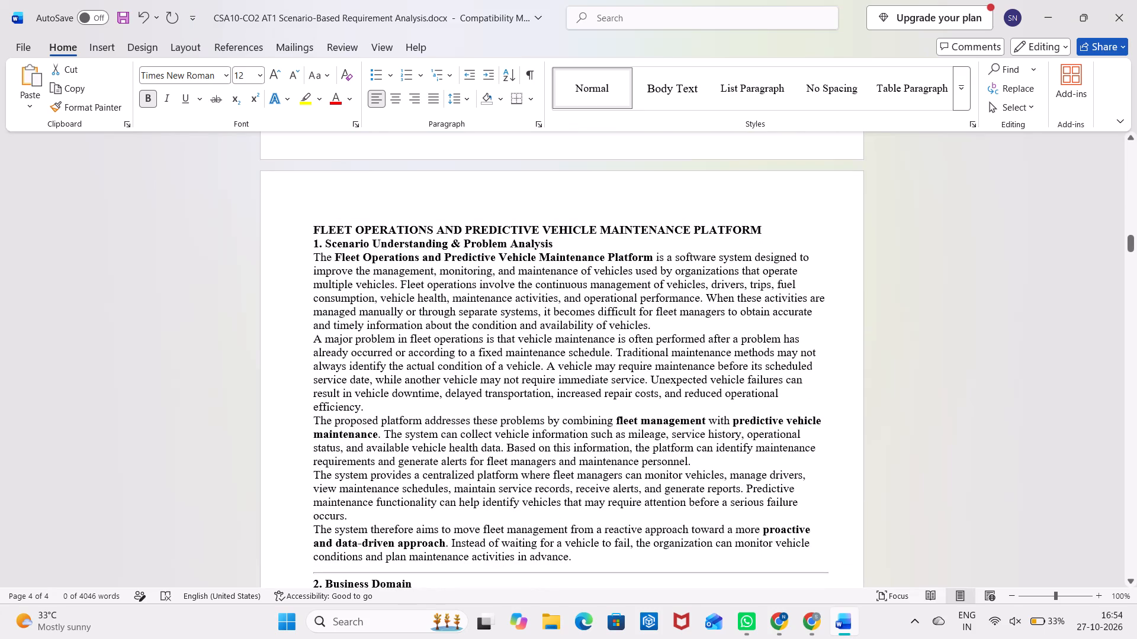
{"action": "left_click_drag", "start_coordinate": [315, 230], "coordinate": [481, 638]}
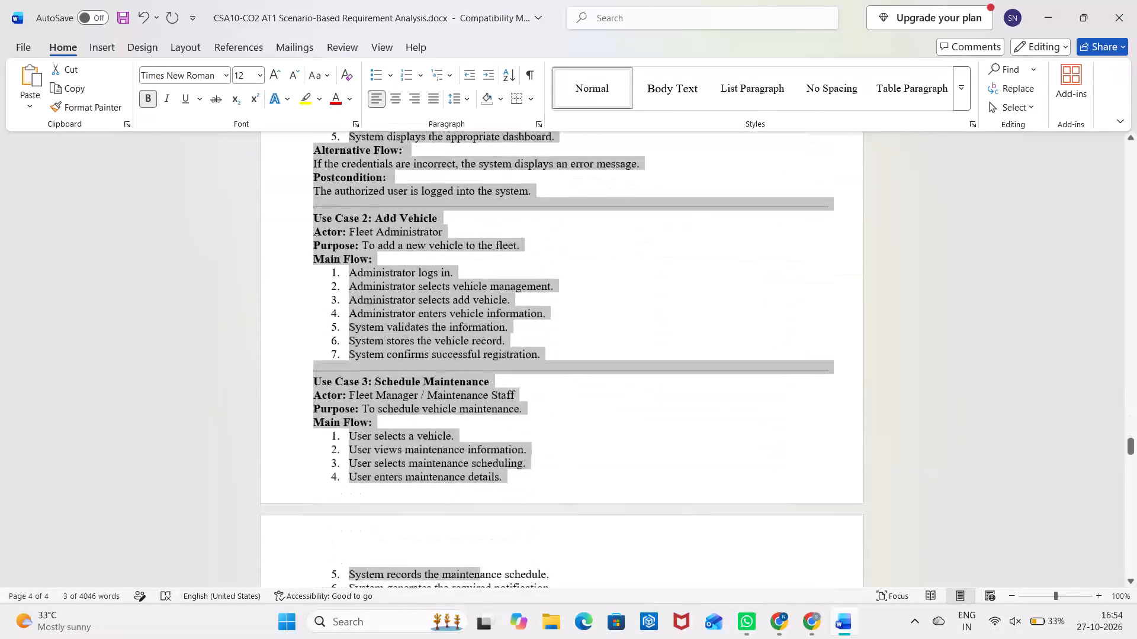
{"action": "left_click_drag", "start_coordinate": [481, 638], "coordinate": [544, 638]}
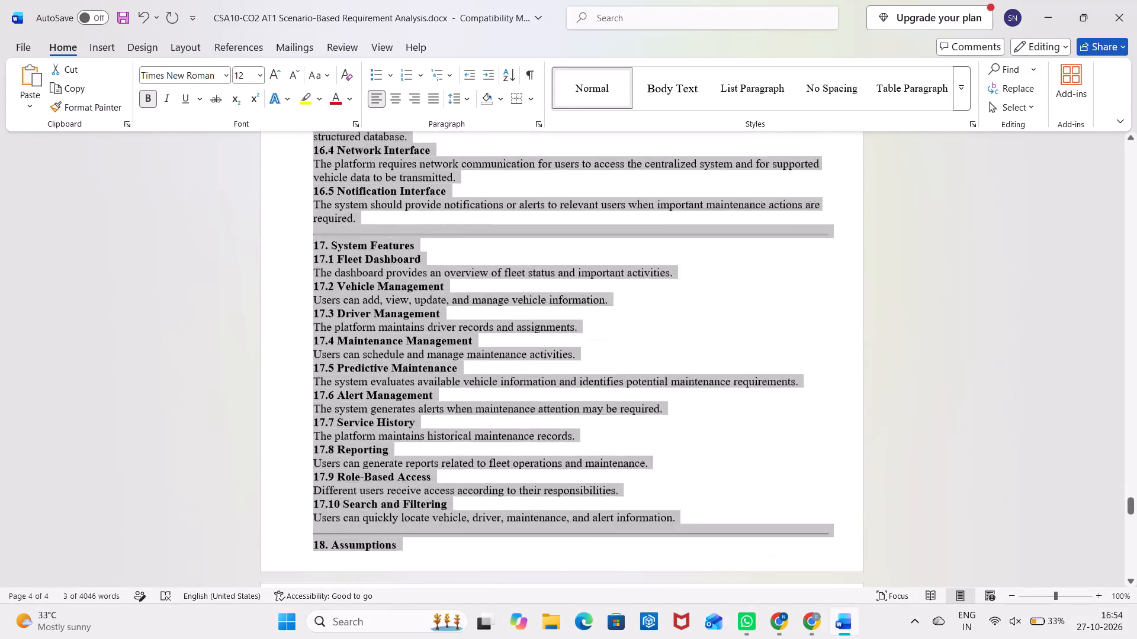
{"action": "left_click_drag", "start_coordinate": [544, 638], "coordinate": [558, 607]}
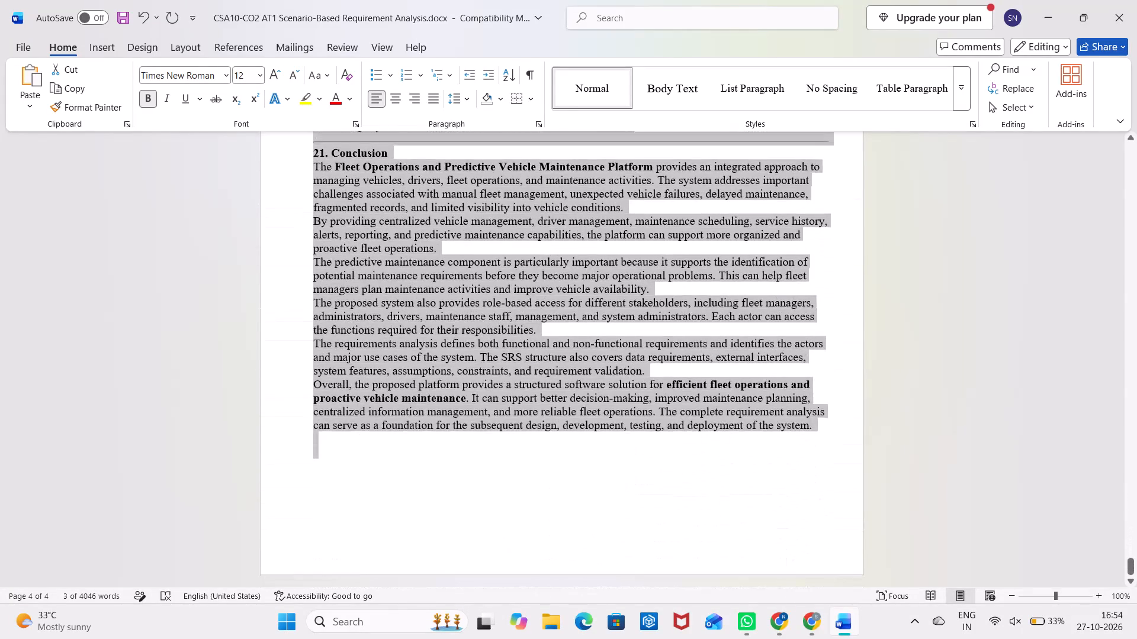
{"action": "left_click_drag", "start_coordinate": [558, 607], "coordinate": [586, 556]}
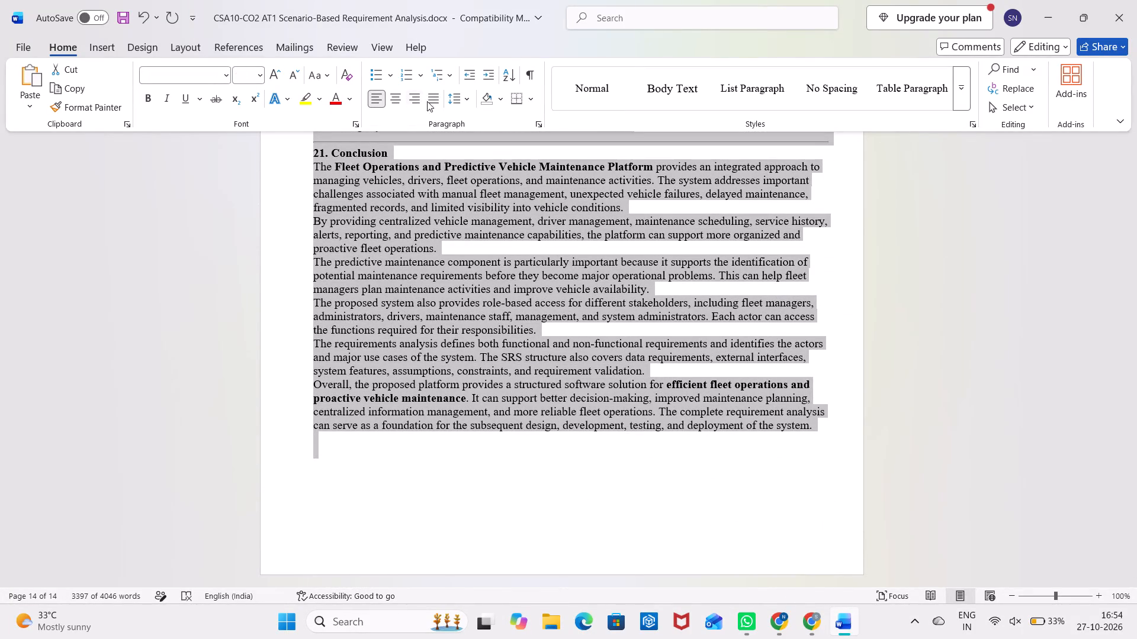
{"action": "left_click", "coordinate": [462, 95]}
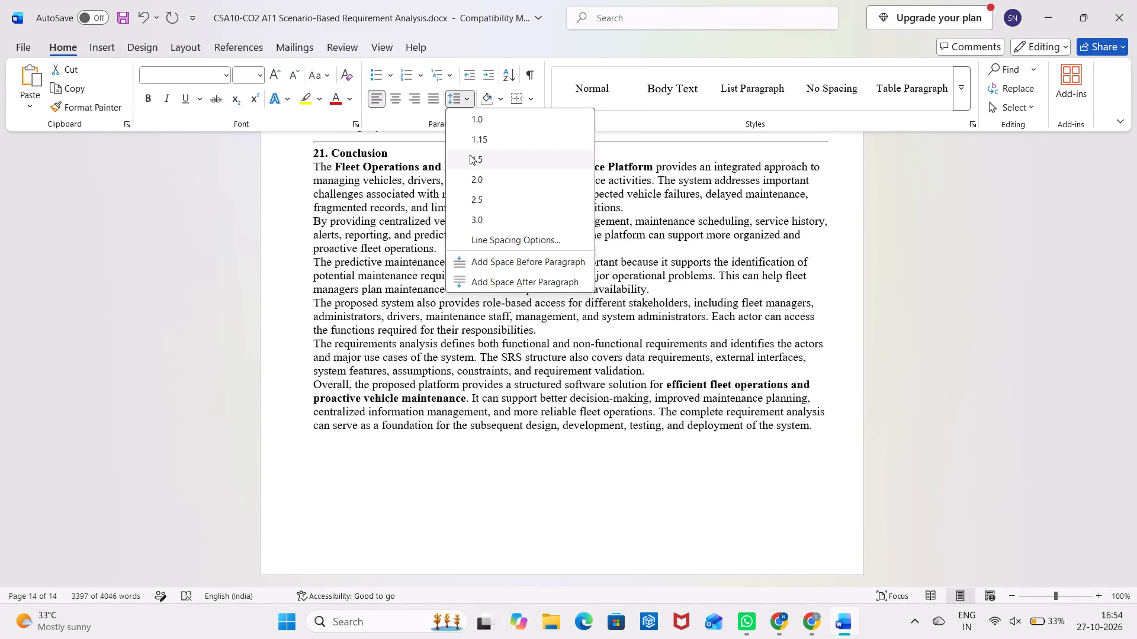
{"action": "left_click", "coordinate": [469, 157]}
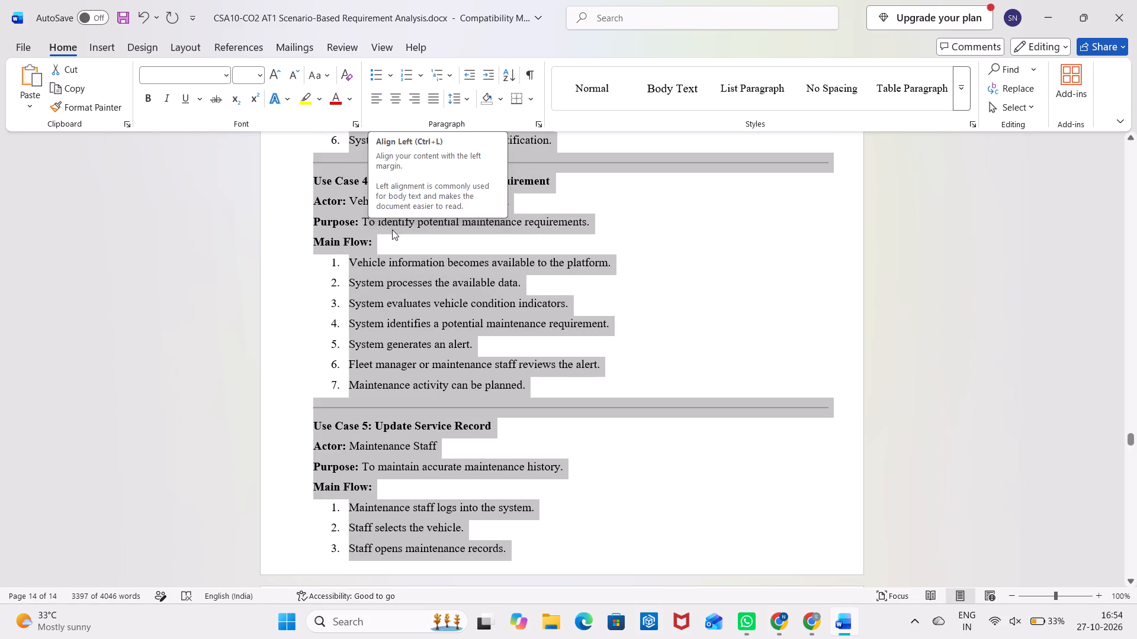
{"action": "left_click", "coordinate": [309, 205]}
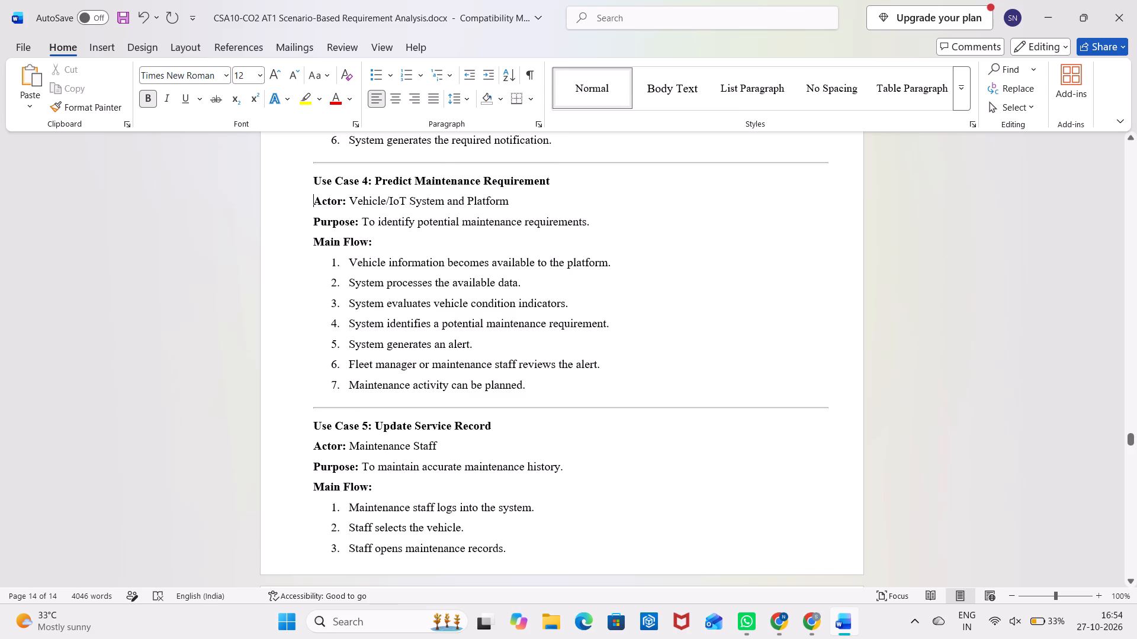
Delete the horizontal divider line above the "21. Conclusion" heading.
{"action": "scroll", "coordinate": [309, 205], "scroll_direction": "down", "scroll_amount": 3}
{"action": "scroll", "coordinate": [309, 205], "scroll_direction": "down", "scroll_amount": 20}
{"action": "scroll", "coordinate": [309, 205], "scroll_direction": "down", "scroll_amount": 20}
{"action": "scroll", "coordinate": [309, 205], "scroll_direction": "down", "scroll_amount": 4}
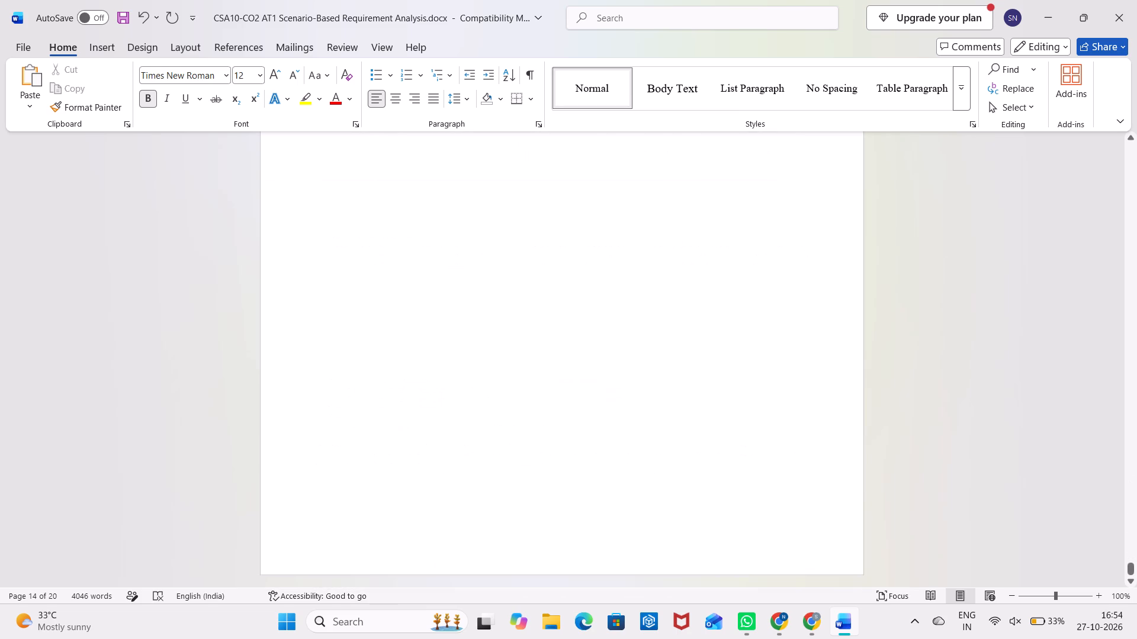
{"action": "scroll", "coordinate": [323, 234], "scroll_direction": "up", "scroll_amount": 5}
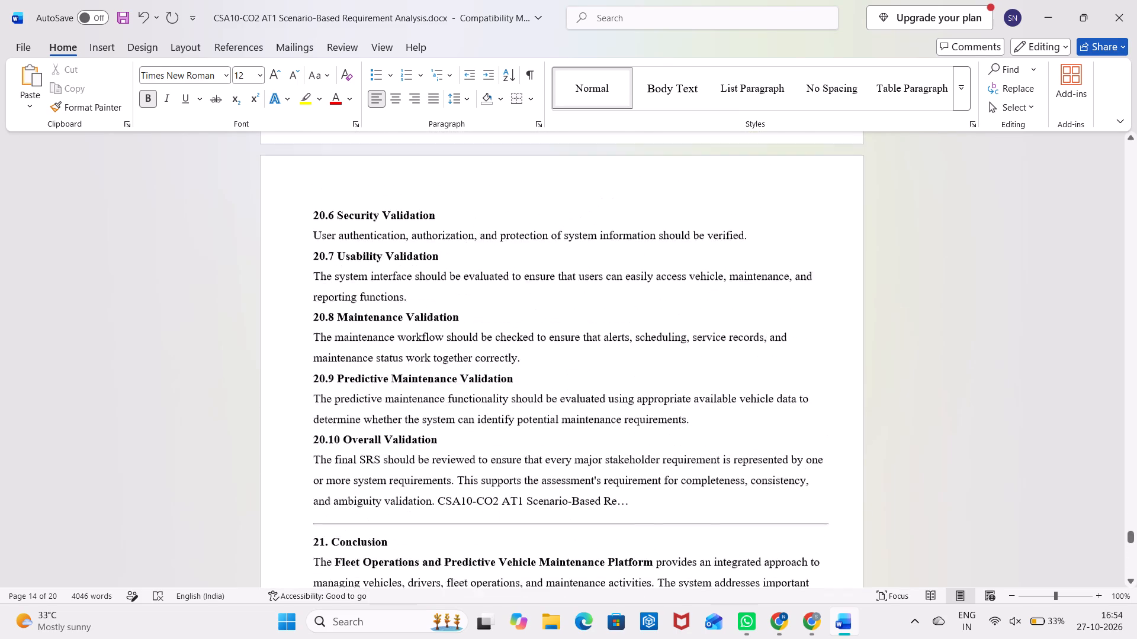
{"action": "scroll", "coordinate": [323, 234], "scroll_direction": "up", "scroll_amount": 1}
{"action": "right_click", "coordinate": [327, 300]}
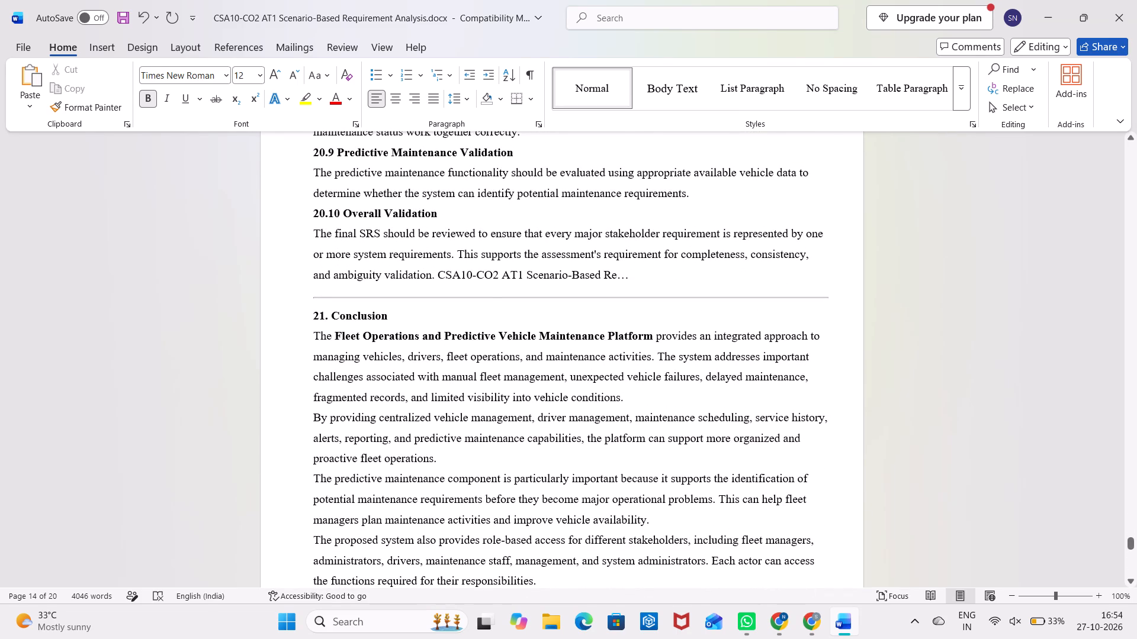
{"action": "left_click", "coordinate": [322, 297]}
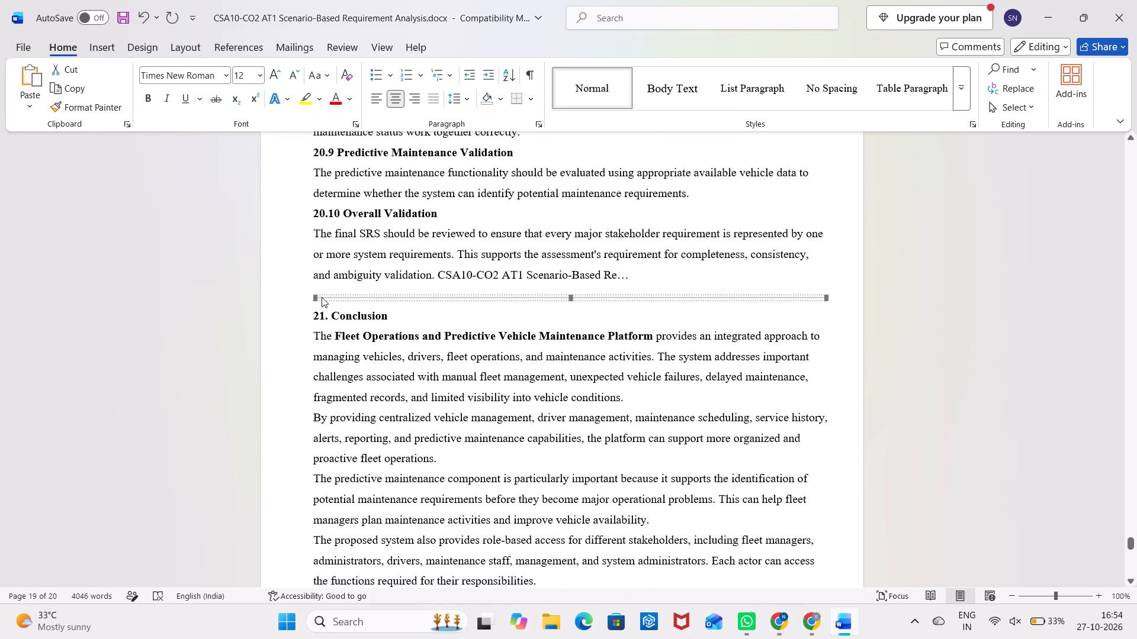
{"action": "key", "text": "BackSpace"}
Set the "21. Conclusion" heading to font size 14.
{"action": "scroll", "coordinate": [322, 297], "scroll_direction": "up", "scroll_amount": 2}
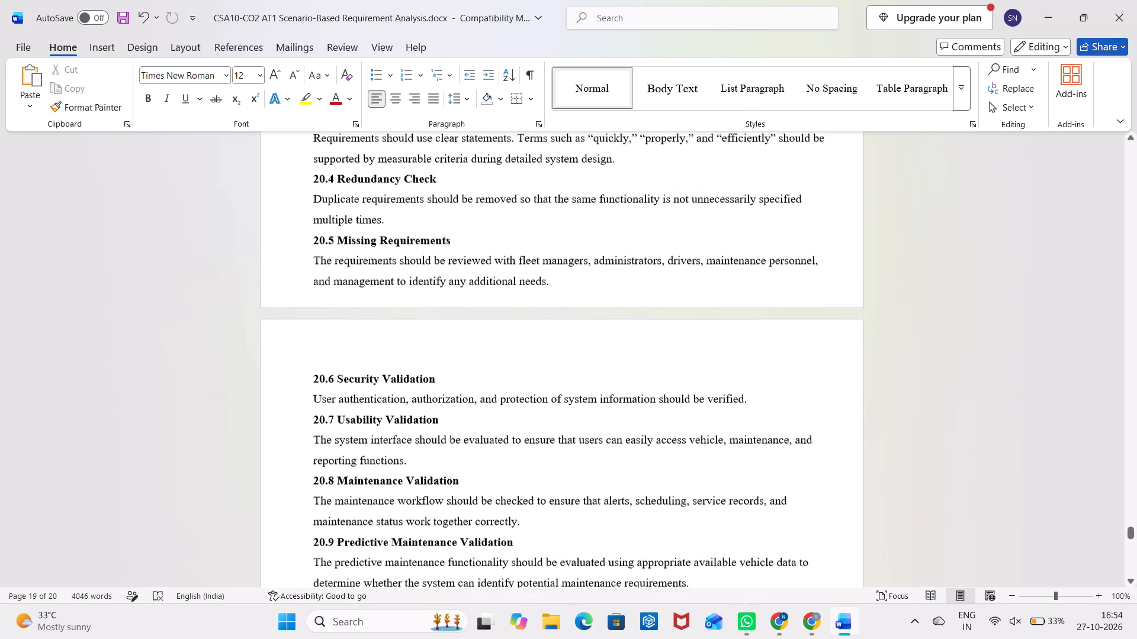
{"action": "scroll", "coordinate": [322, 297], "scroll_direction": "up", "scroll_amount": 2}
{"action": "scroll", "coordinate": [322, 302], "scroll_direction": "down", "scroll_amount": 1}
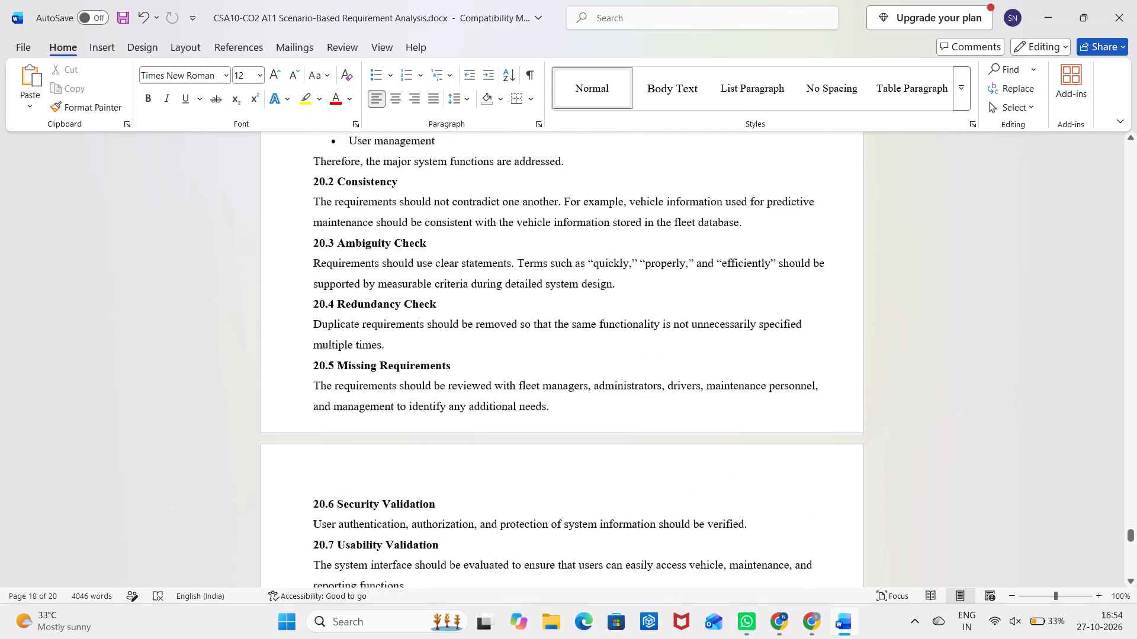
{"action": "scroll", "coordinate": [322, 302], "scroll_direction": "down", "scroll_amount": 4}
{"action": "scroll", "coordinate": [322, 302], "scroll_direction": "up", "scroll_amount": 2}
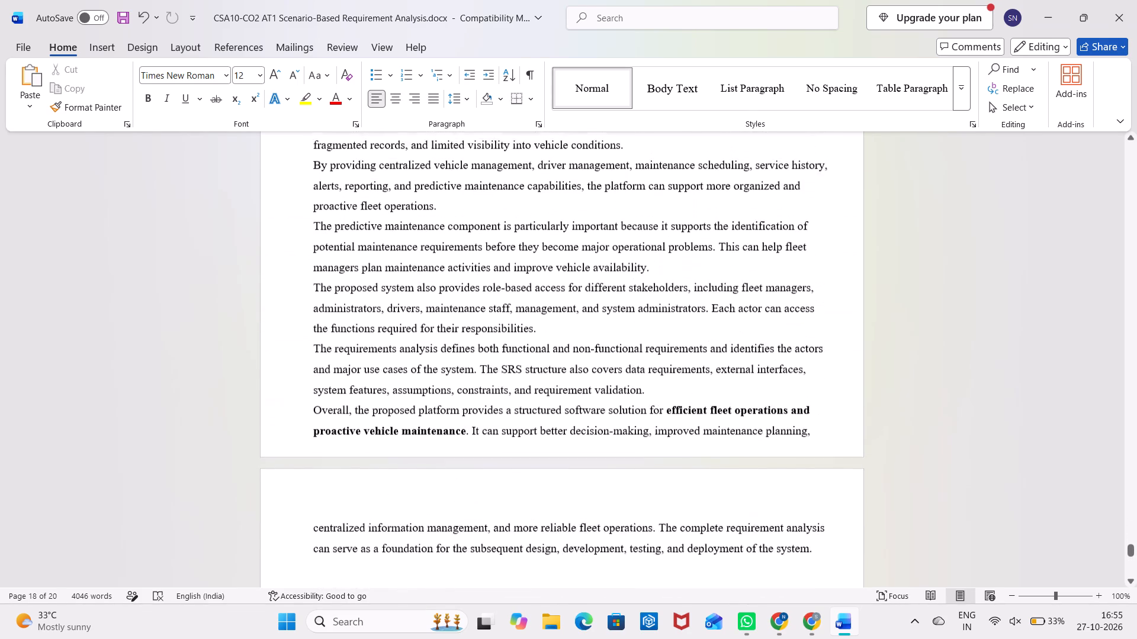
{"action": "scroll", "coordinate": [322, 302], "scroll_direction": "up", "scroll_amount": 1}
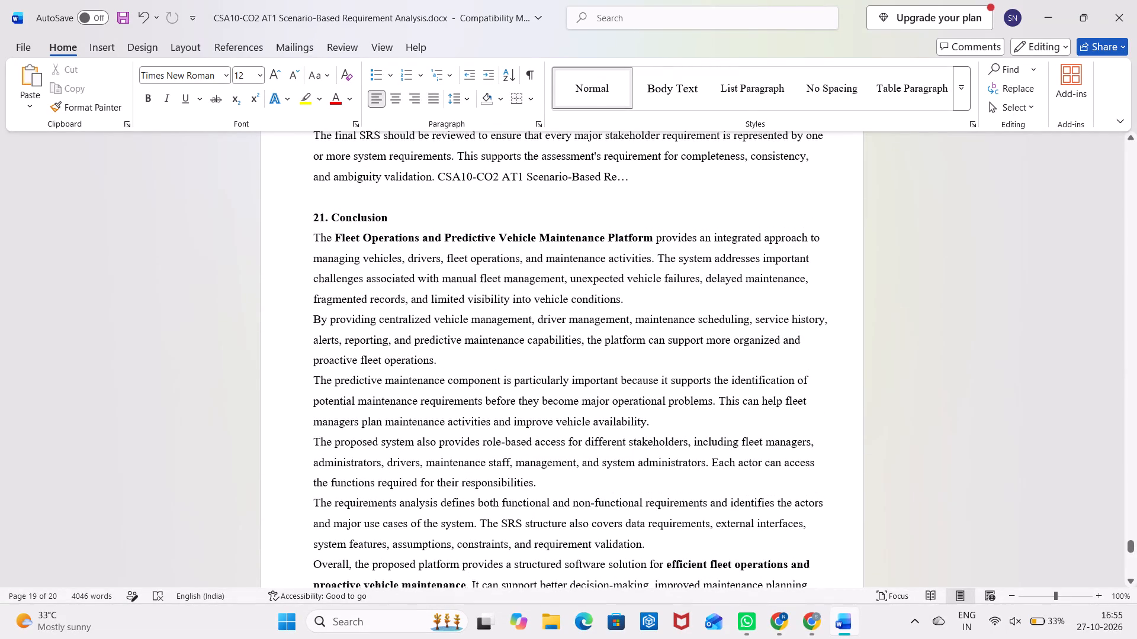
{"action": "left_click_drag", "start_coordinate": [313, 217], "coordinate": [381, 218]}
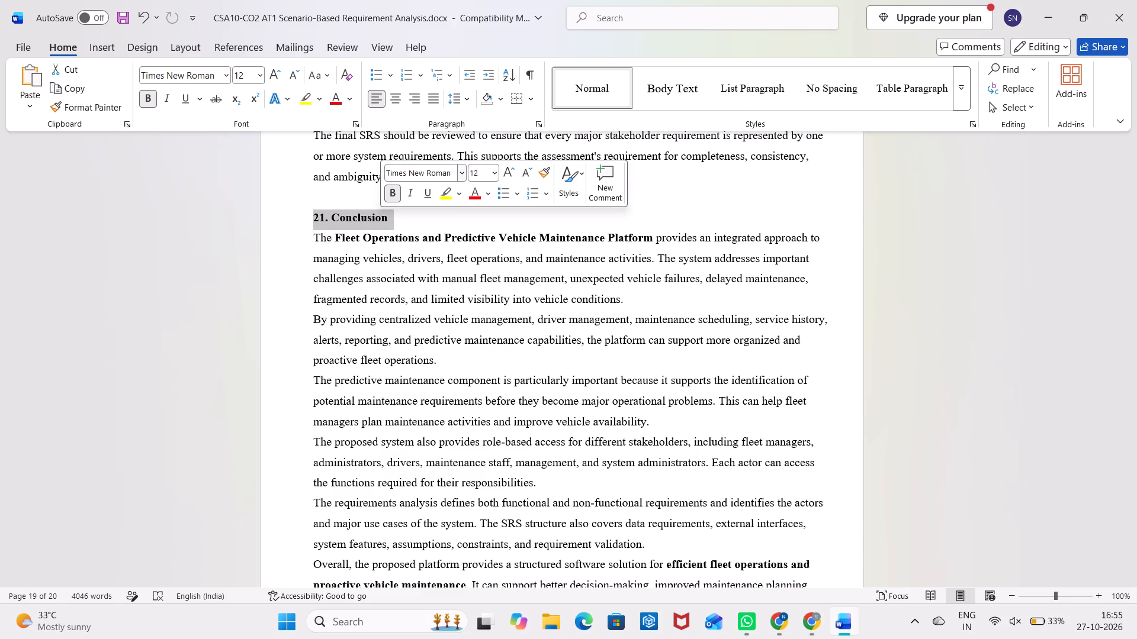
{"action": "left_click", "coordinate": [493, 177]}
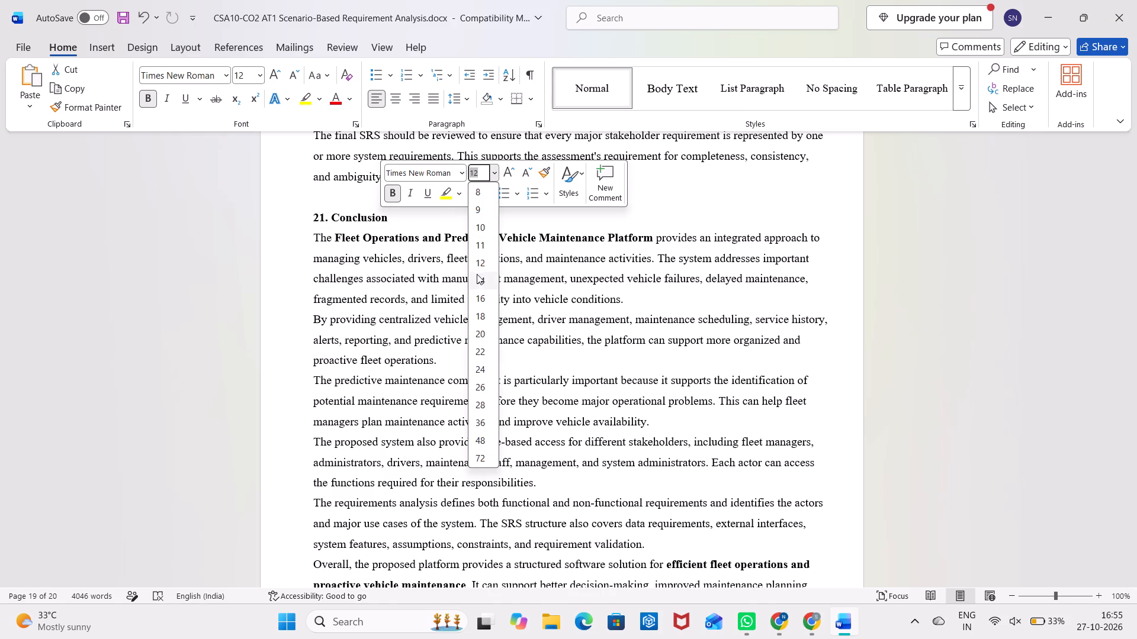
{"action": "left_click", "coordinate": [477, 277]}
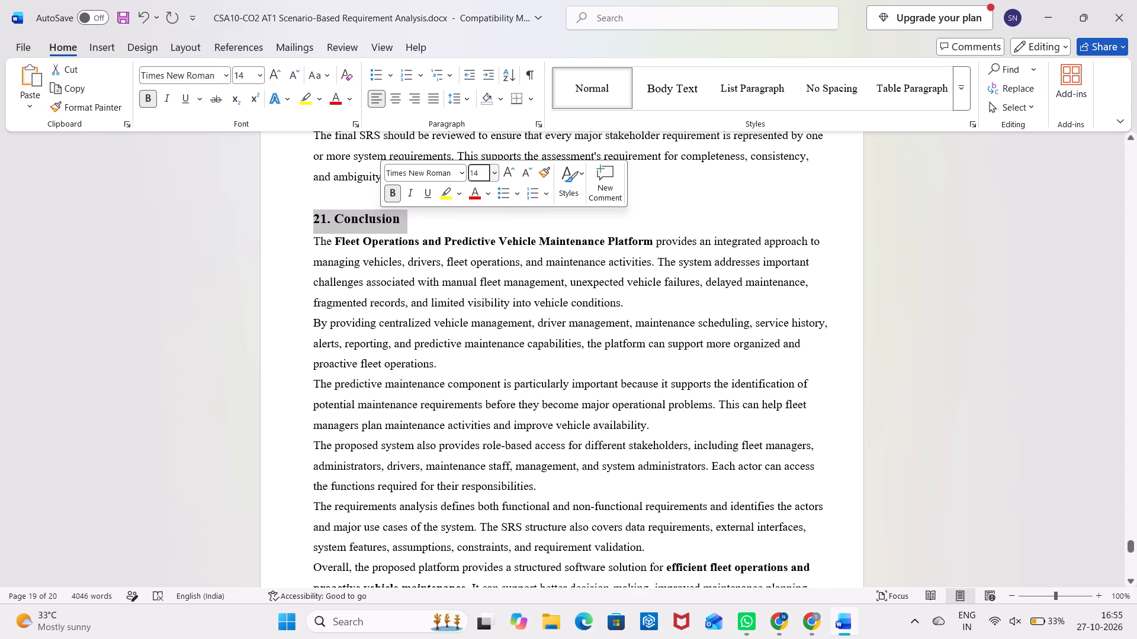
Set the "20. Requirement Completeness & Consistency Validation" heading to font size 14.
{"action": "scroll", "coordinate": [346, 189], "scroll_direction": "up", "scroll_amount": 5}
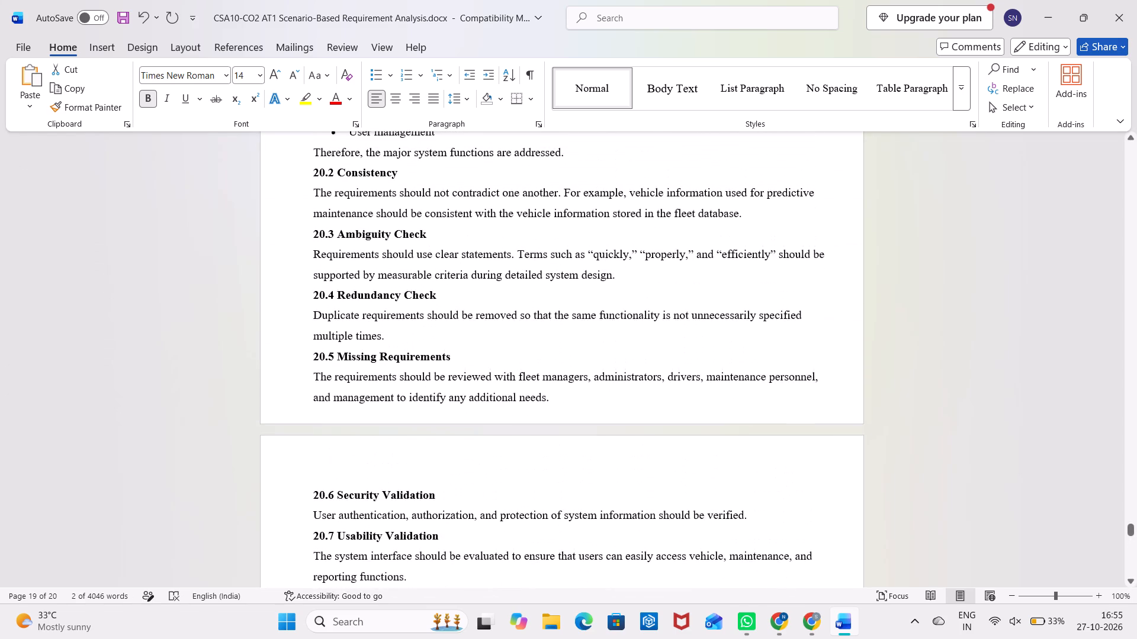
{"action": "scroll", "coordinate": [346, 189], "scroll_direction": "up", "scroll_amount": 4}
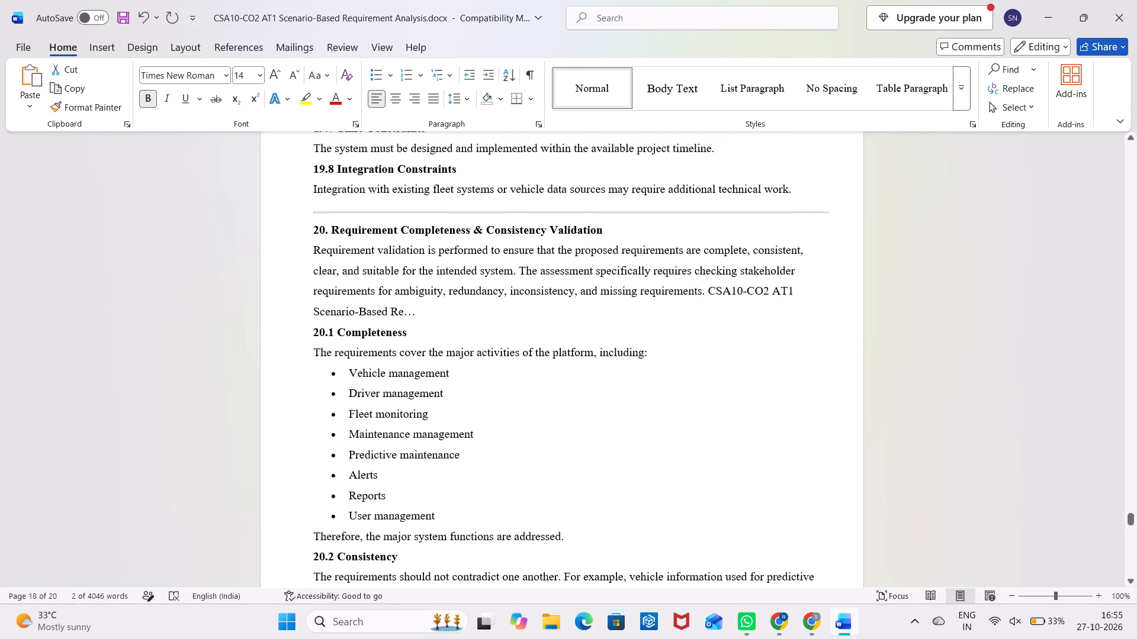
{"action": "left_click_drag", "start_coordinate": [312, 296], "coordinate": [701, 293]}
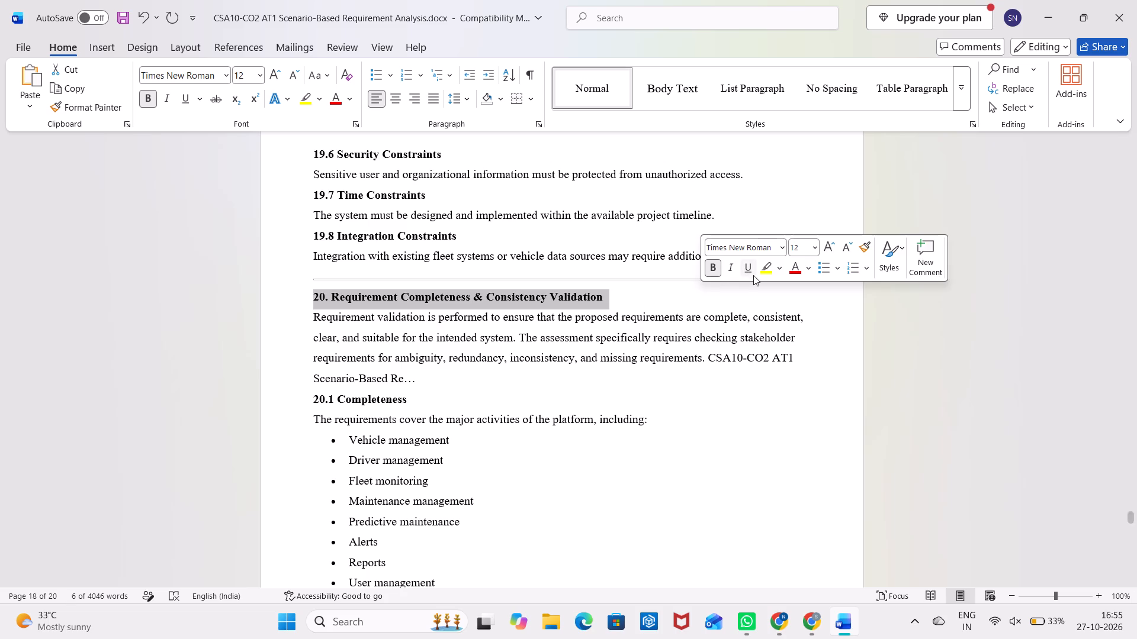
{"action": "left_click", "coordinate": [814, 246]}
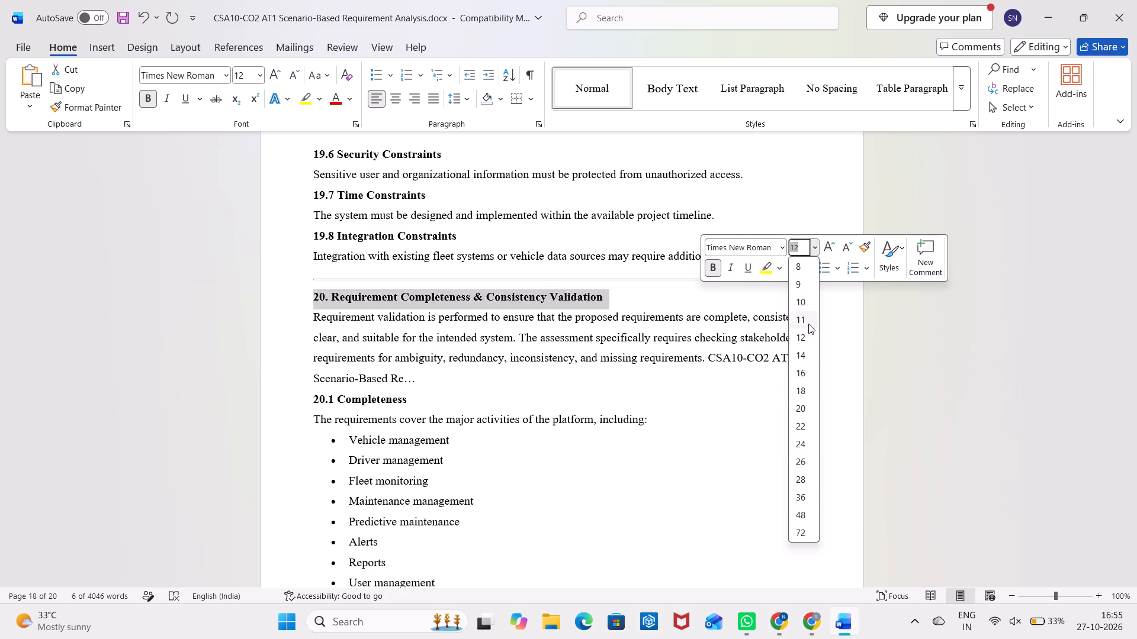
{"action": "left_click", "coordinate": [801, 356]}
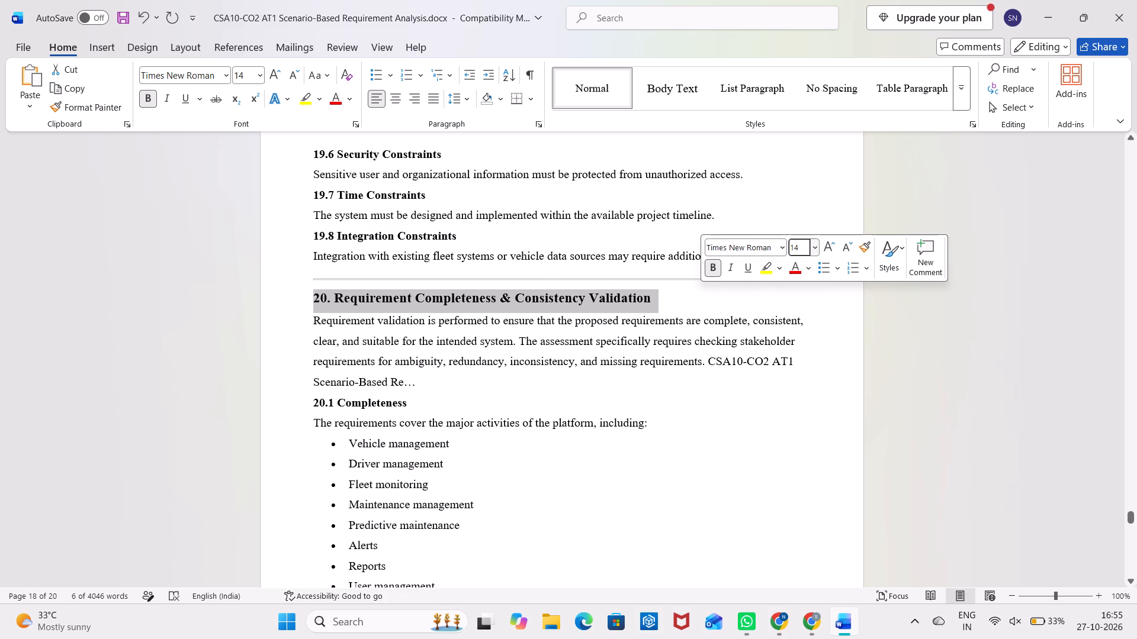
Delete the horizontal divider lines above the section 20 heading and above the "19. Constraints" heading.
{"action": "left_click", "coordinate": [377, 277]}
{"action": "key", "text": "BackSpace"}
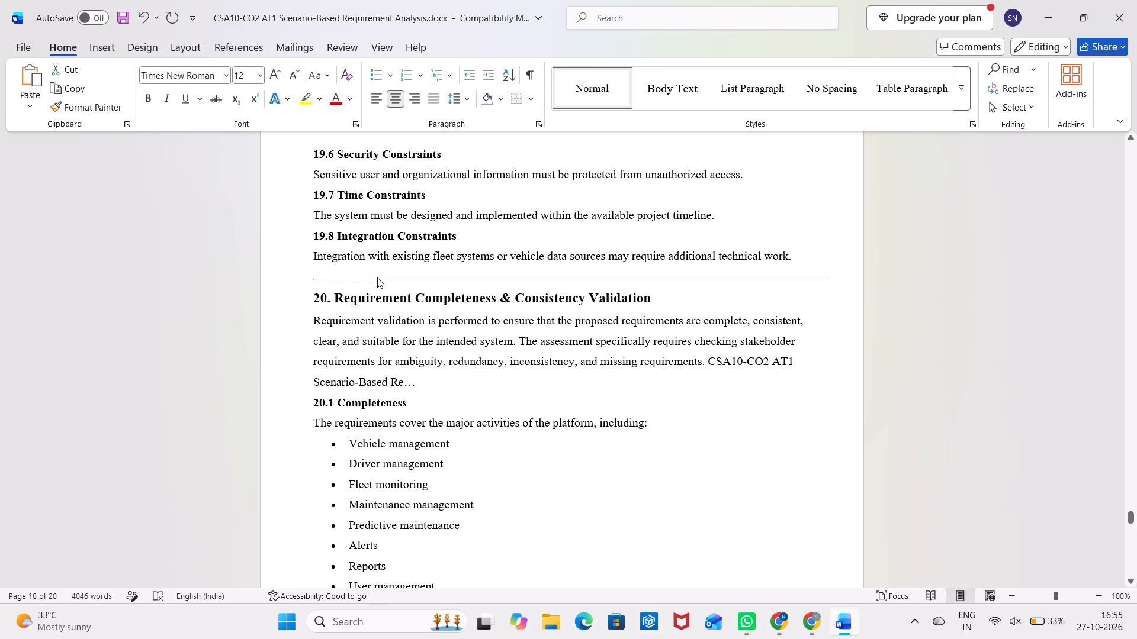
{"action": "scroll", "coordinate": [377, 277], "scroll_direction": "up", "scroll_amount": 4}
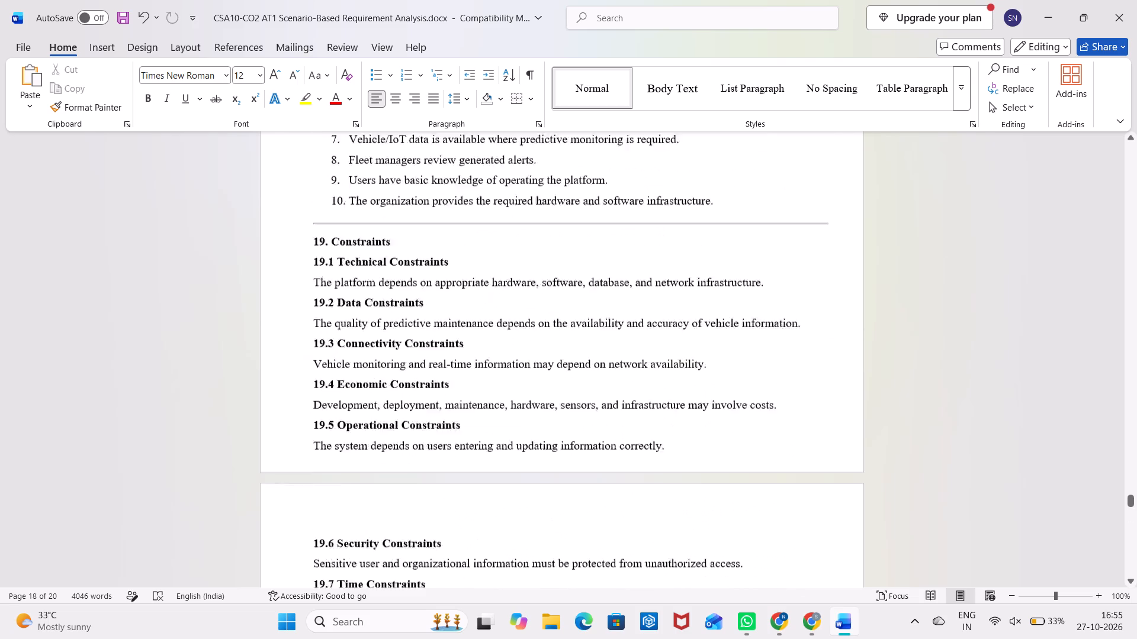
{"action": "scroll", "coordinate": [377, 277], "scroll_direction": "up", "scroll_amount": 1}
{"action": "scroll", "coordinate": [377, 277], "scroll_direction": "down", "scroll_amount": 1}
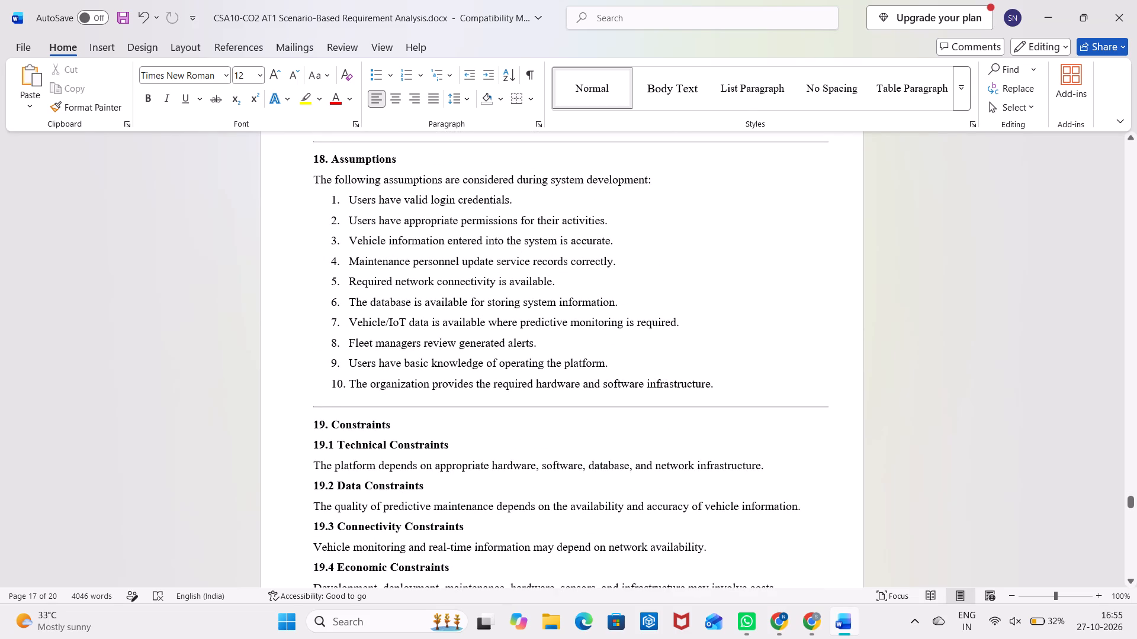
{"action": "left_click", "coordinate": [331, 406]}
{"action": "key", "text": "BackSpace"}
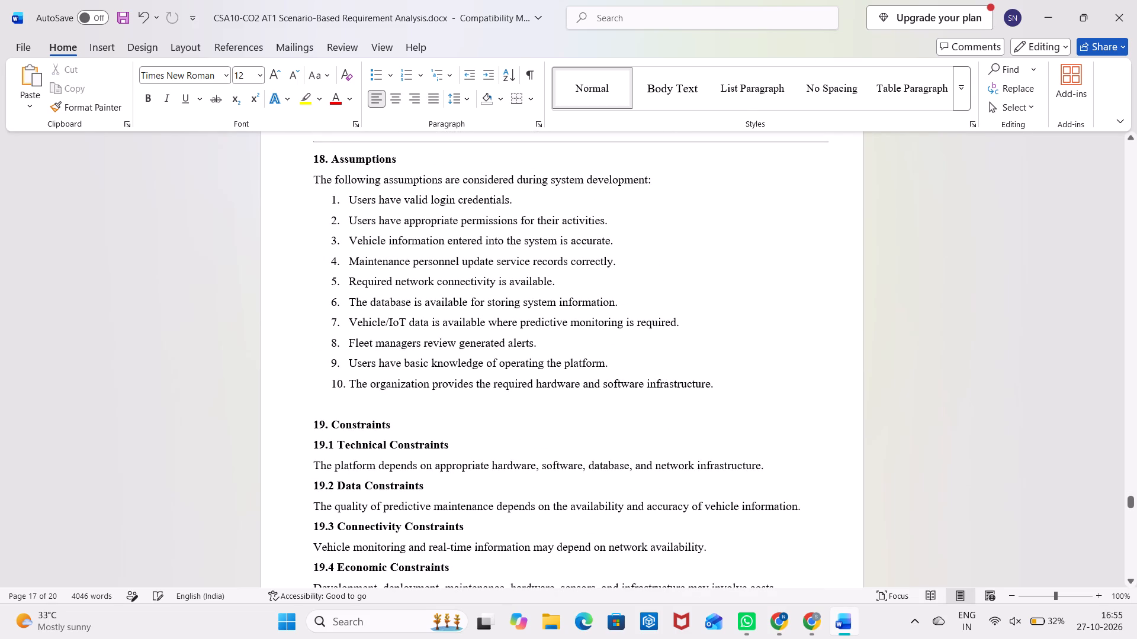
Set the "19. Constraints" heading to font size 13.
{"action": "left_click_drag", "start_coordinate": [314, 423], "coordinate": [441, 428]}
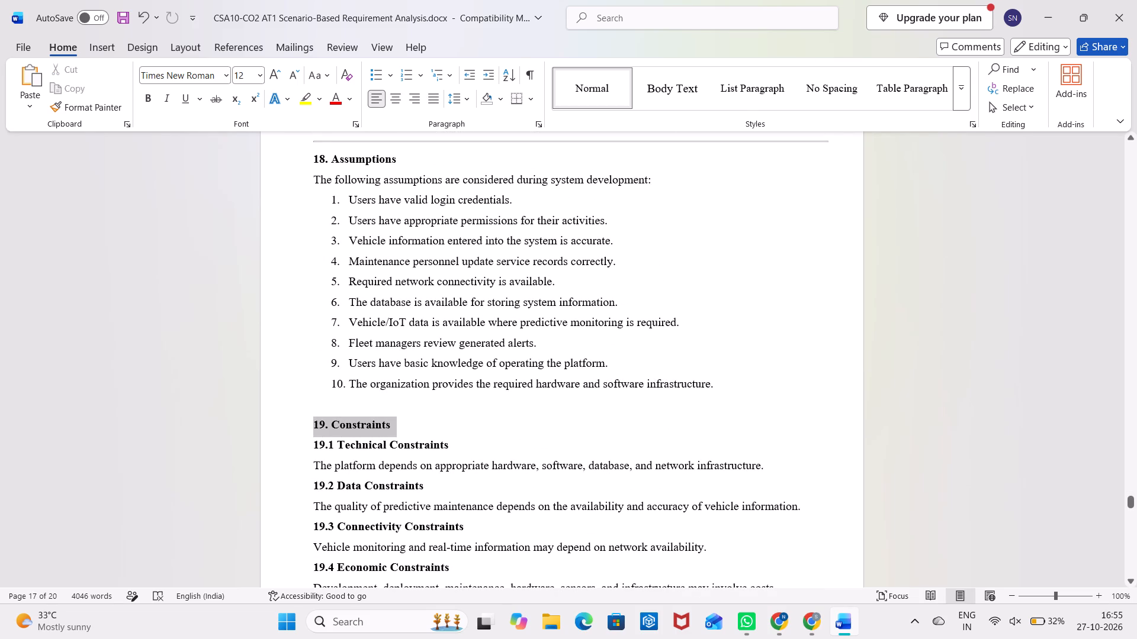
{"action": "left_click_drag", "start_coordinate": [441, 428], "coordinate": [441, 428]}
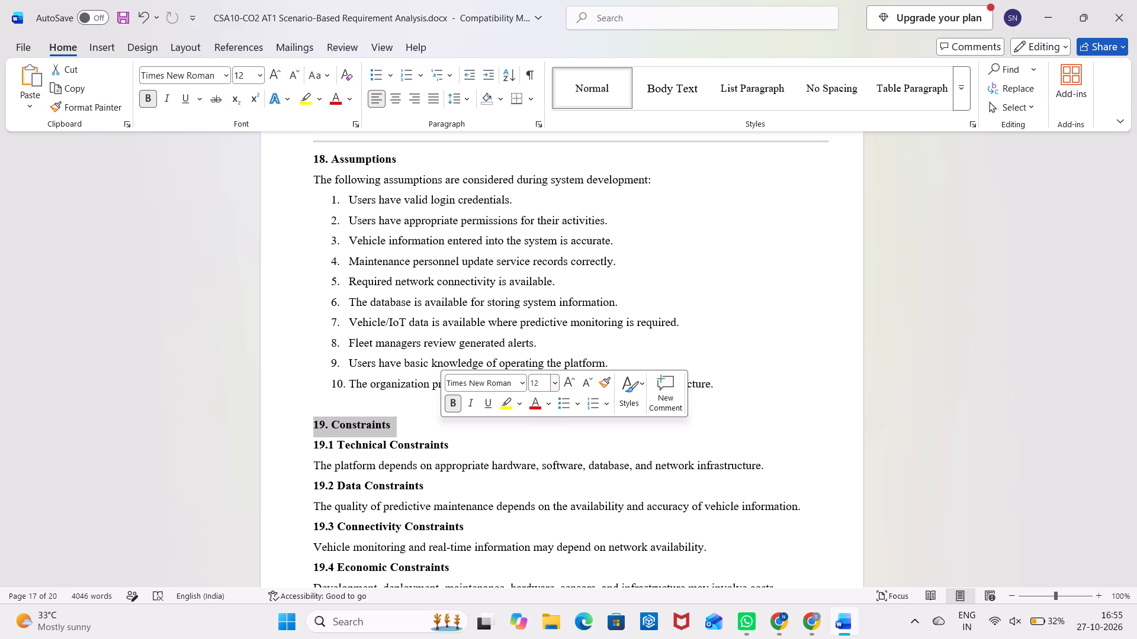
{"action": "left_click", "coordinate": [549, 382]}
{"action": "left_click", "coordinate": [557, 382]}
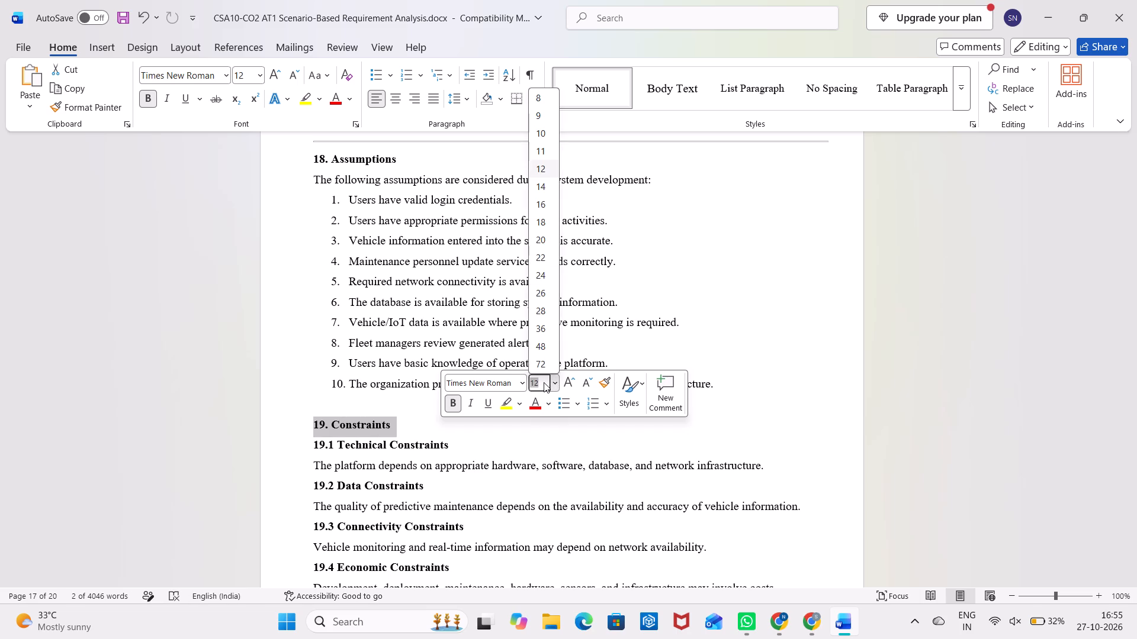
{"action": "left_click", "coordinate": [544, 382]}
{"action": "key", "text": "BackSpace"}
{"action": "key", "text": "3"}
{"action": "left_click", "coordinate": [677, 346]}
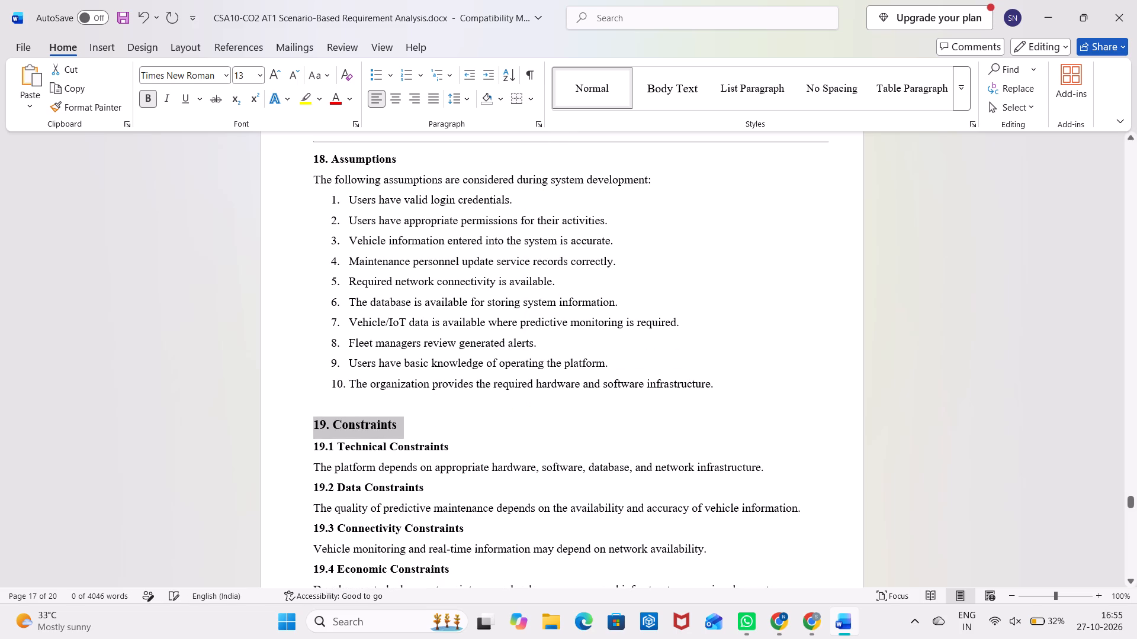
Delete the horizontal divider line above the "18. Assumptions" heading.
{"action": "scroll", "coordinate": [422, 417], "scroll_direction": "up", "scroll_amount": 1}
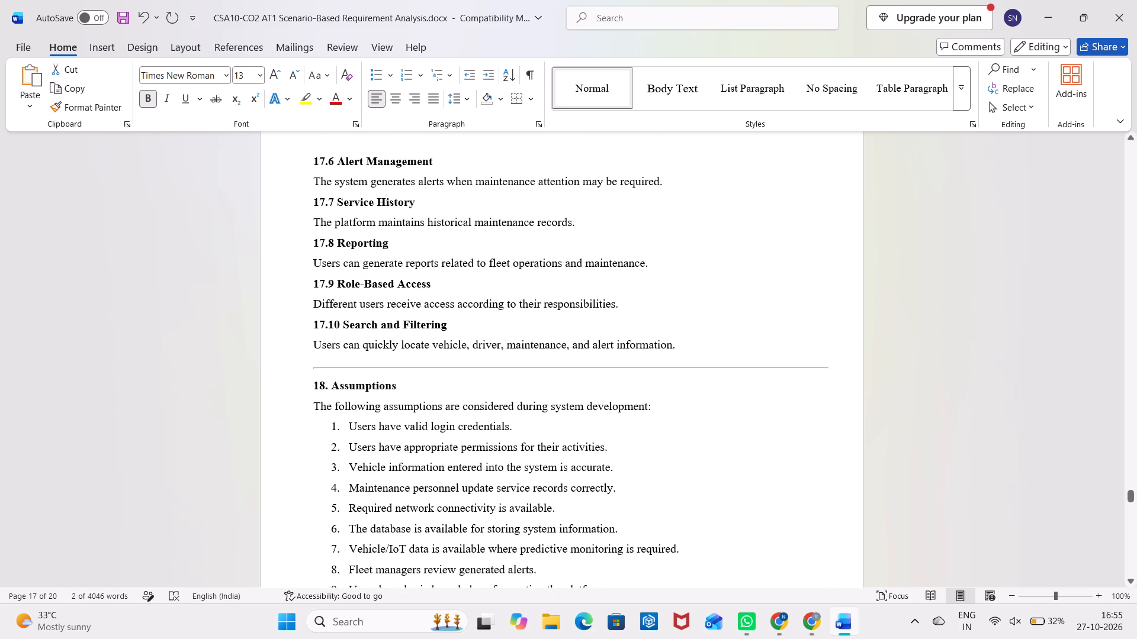
{"action": "left_click", "coordinate": [362, 369]}
{"action": "key", "text": "BackSpace"}
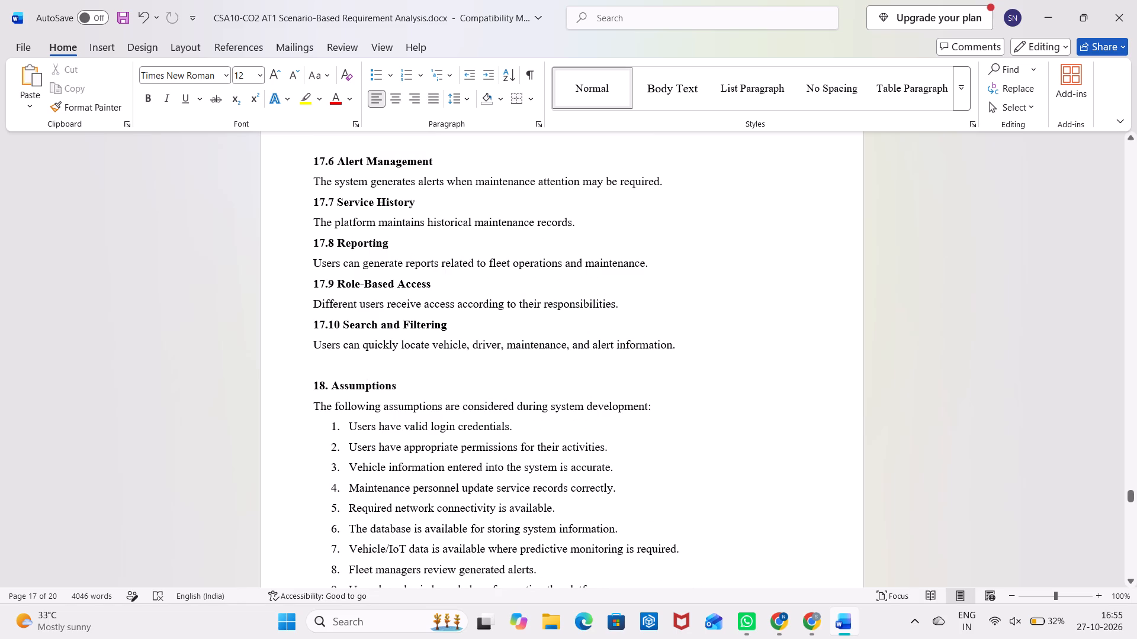
Set the "18. Assumptions" heading to font size 13.
{"action": "left_click_drag", "start_coordinate": [396, 383], "coordinate": [311, 385]}
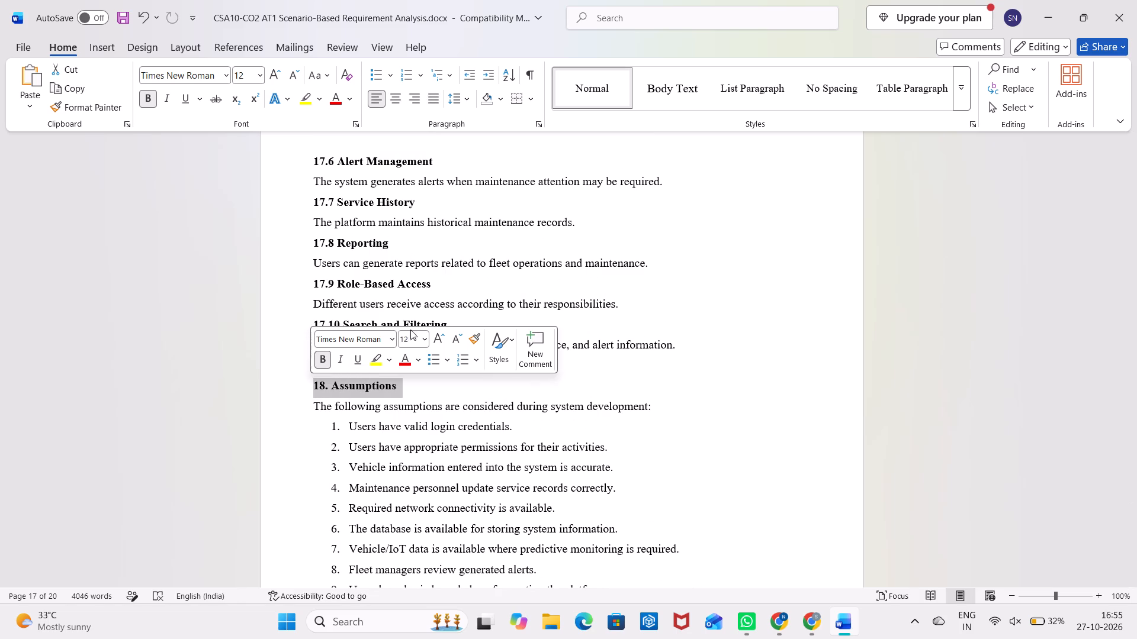
{"action": "left_click", "coordinate": [414, 337]}
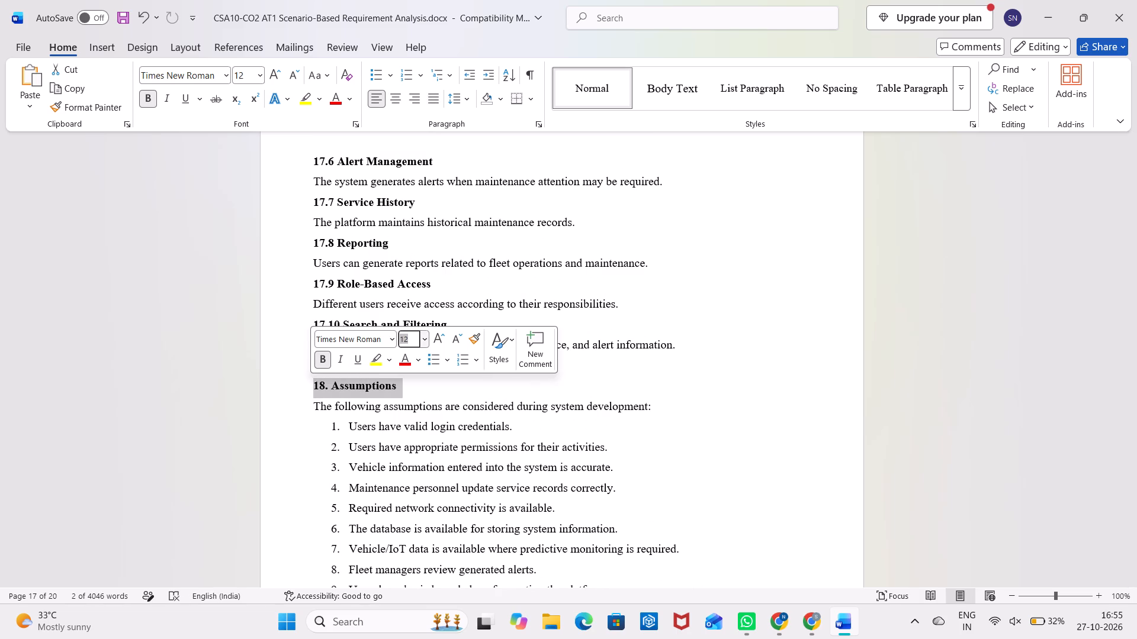
{"action": "key", "text": "space"}
{"action": "type", "text": "13"}
{"action": "left_click", "coordinate": [444, 310]}
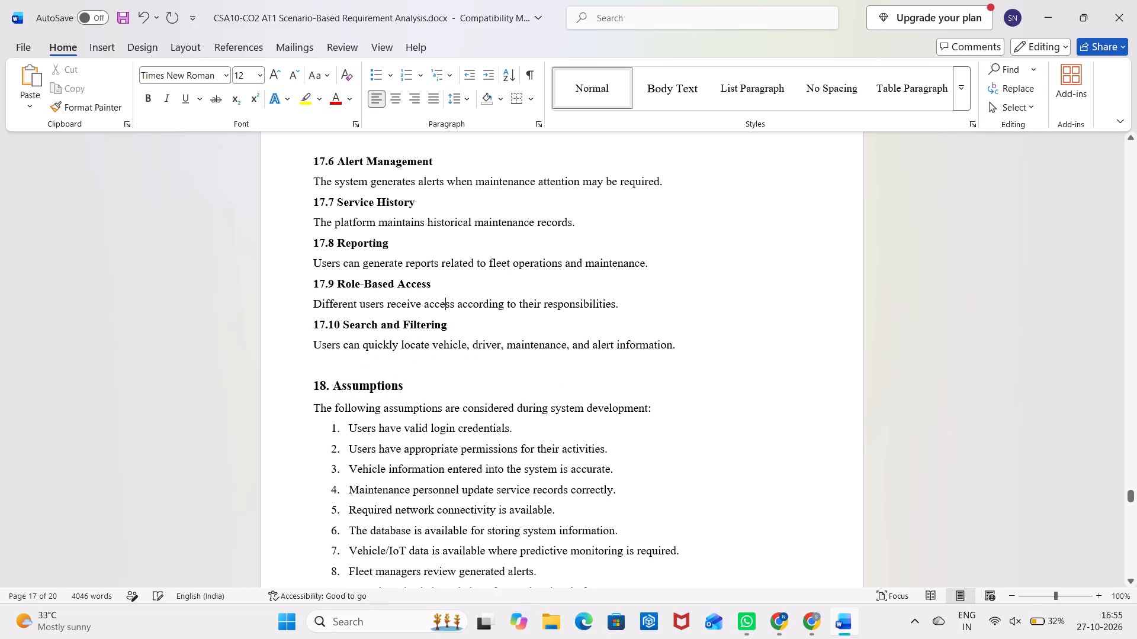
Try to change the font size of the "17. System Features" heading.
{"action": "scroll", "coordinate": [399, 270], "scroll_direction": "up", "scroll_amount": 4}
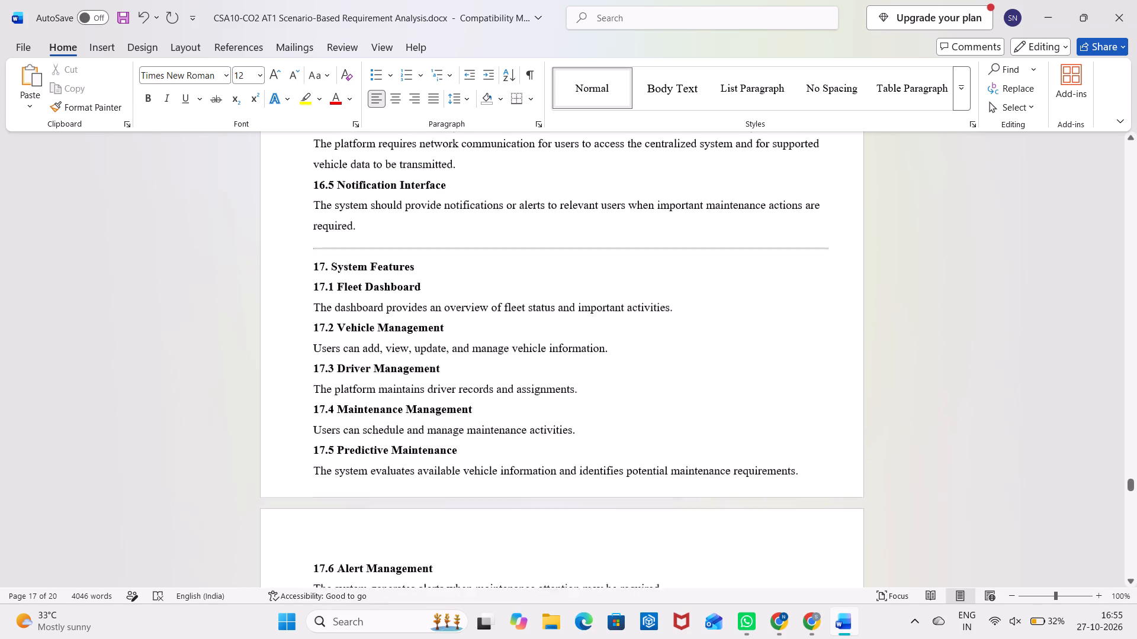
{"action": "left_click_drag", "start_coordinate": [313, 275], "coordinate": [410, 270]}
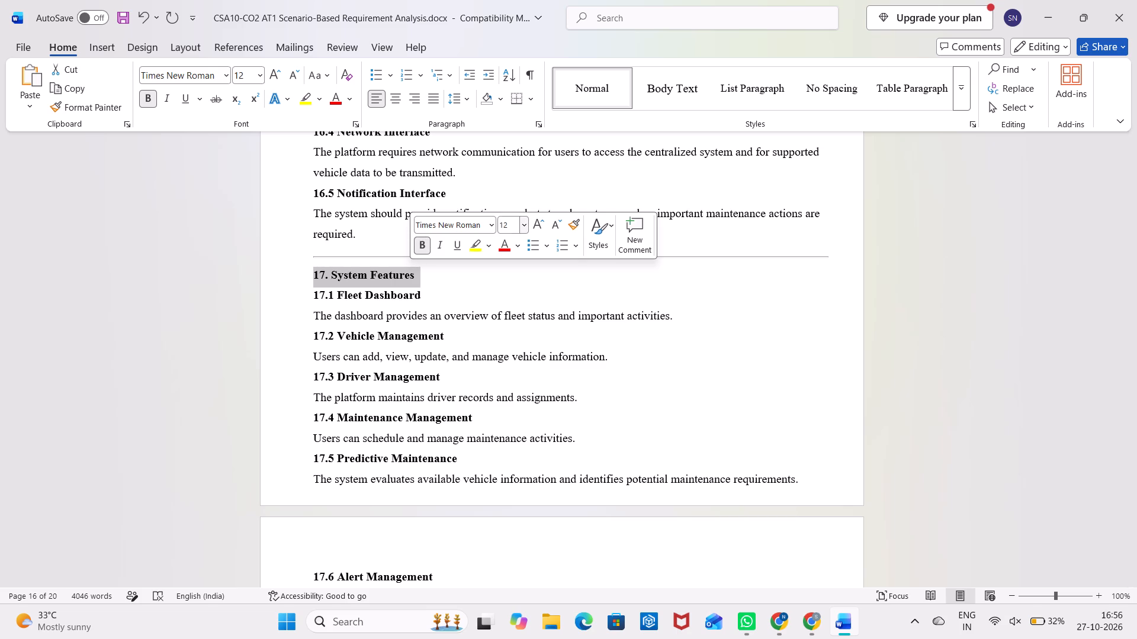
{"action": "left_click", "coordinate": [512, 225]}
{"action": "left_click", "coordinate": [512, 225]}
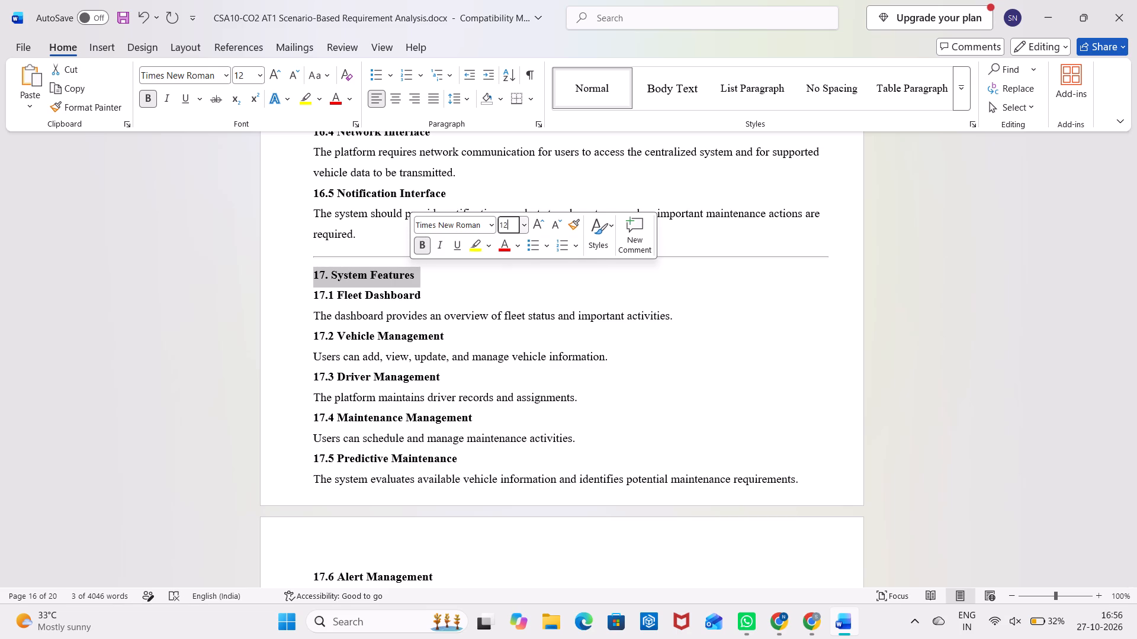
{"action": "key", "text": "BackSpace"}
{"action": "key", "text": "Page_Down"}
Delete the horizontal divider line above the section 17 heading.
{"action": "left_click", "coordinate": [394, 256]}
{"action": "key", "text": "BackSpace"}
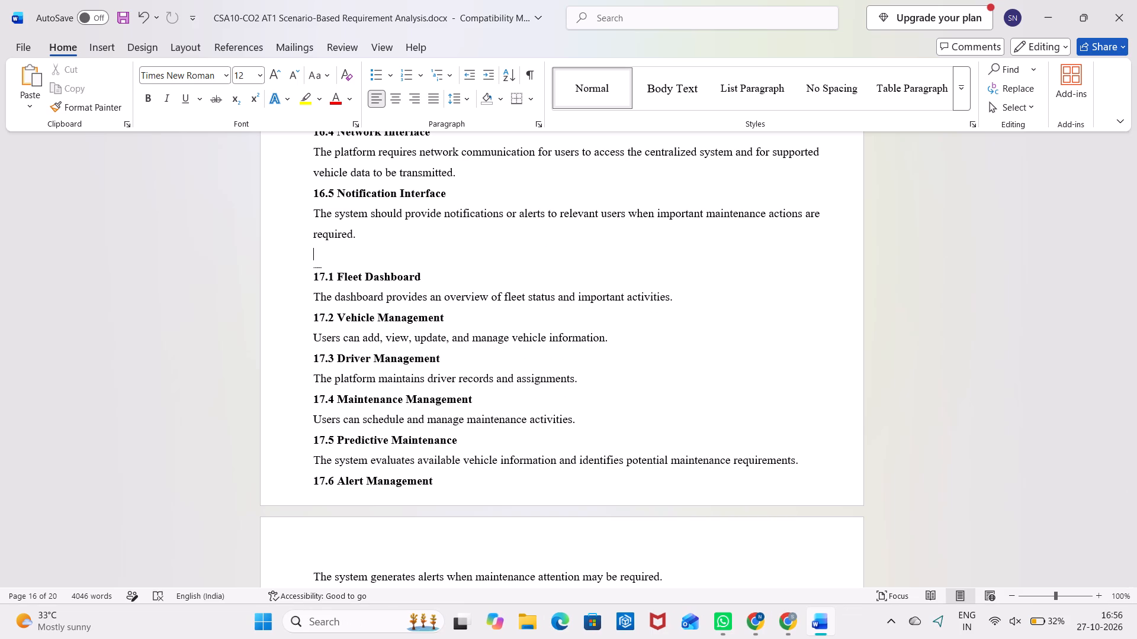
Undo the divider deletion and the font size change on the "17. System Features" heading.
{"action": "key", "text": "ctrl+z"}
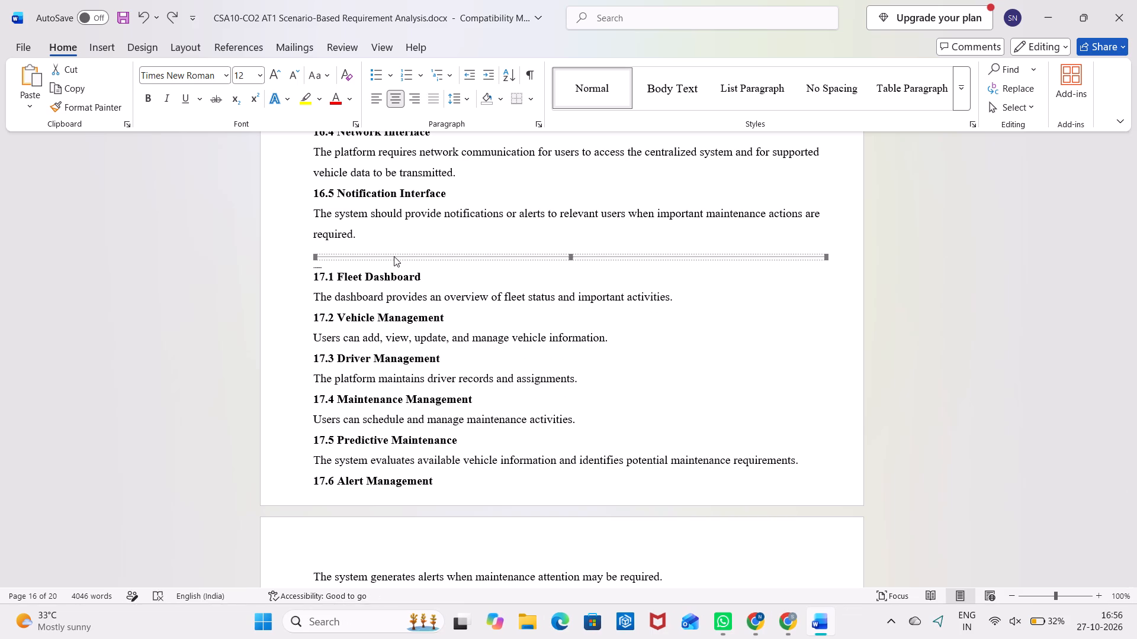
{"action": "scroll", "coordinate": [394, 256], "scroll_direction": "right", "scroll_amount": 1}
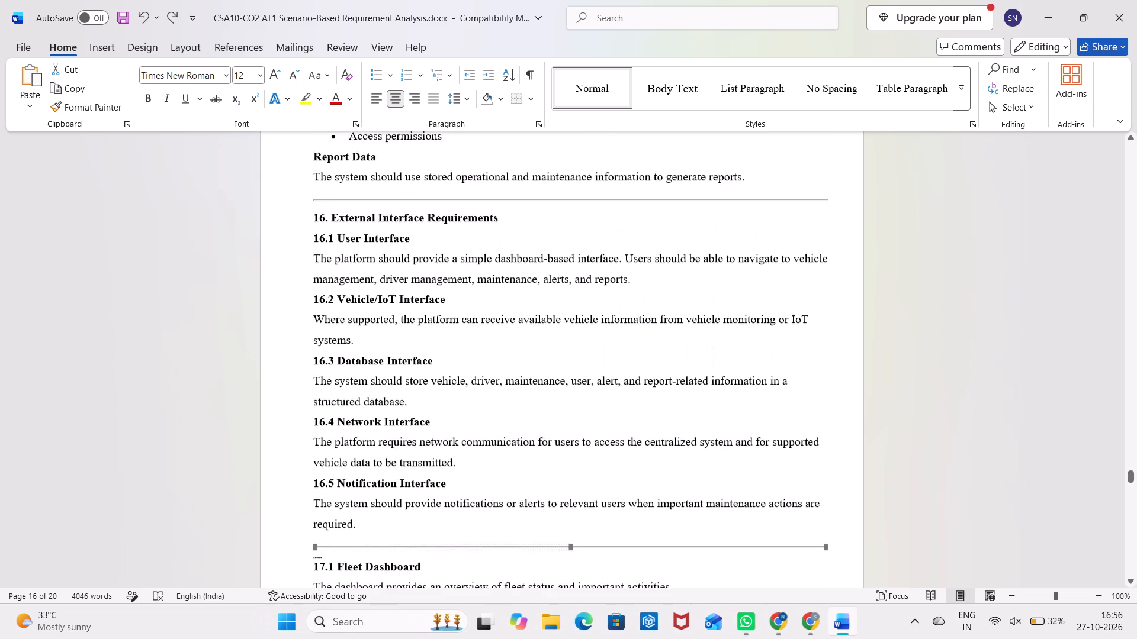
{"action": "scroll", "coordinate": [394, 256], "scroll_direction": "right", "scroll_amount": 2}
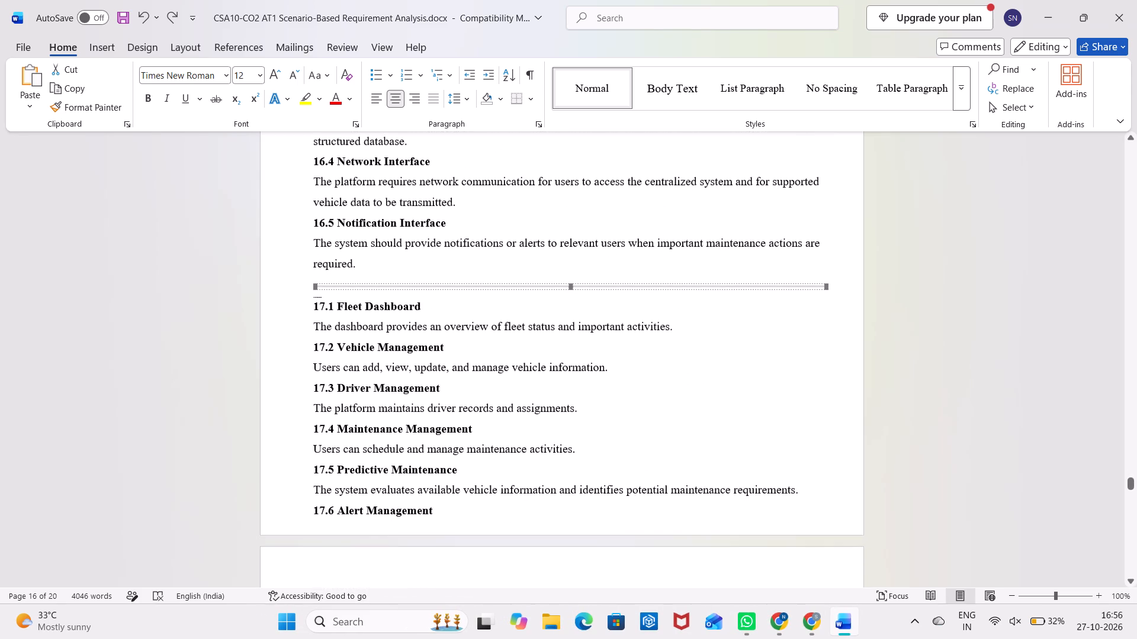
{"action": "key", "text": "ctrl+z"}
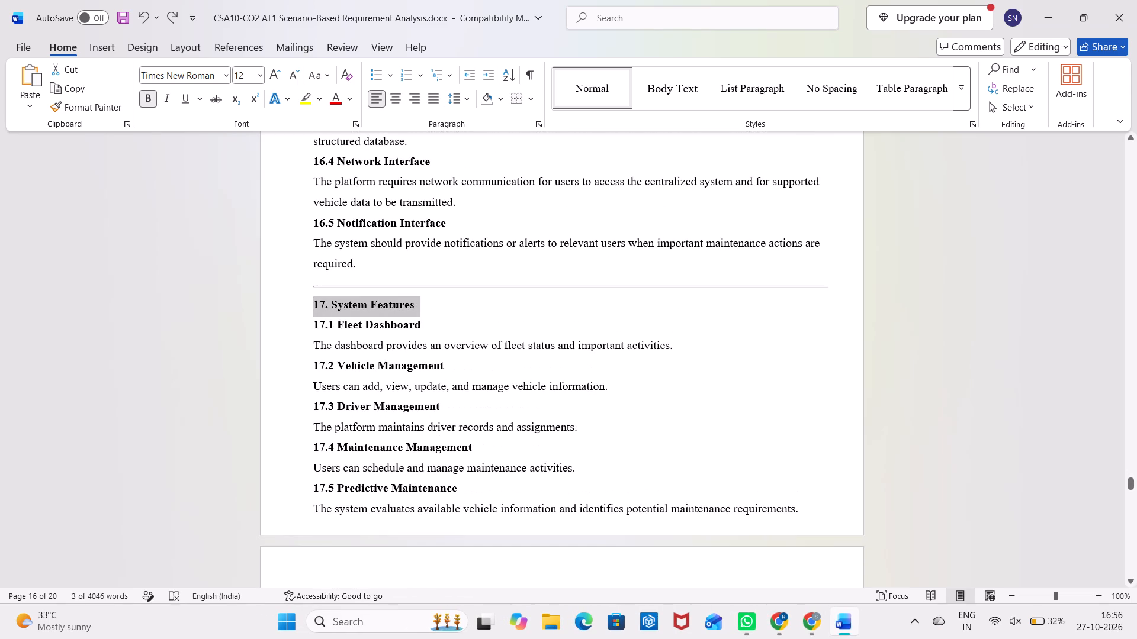
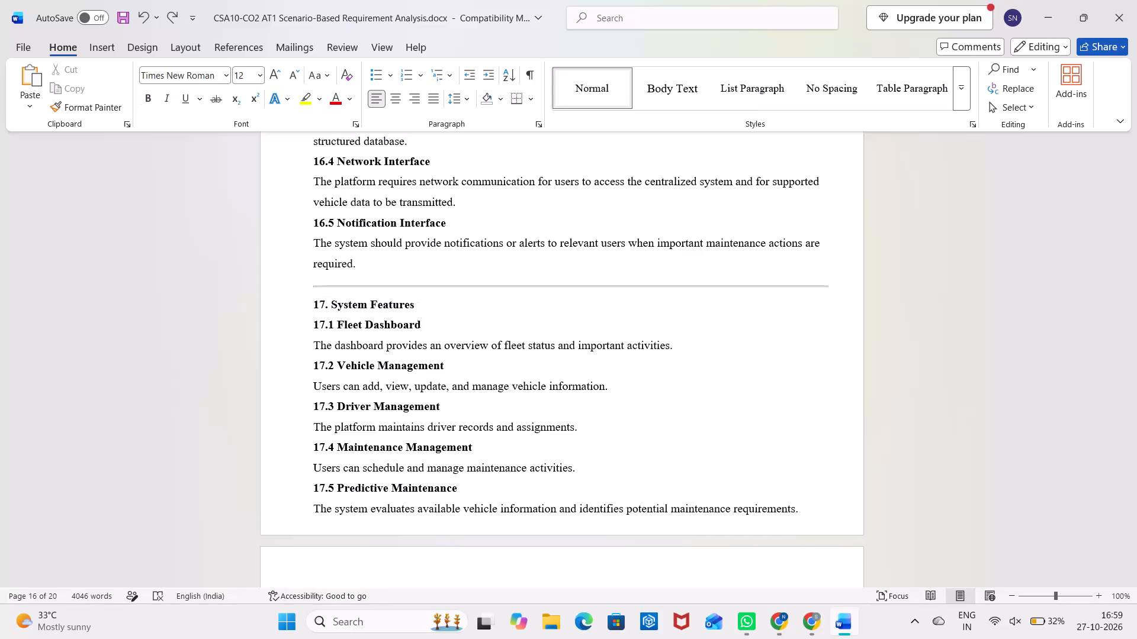
Set the "17. System Features" heading to font size 13.
{"action": "left_click_drag", "start_coordinate": [416, 299], "coordinate": [388, 300]}
{"action": "left_click_drag", "start_coordinate": [388, 300], "coordinate": [300, 304]}
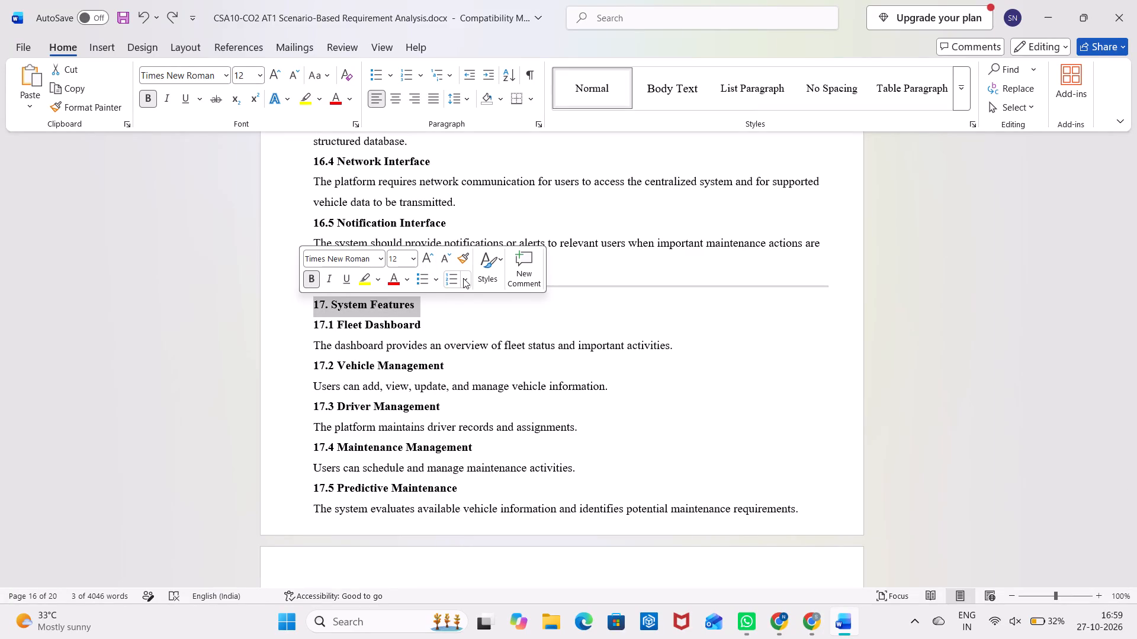
{"action": "left_click", "coordinate": [399, 261]}
{"action": "key", "text": "End"}
{"action": "key", "text": "BackSpace"}
{"action": "key", "text": "Page_Down"}
{"action": "key", "text": "Page_Down"}
{"action": "key", "text": "3"}
{"action": "left_click", "coordinate": [410, 224]}
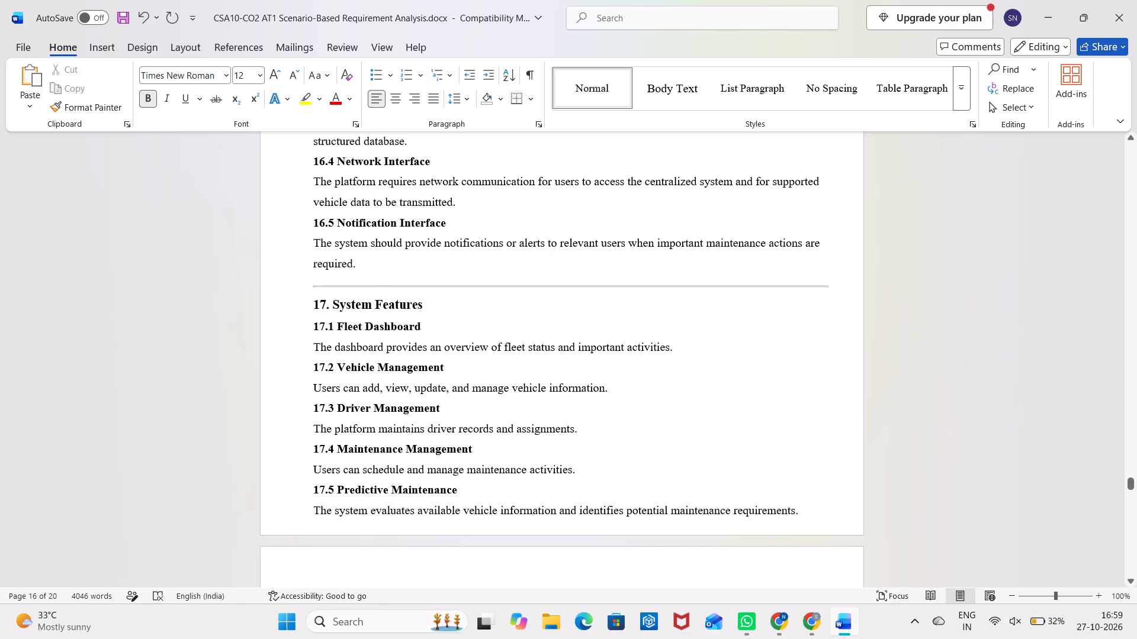
Delete the horizontal divider line above the "17. System Features" heading.
{"action": "left_click", "coordinate": [375, 290]}
{"action": "left_click", "coordinate": [375, 290]}
{"action": "key", "text": "BackSpace"}
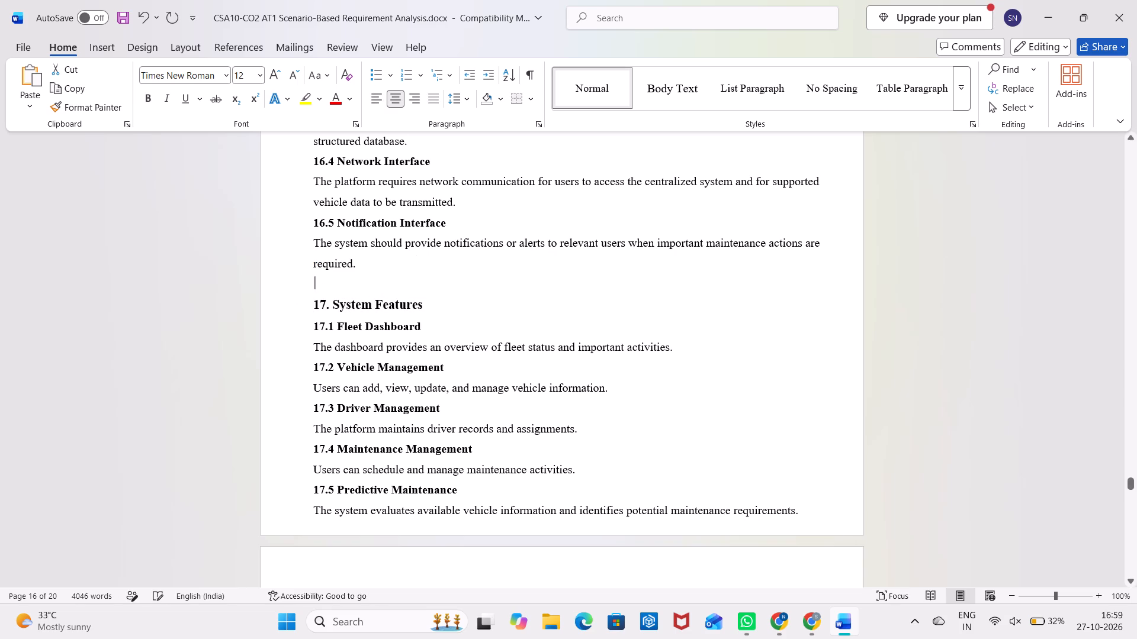
Delete the horizontal divider line above the "16. External Interface Requirements" heading.
{"action": "scroll", "coordinate": [375, 290], "scroll_direction": "up", "scroll_amount": 1}
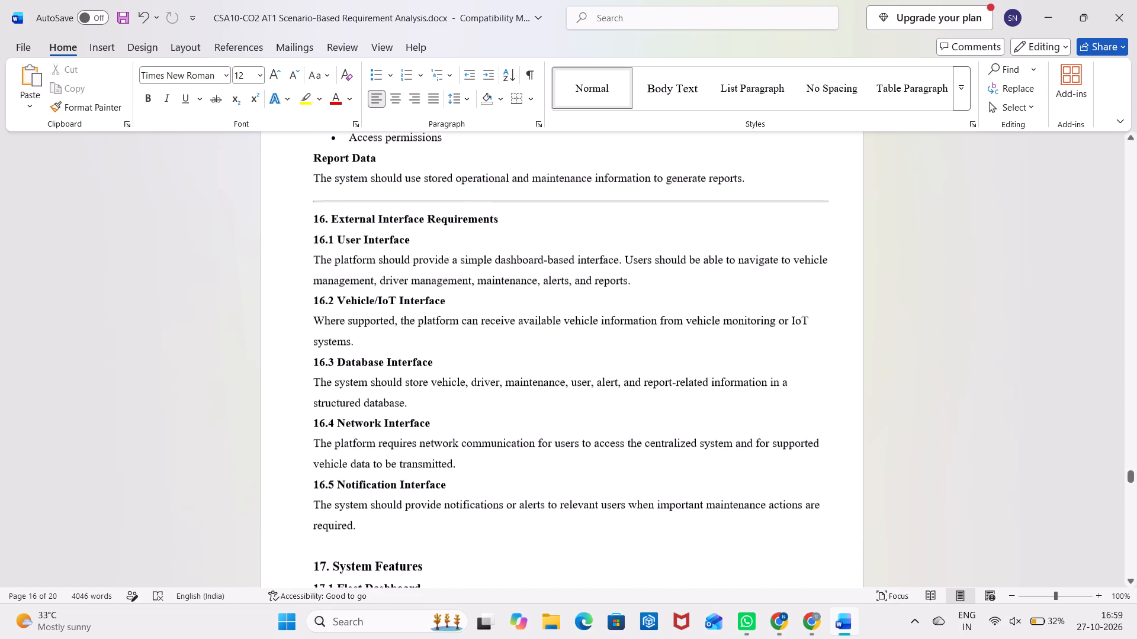
{"action": "scroll", "coordinate": [375, 290], "scroll_direction": "up", "scroll_amount": 1}
{"action": "left_click", "coordinate": [354, 202]}
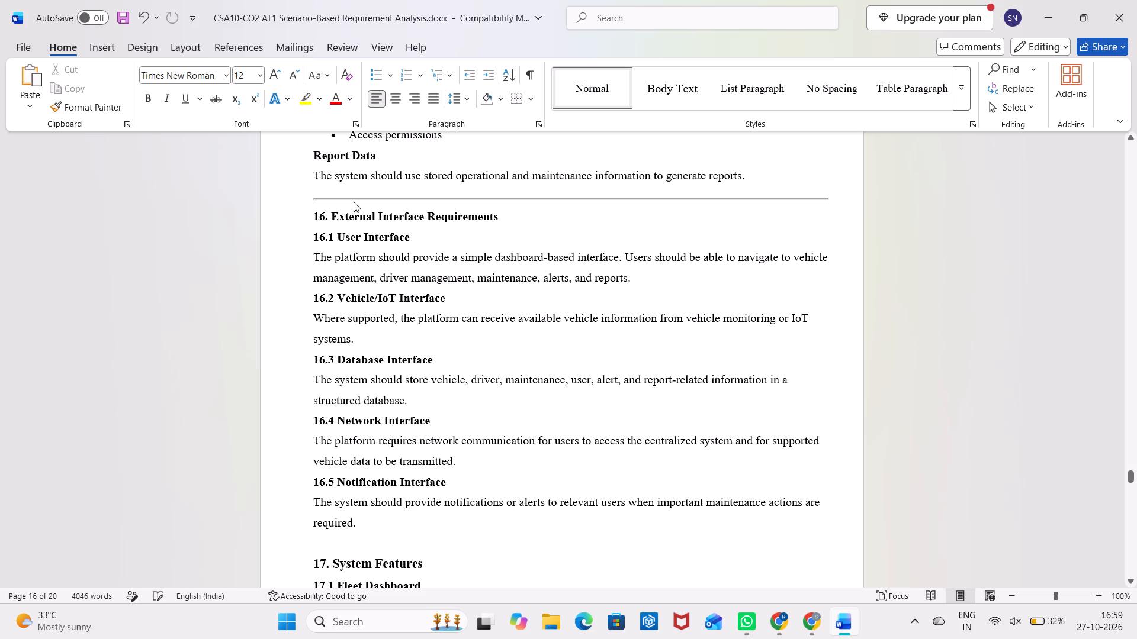
{"action": "key", "text": "BackSpace"}
Set the "16. External Interface Requirements" heading to font size 13.
{"action": "left_click_drag", "start_coordinate": [314, 214], "coordinate": [457, 210]}
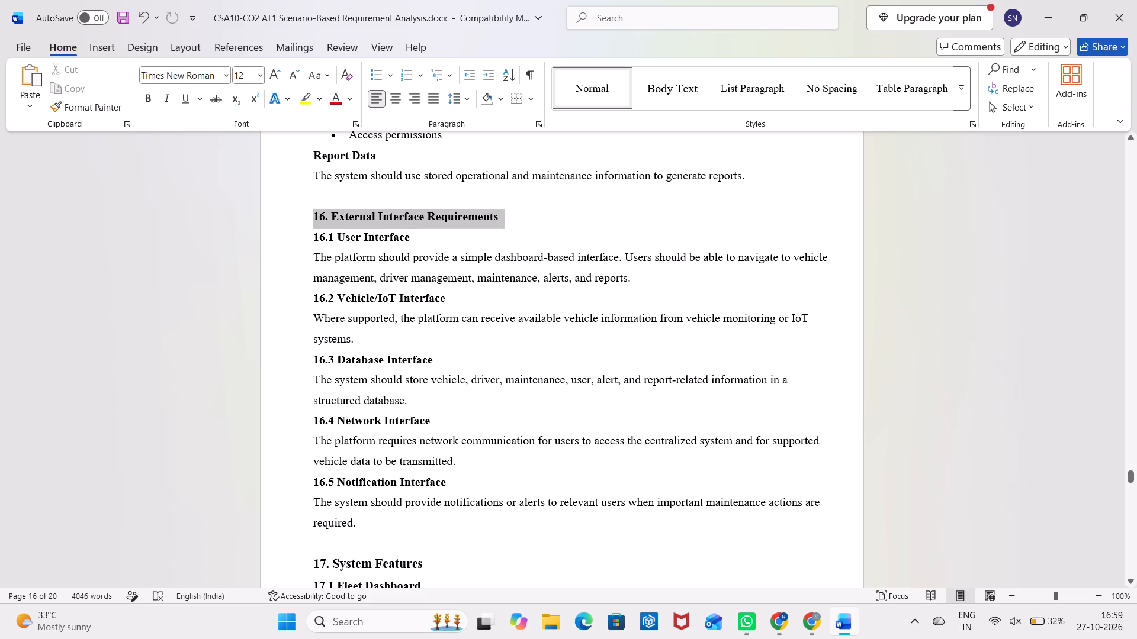
{"action": "left_click_drag", "start_coordinate": [457, 210], "coordinate": [457, 210]}
{"action": "left_click", "coordinate": [551, 162]}
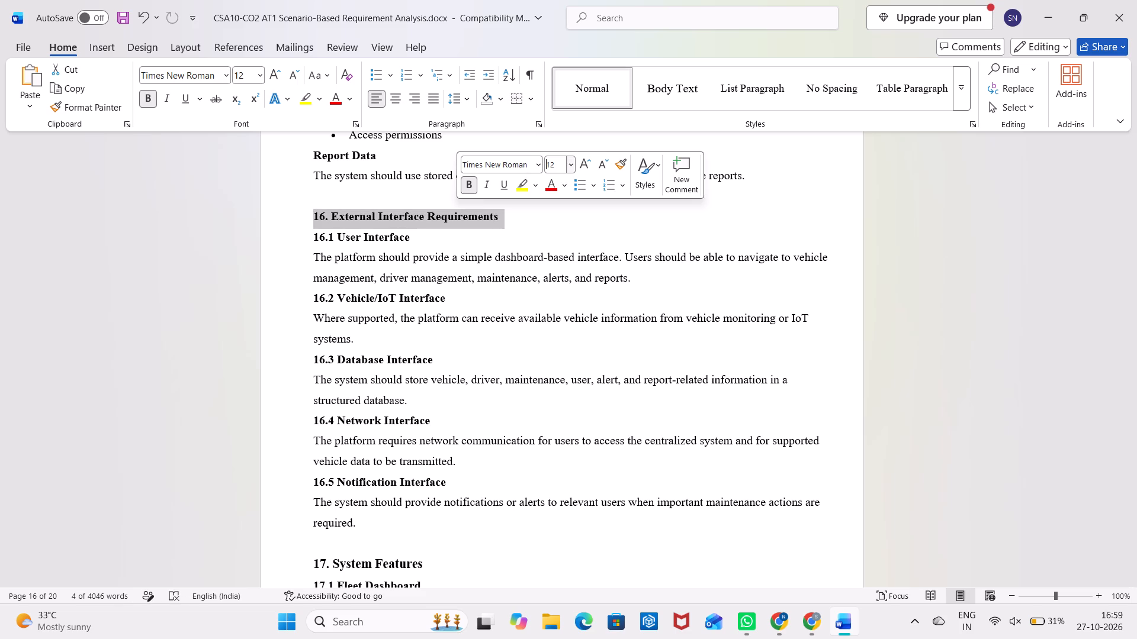
{"action": "left_click", "coordinate": [551, 162]}
{"action": "key", "text": "Right"}
{"action": "key", "text": "BackSpace"}
{"action": "key", "text": "3"}
Center the "16. External Interface Requirements" and "17. System Features" headings.
{"action": "left_click", "coordinate": [319, 214]}
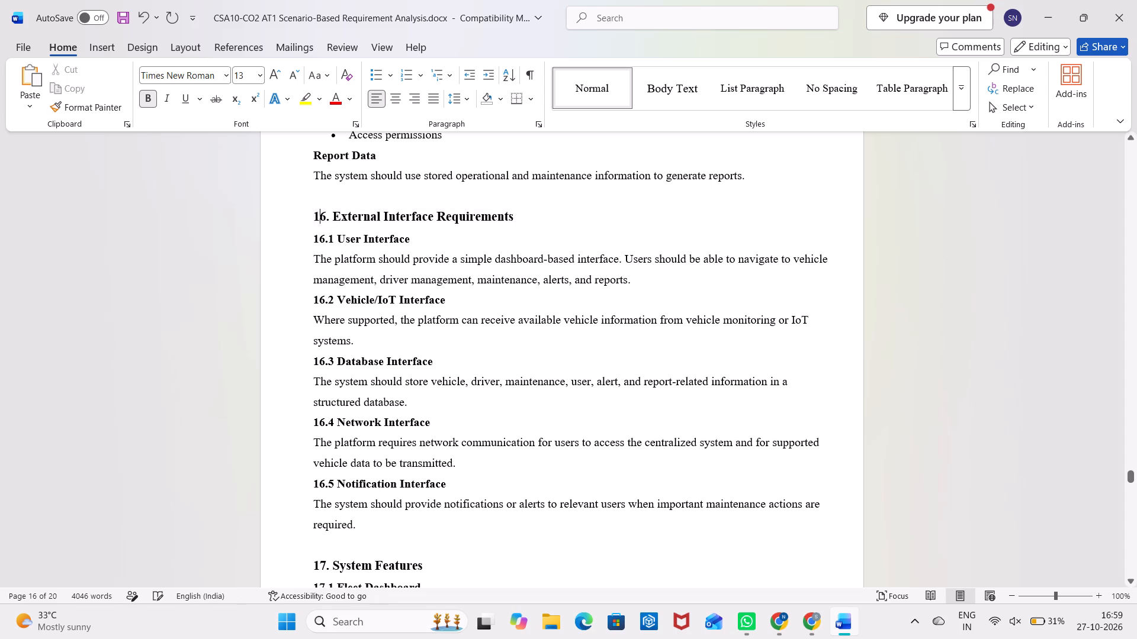
{"action": "key", "text": "ctrl+e"}
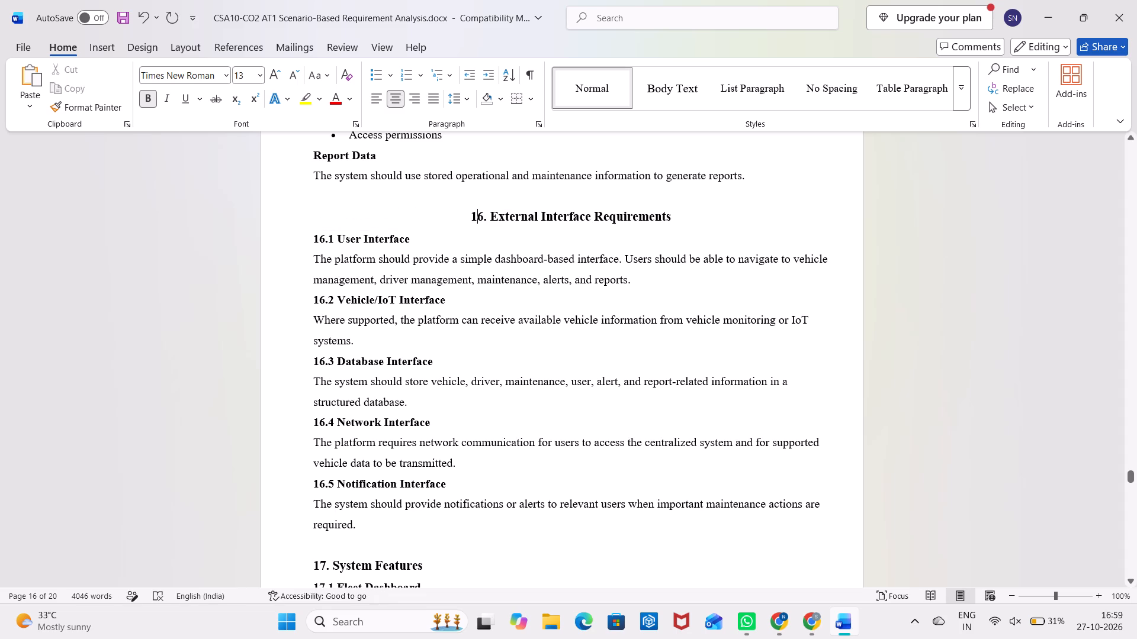
{"action": "scroll", "coordinate": [432, 230], "scroll_direction": "down", "scroll_amount": 2}
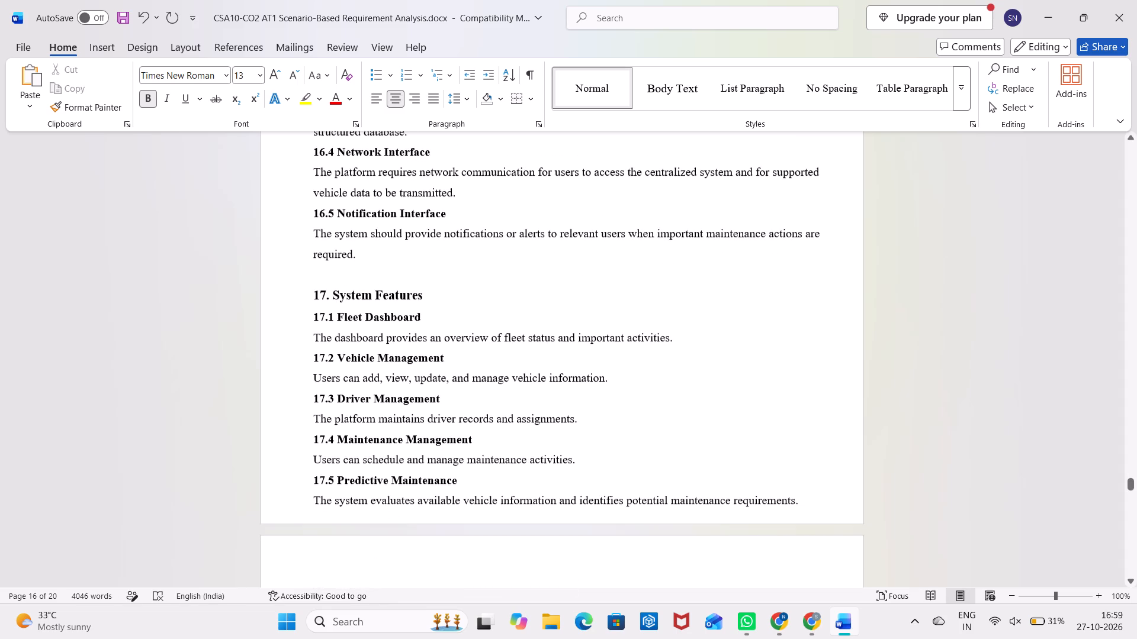
{"action": "left_click", "coordinate": [311, 299]}
{"action": "left_click", "coordinate": [311, 299]}
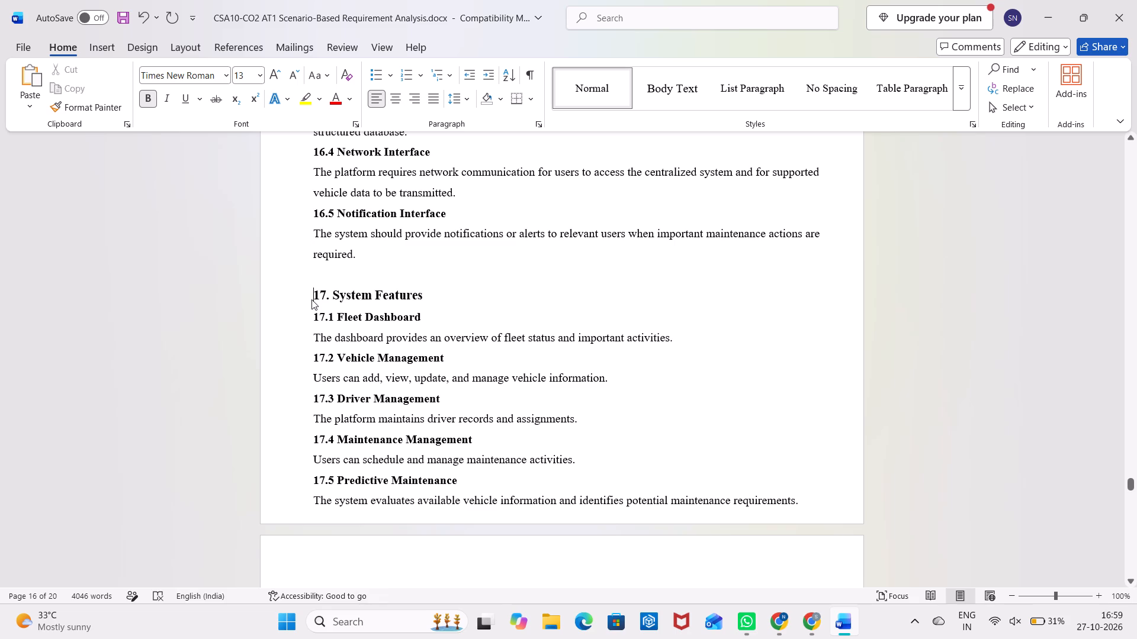
{"action": "key", "text": "ctrl+e"}
Center the "18. Assumptions" and "19. Constraints" headings.
{"action": "scroll", "coordinate": [311, 299], "scroll_direction": "down", "scroll_amount": 1}
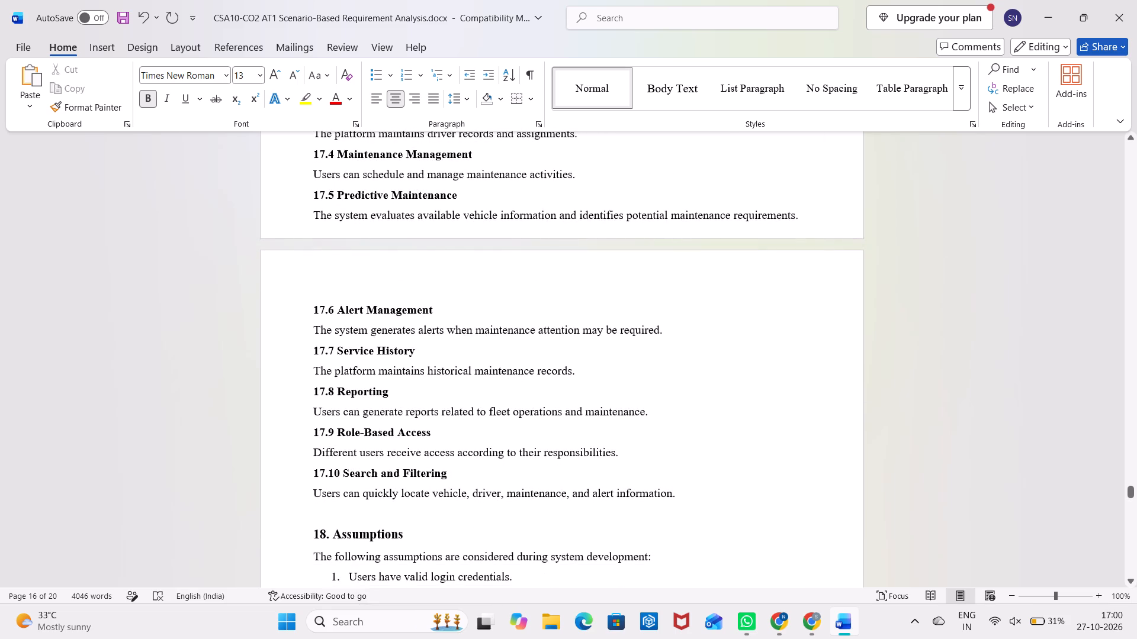
{"action": "scroll", "coordinate": [316, 351], "scroll_direction": "down", "scroll_amount": 1}
{"action": "left_click", "coordinate": [312, 284]}
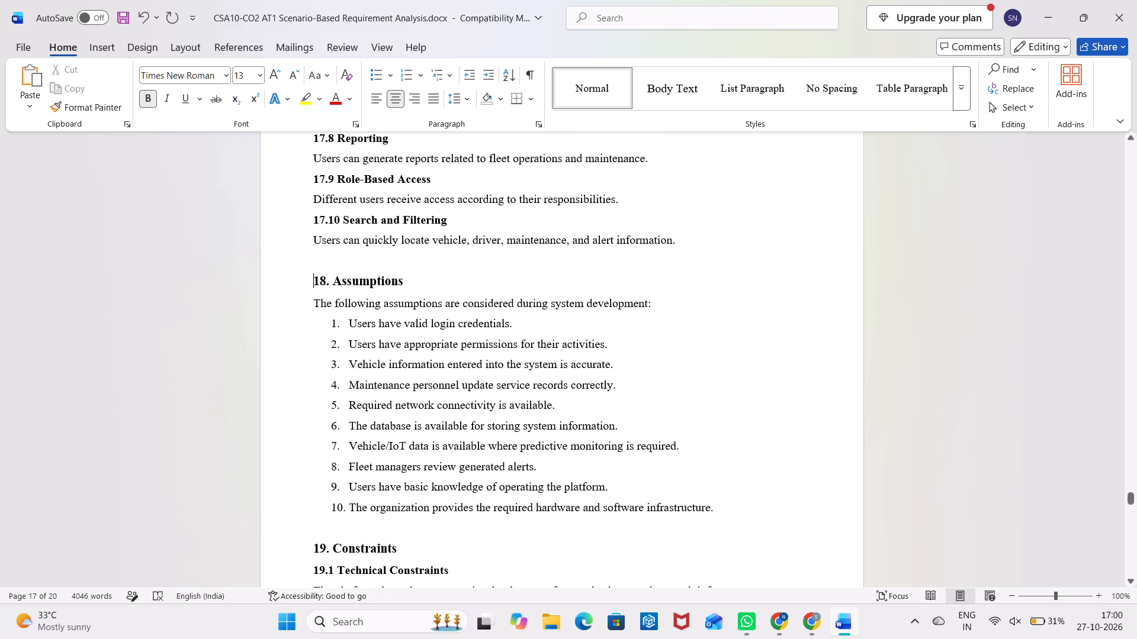
{"action": "key", "text": "ctrl+e"}
{"action": "scroll", "coordinate": [312, 284], "scroll_direction": "down", "scroll_amount": 2}
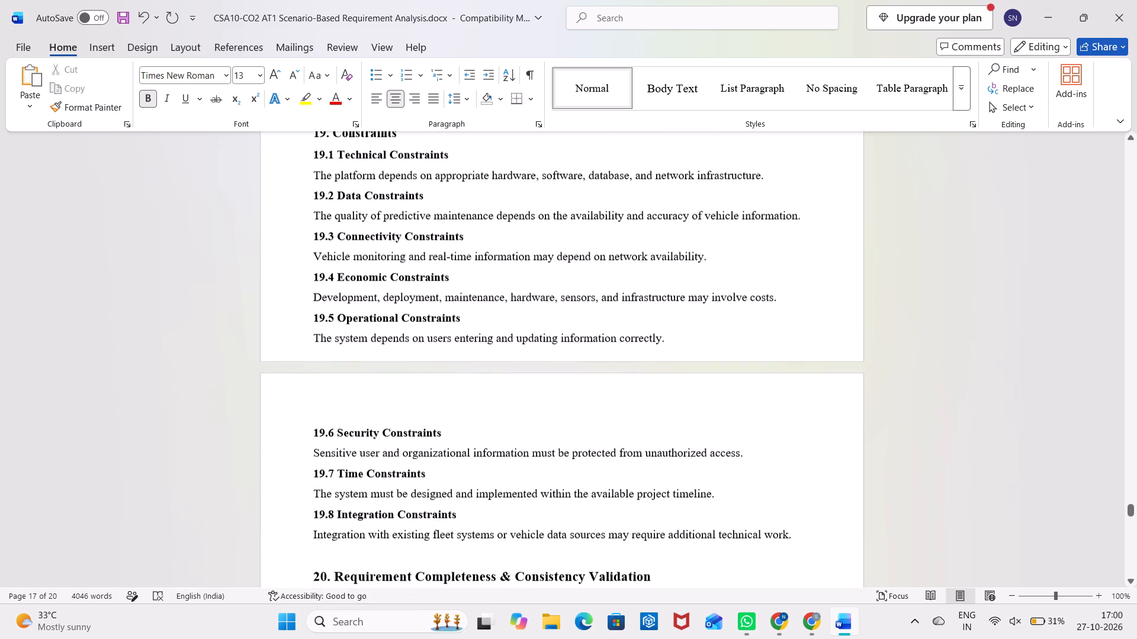
{"action": "scroll", "coordinate": [322, 301], "scroll_direction": "up", "scroll_amount": 1}
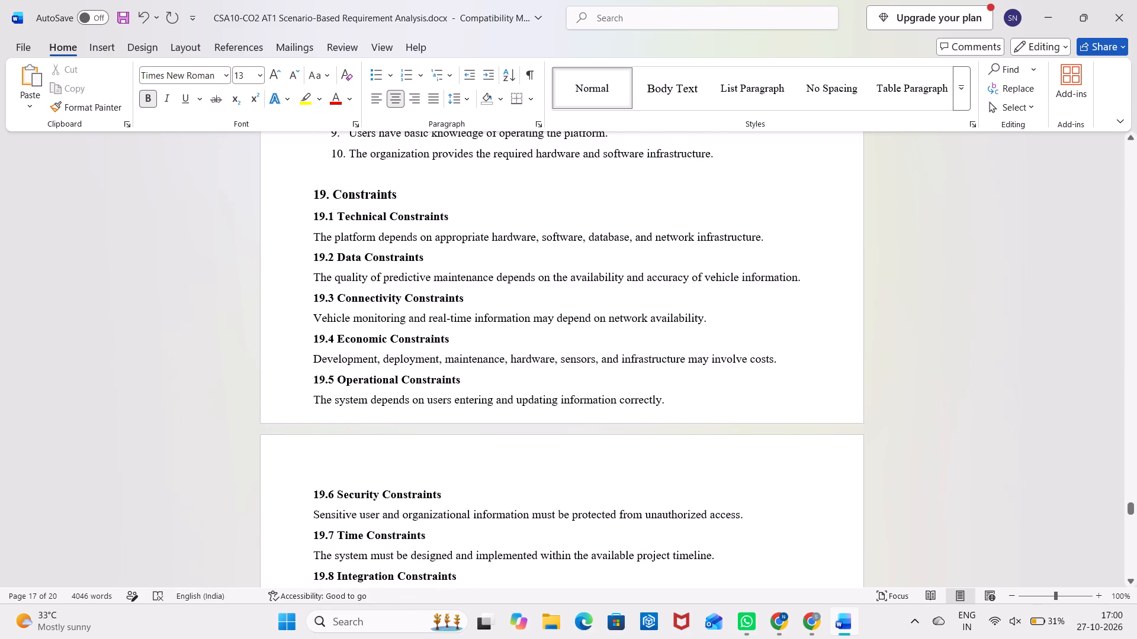
{"action": "left_click", "coordinate": [312, 191]}
{"action": "key", "text": "ctrl+e"}
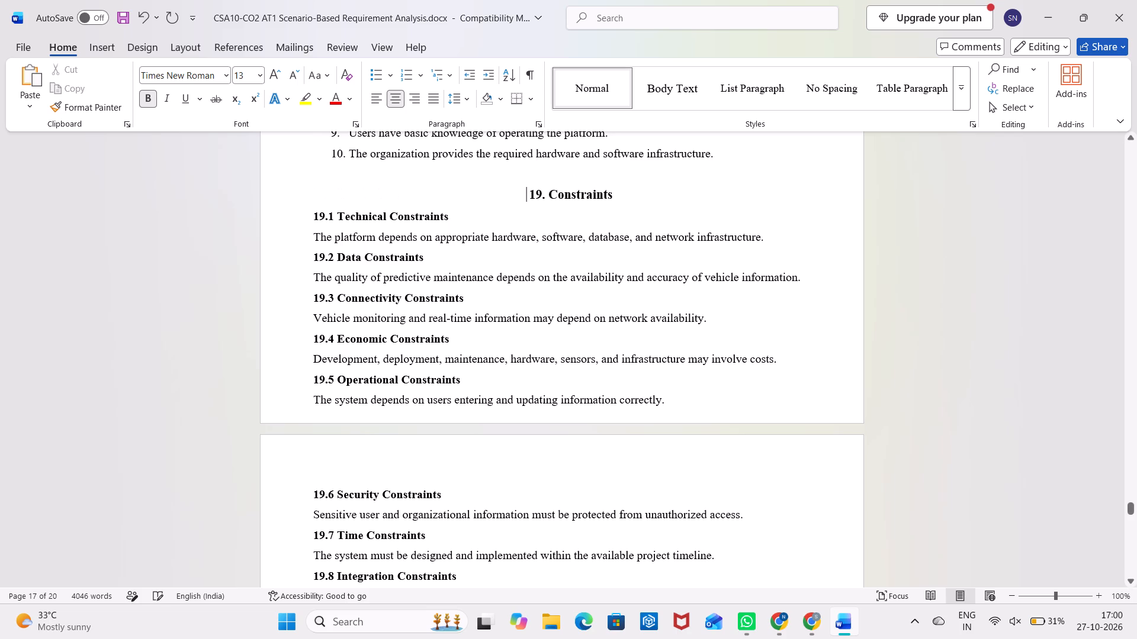
Center the "20. Requirement Completeness & Consistency Validation" and "21. Conclusion" headings.
{"action": "scroll", "coordinate": [312, 191], "scroll_direction": "down", "scroll_amount": 2}
{"action": "left_click", "coordinate": [310, 280]}
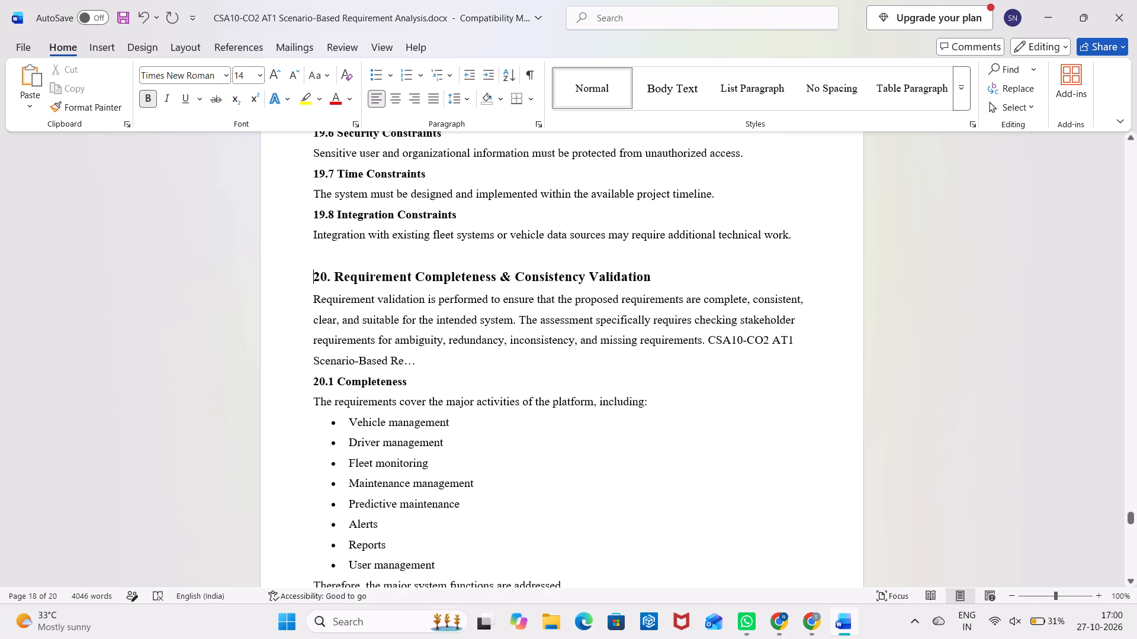
{"action": "key", "text": "ctrl+e"}
{"action": "scroll", "coordinate": [310, 280], "scroll_direction": "down", "scroll_amount": 1}
{"action": "scroll", "coordinate": [320, 373], "scroll_direction": "down", "scroll_amount": 1}
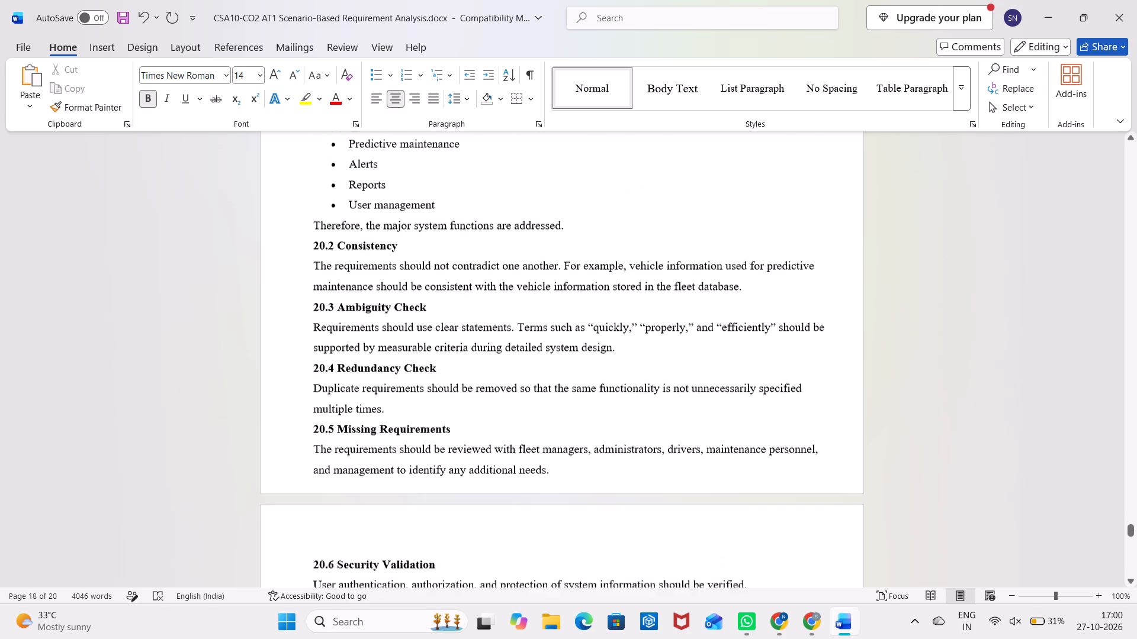
{"action": "scroll", "coordinate": [320, 373], "scroll_direction": "down", "scroll_amount": 2}
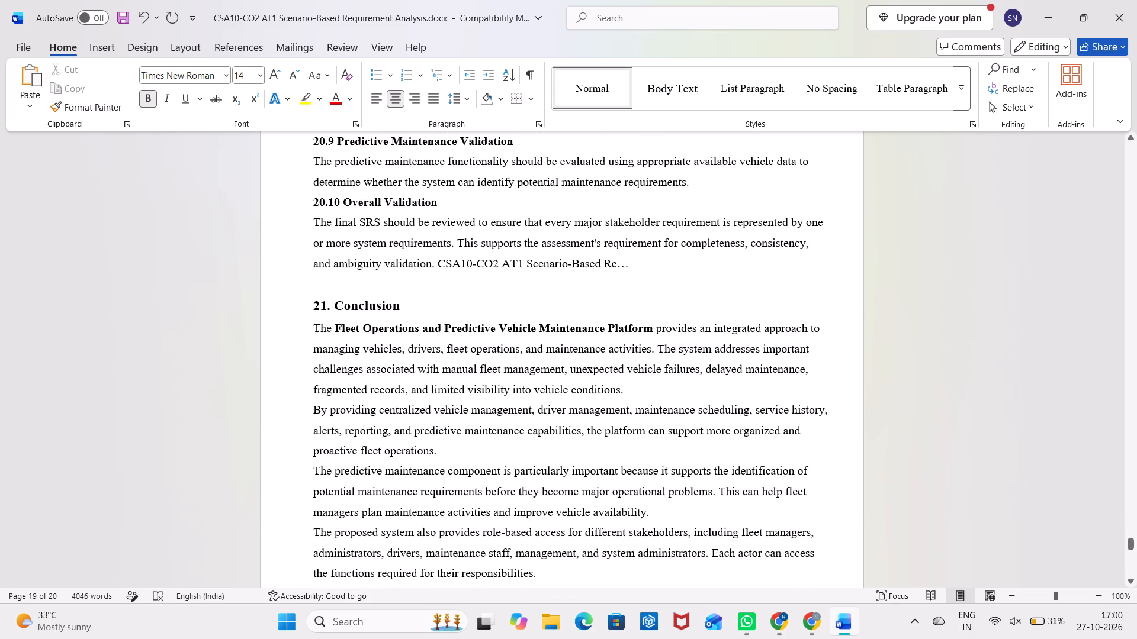
{"action": "left_click", "coordinate": [308, 309]}
{"action": "key", "text": "ctrl+e"}
Look over the end of the conclusion, the assignment instructions and rubric pages, and the opening of the fleet report.
{"action": "scroll", "coordinate": [308, 309], "scroll_direction": "down", "scroll_amount": 1}
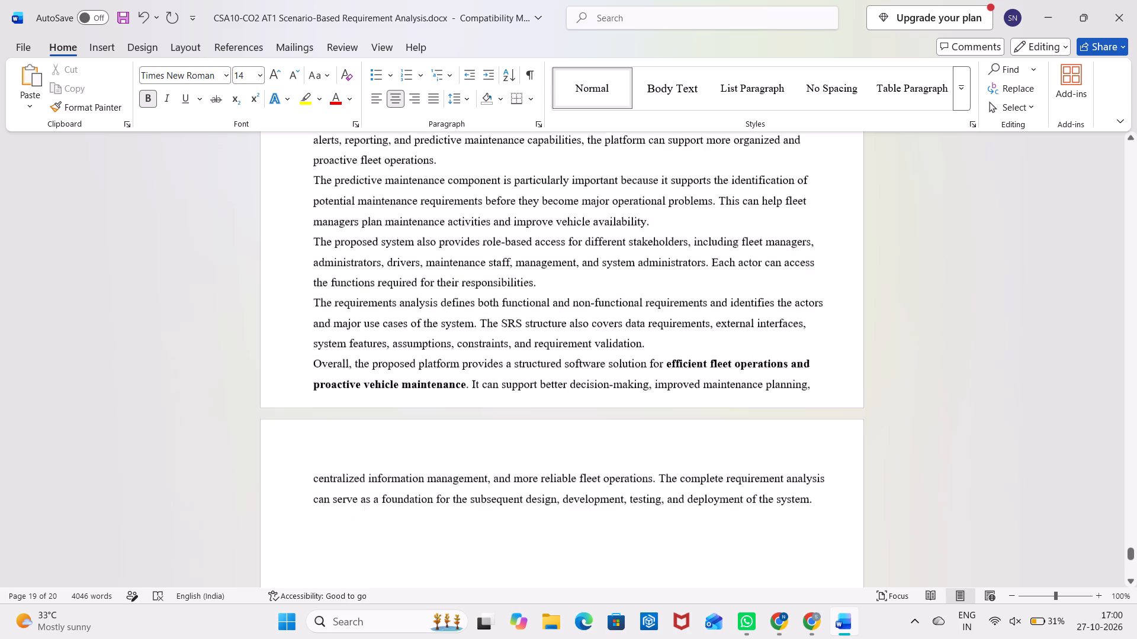
{"action": "scroll", "coordinate": [308, 309], "scroll_direction": "down", "scroll_amount": 1}
{"action": "scroll", "coordinate": [440, 334], "scroll_direction": "up", "scroll_amount": 20}
{"action": "scroll", "coordinate": [440, 334], "scroll_direction": "up", "scroll_amount": 19}
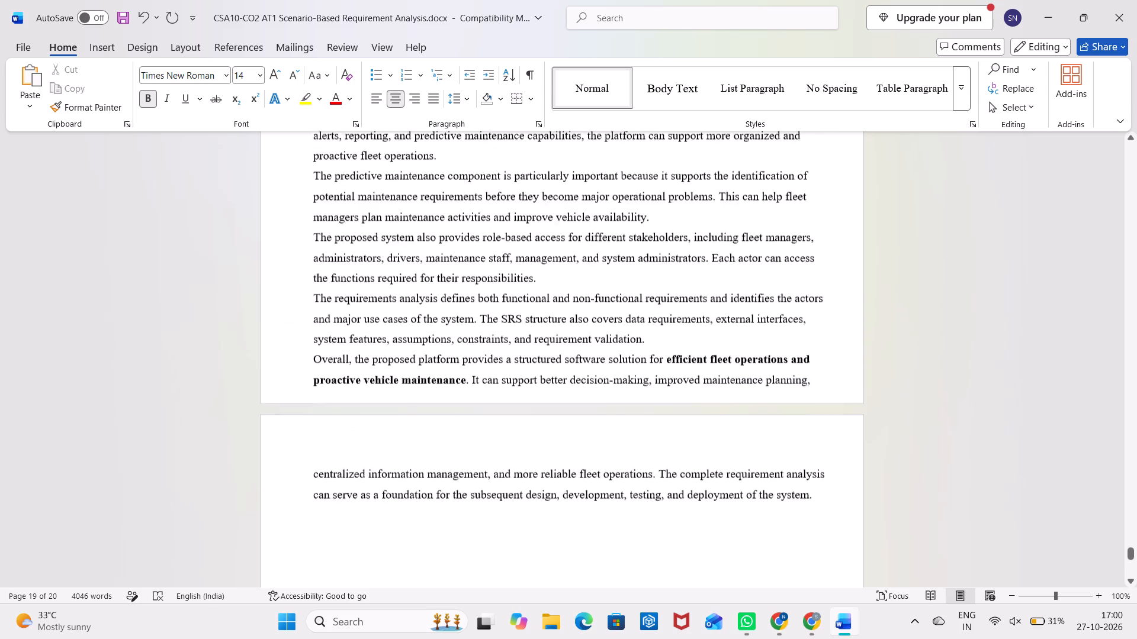
{"action": "scroll", "coordinate": [440, 334], "scroll_direction": "up", "scroll_amount": 20}
{"action": "scroll", "coordinate": [440, 334], "scroll_direction": "up", "scroll_amount": 20}
{"action": "scroll", "coordinate": [440, 334], "scroll_direction": "up", "scroll_amount": 20}
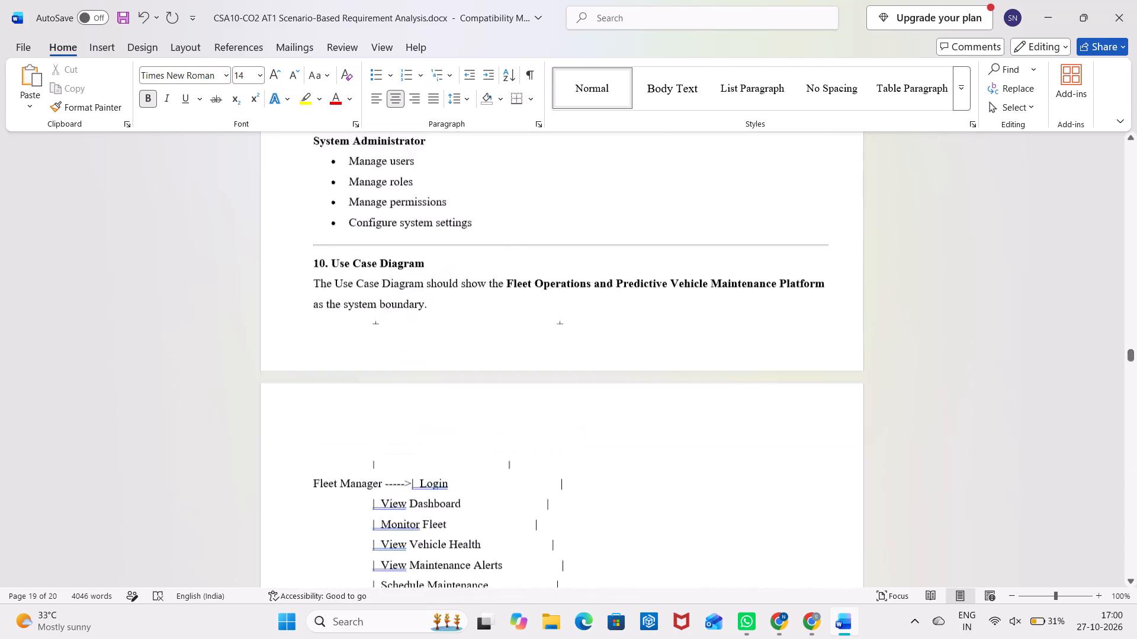
{"action": "scroll", "coordinate": [440, 334], "scroll_direction": "up", "scroll_amount": 20}
{"action": "scroll", "coordinate": [440, 334], "scroll_direction": "up", "scroll_amount": 20}
{"action": "scroll", "coordinate": [440, 334], "scroll_direction": "up", "scroll_amount": 20}
{"action": "scroll", "coordinate": [454, 331], "scroll_direction": "down", "scroll_amount": 3}
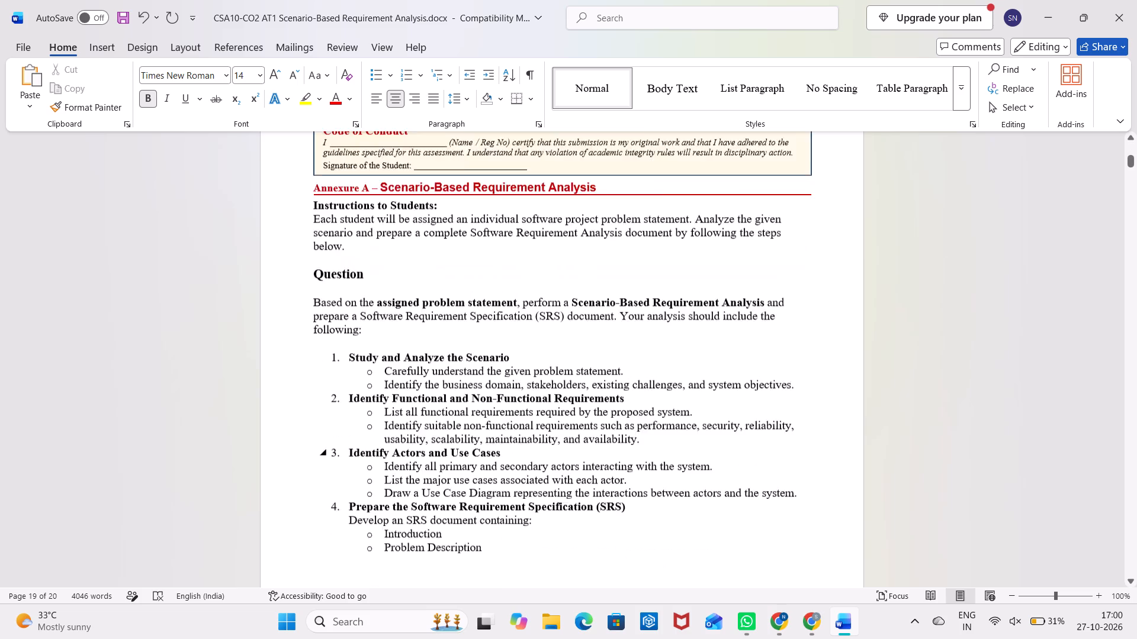
{"action": "scroll", "coordinate": [454, 331], "scroll_direction": "down", "scroll_amount": 4}
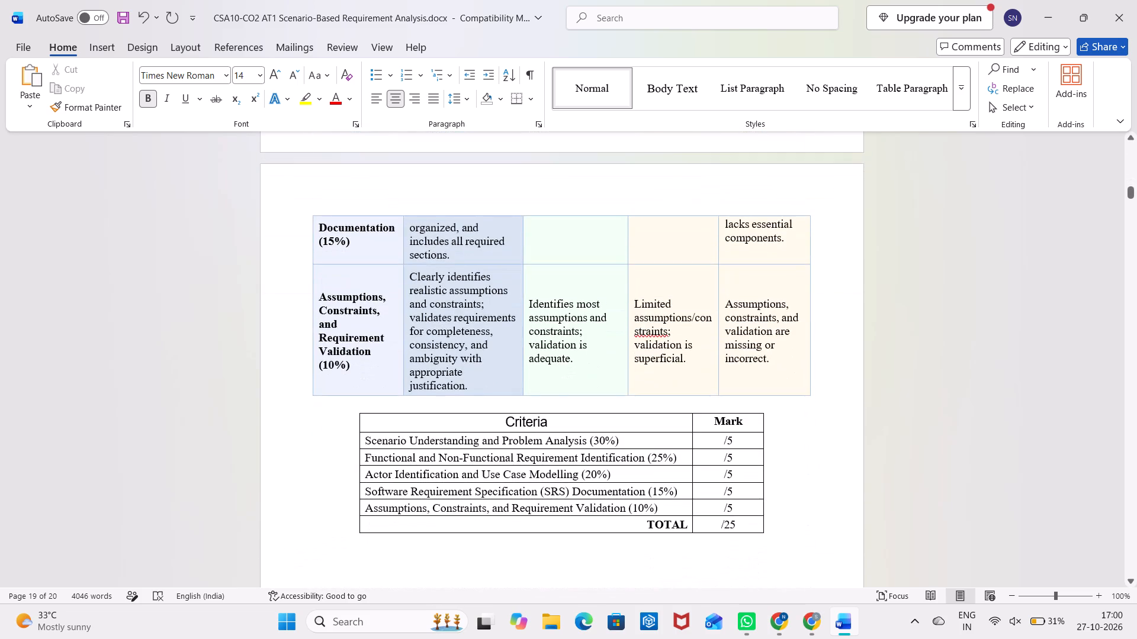
{"action": "scroll", "coordinate": [454, 331], "scroll_direction": "up", "scroll_amount": 5}
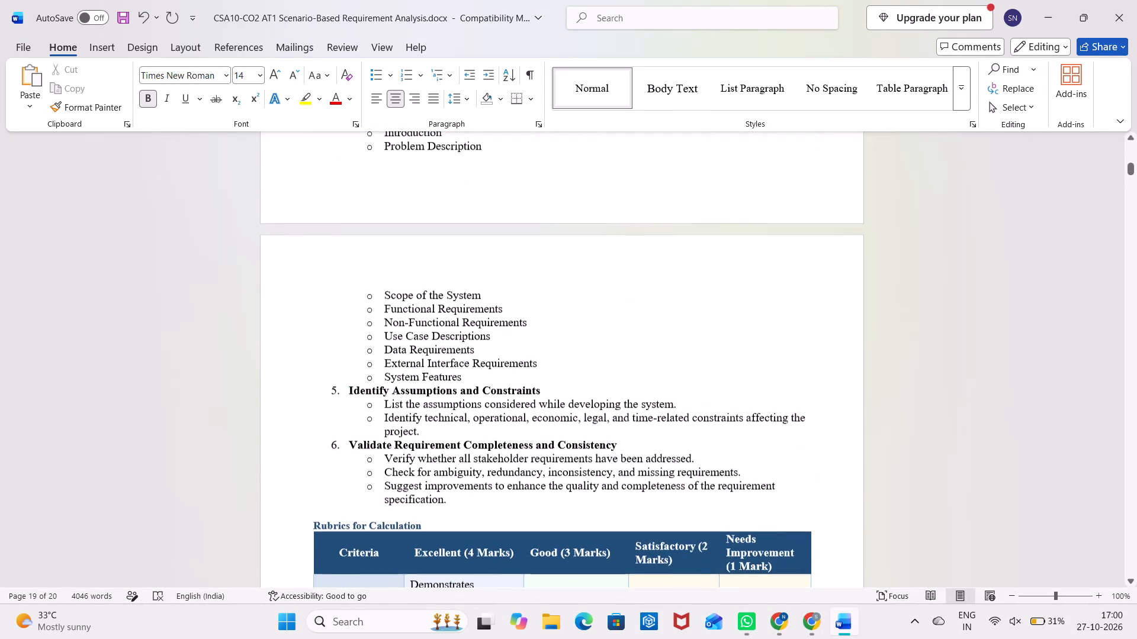
{"action": "scroll", "coordinate": [454, 331], "scroll_direction": "down", "scroll_amount": 2}
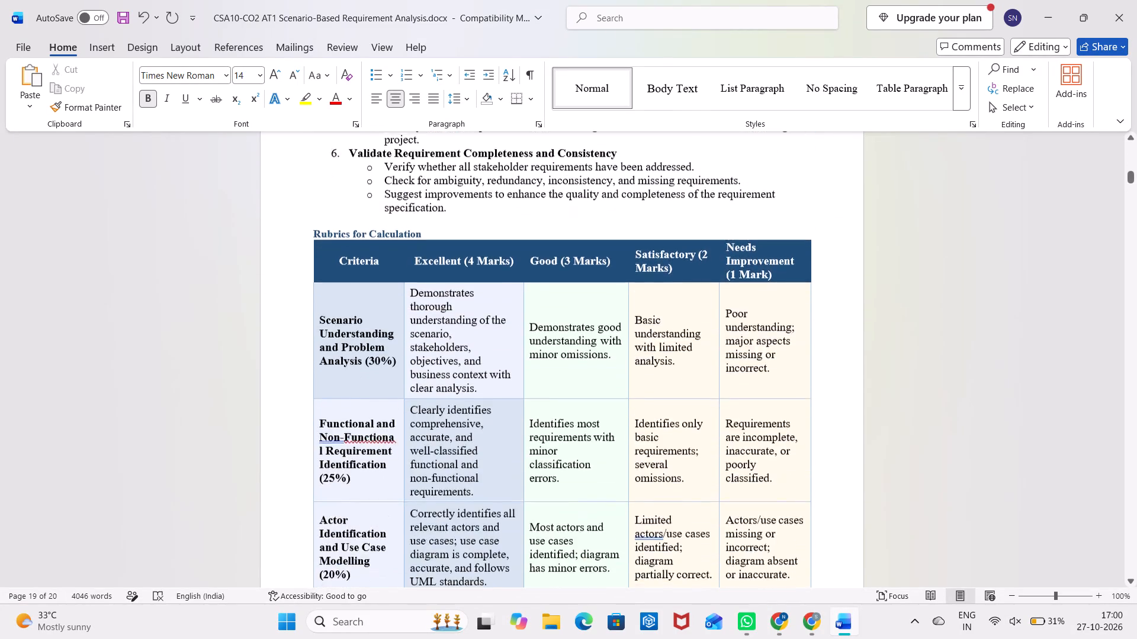
{"action": "scroll", "coordinate": [454, 331], "scroll_direction": "down", "scroll_amount": 1}
{"action": "scroll", "coordinate": [454, 331], "scroll_direction": "up", "scroll_amount": 1}
{"action": "scroll", "coordinate": [454, 331], "scroll_direction": "down", "scroll_amount": 2}
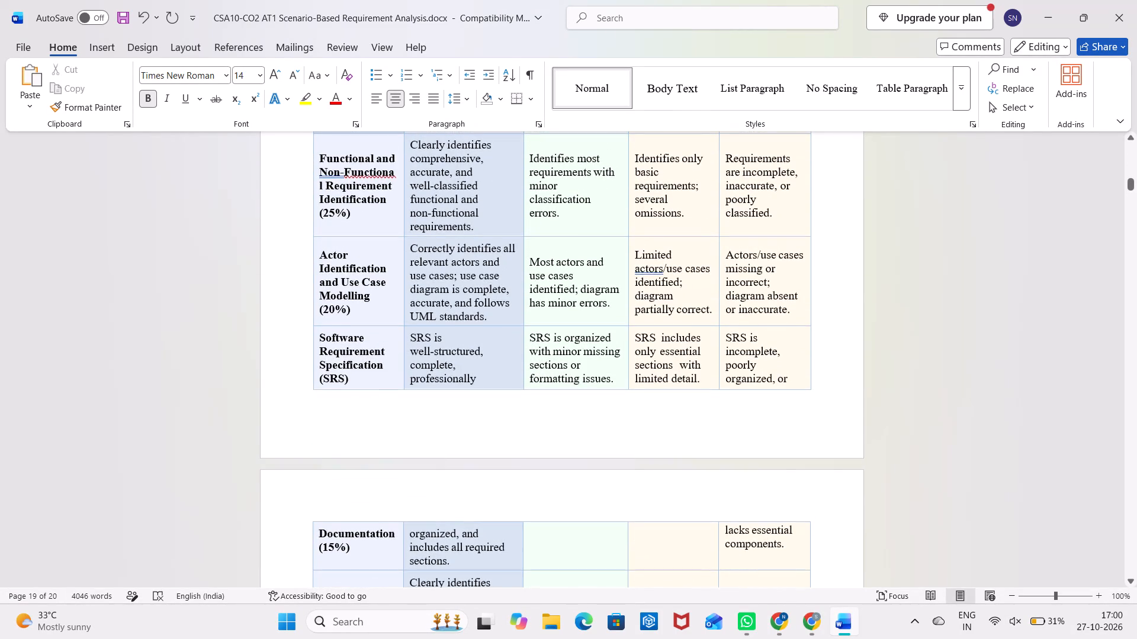
{"action": "scroll", "coordinate": [454, 331], "scroll_direction": "down", "scroll_amount": 2}
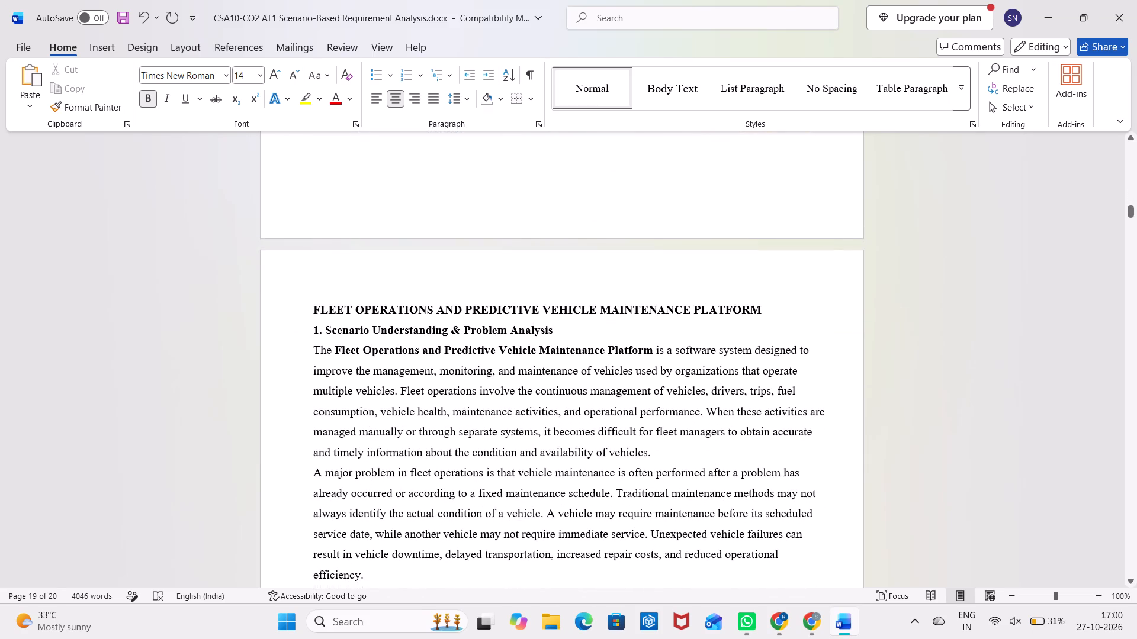
Set the fleet report title and the "1. Scenario Understanding & Problem Analysis" heading to font size 13.
{"action": "left_click_drag", "start_coordinate": [314, 311], "coordinate": [746, 333]}
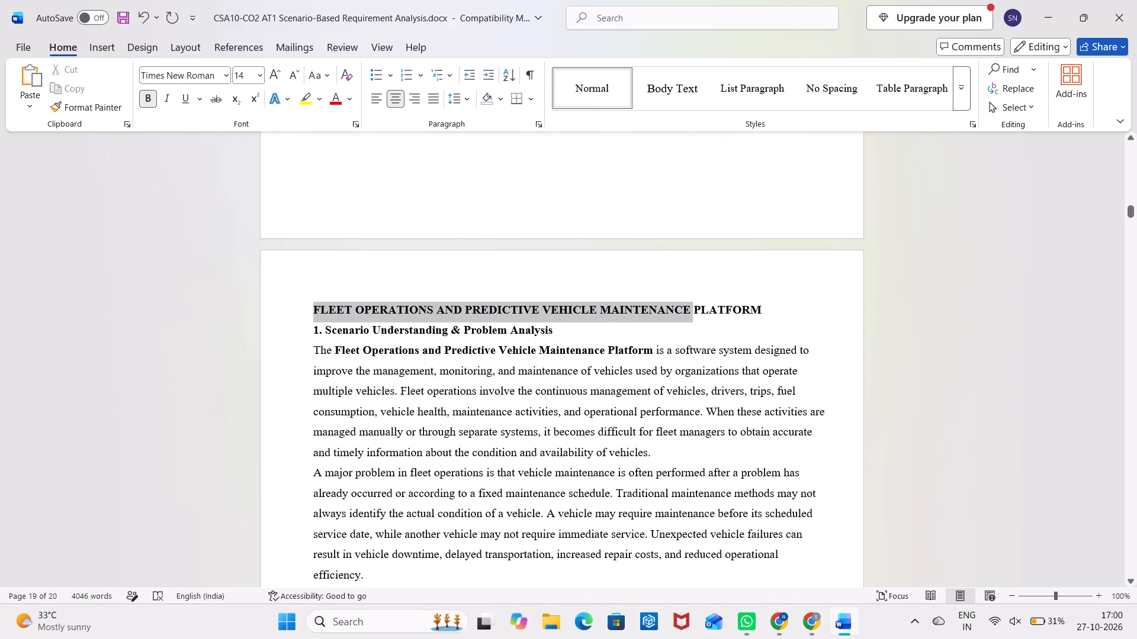
{"action": "left_click_drag", "start_coordinate": [746, 333], "coordinate": [751, 331]}
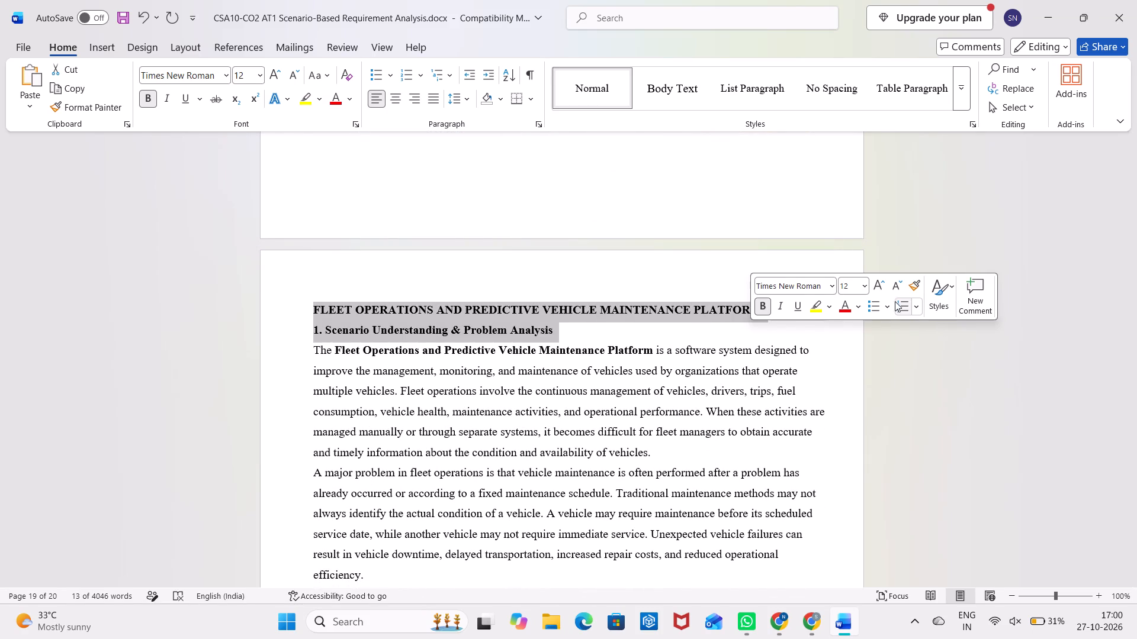
{"action": "left_click", "coordinate": [924, 305]}
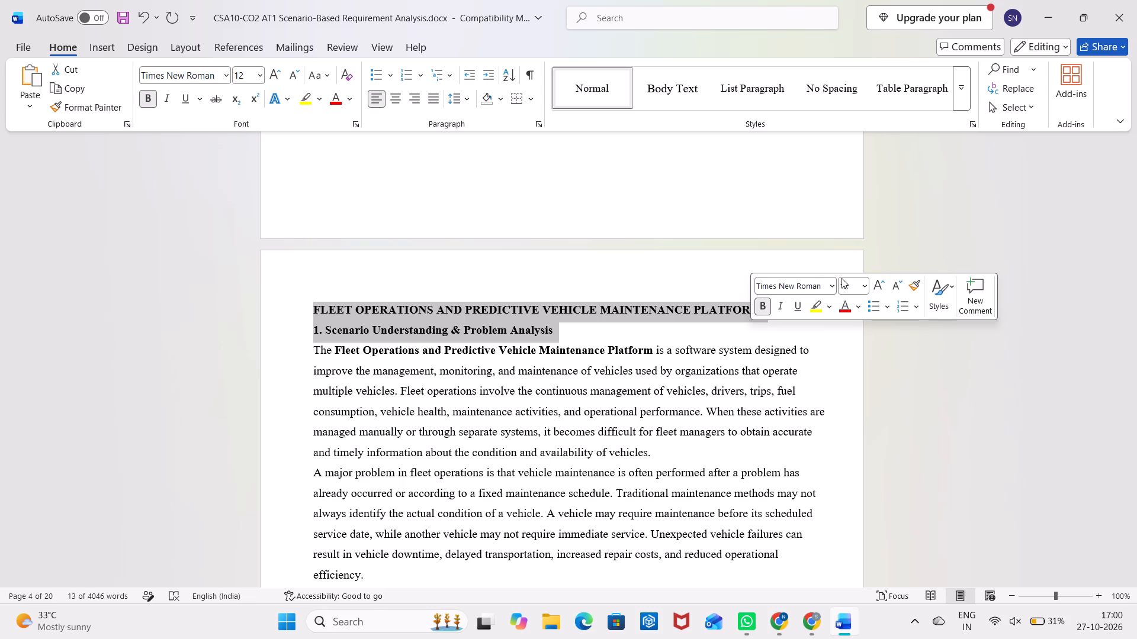
{"action": "key", "text": "1"}
{"action": "key", "text": "BackSpace"}
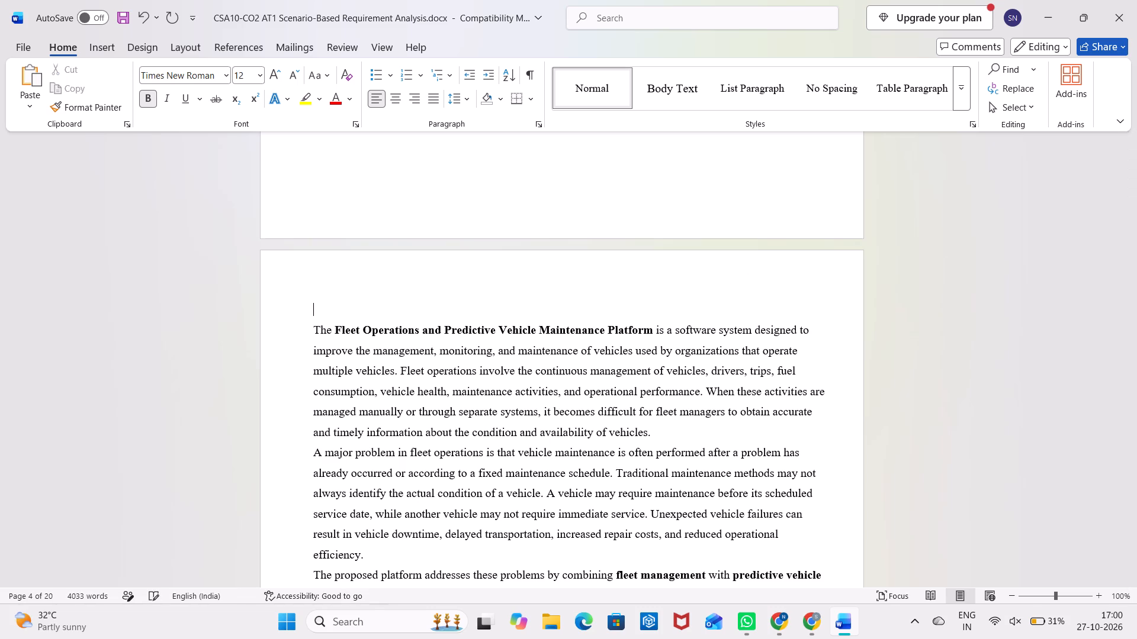
{"action": "key", "text": "ctrl+z"}
{"action": "key", "text": "ctrl+z"}
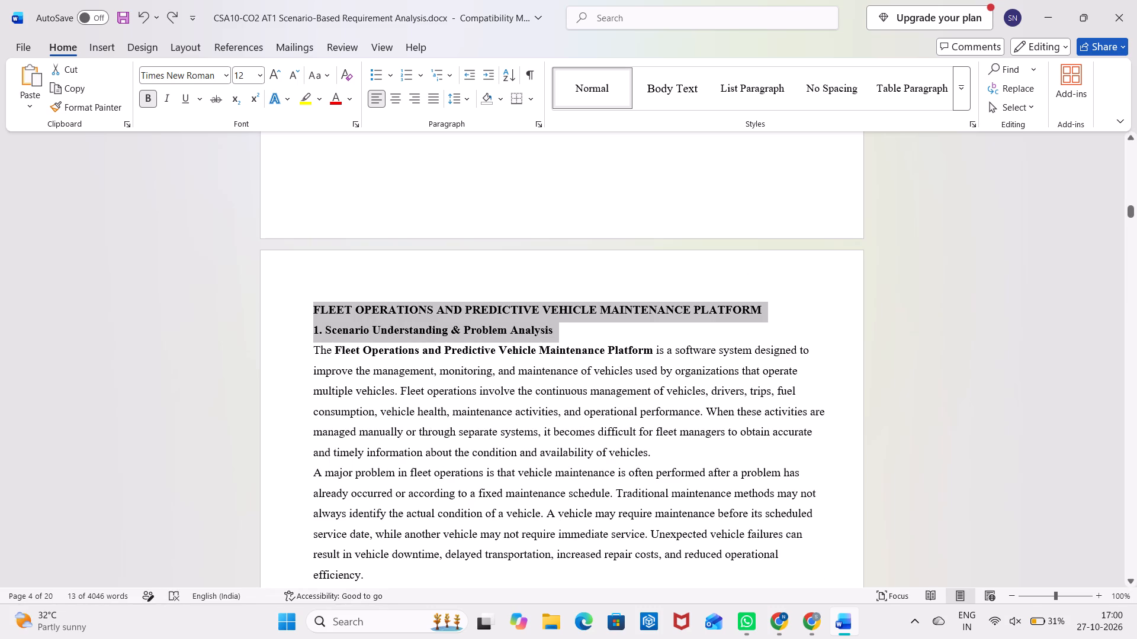
{"action": "left_click", "coordinate": [245, 79]}
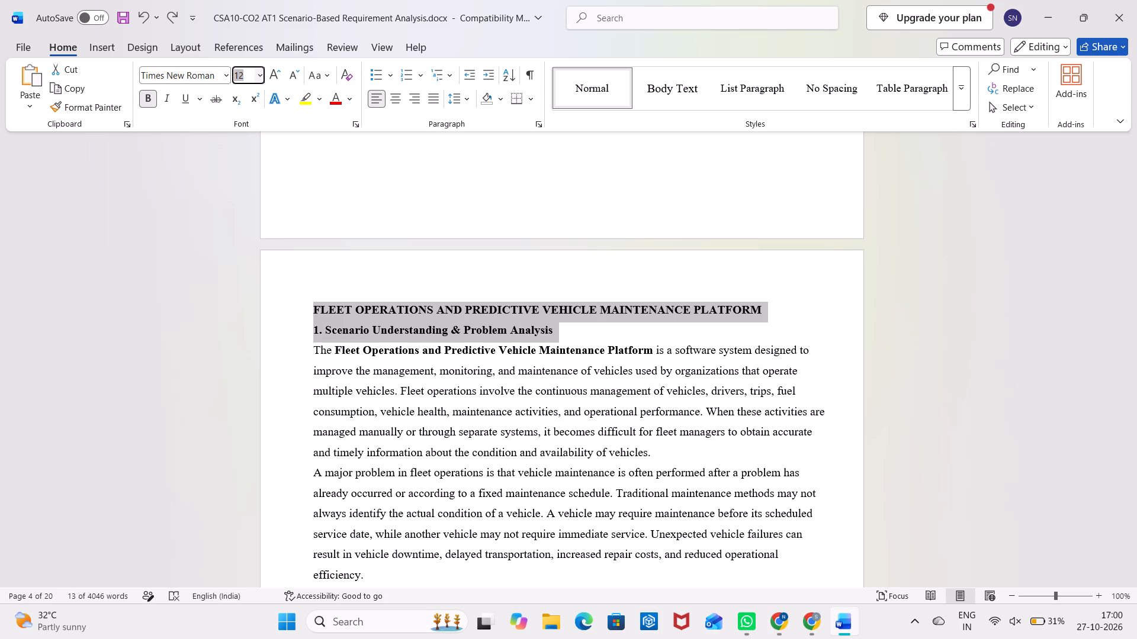
{"action": "left_click", "coordinate": [245, 79]}
{"action": "key", "text": "3"}
{"action": "key", "text": "BackSpace"}
{"action": "key", "text": "BackSpace"}
{"action": "key", "text": "3"}
{"action": "left_click", "coordinate": [310, 246]}
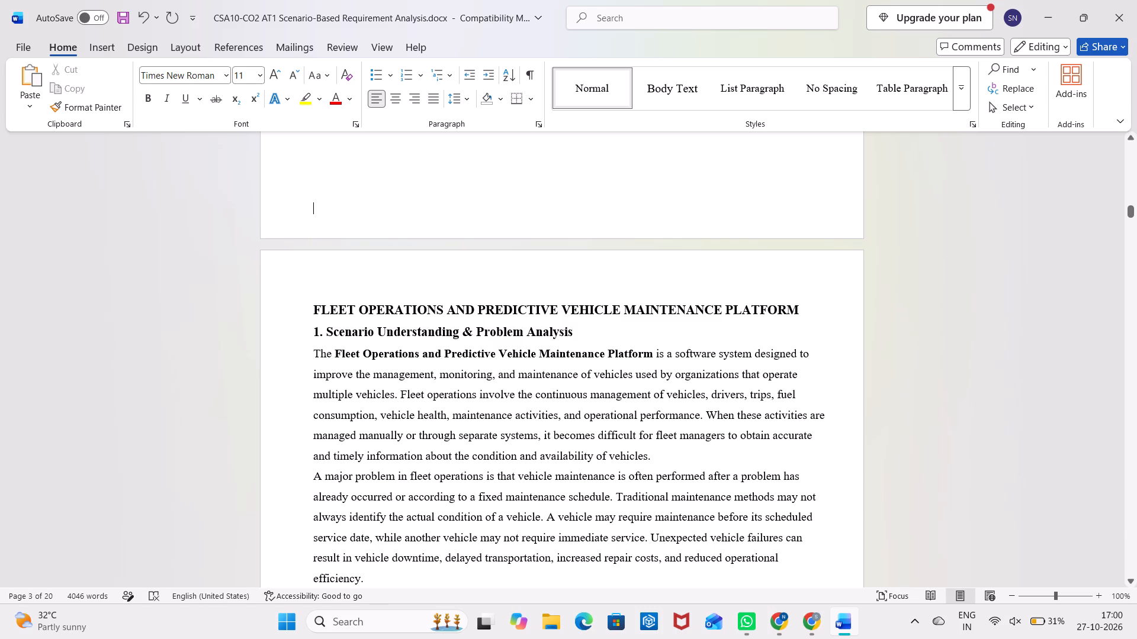
Center the "1. Scenario Understanding & Problem Analysis" heading.
{"action": "left_click", "coordinate": [313, 327]}
{"action": "key", "text": "ctrl+e"}
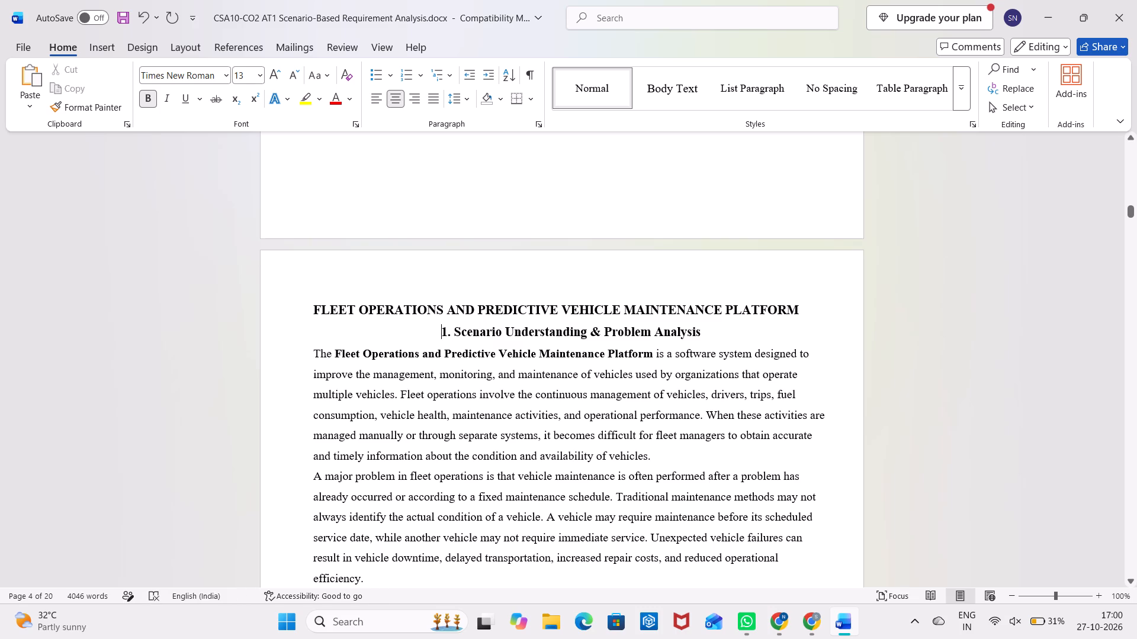
{"action": "left_click", "coordinate": [311, 354]}
Remove the divider line above "2. Business Domain" and center that heading.
{"action": "scroll", "coordinate": [315, 357], "scroll_direction": "down", "scroll_amount": 1}
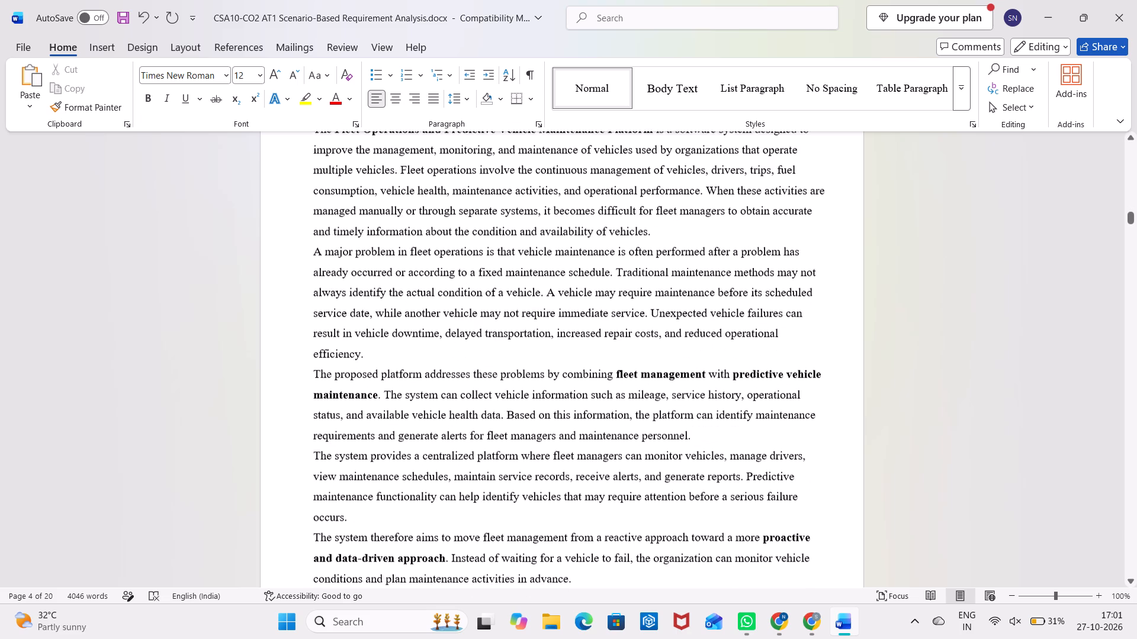
{"action": "scroll", "coordinate": [315, 357], "scroll_direction": "down", "scroll_amount": 2}
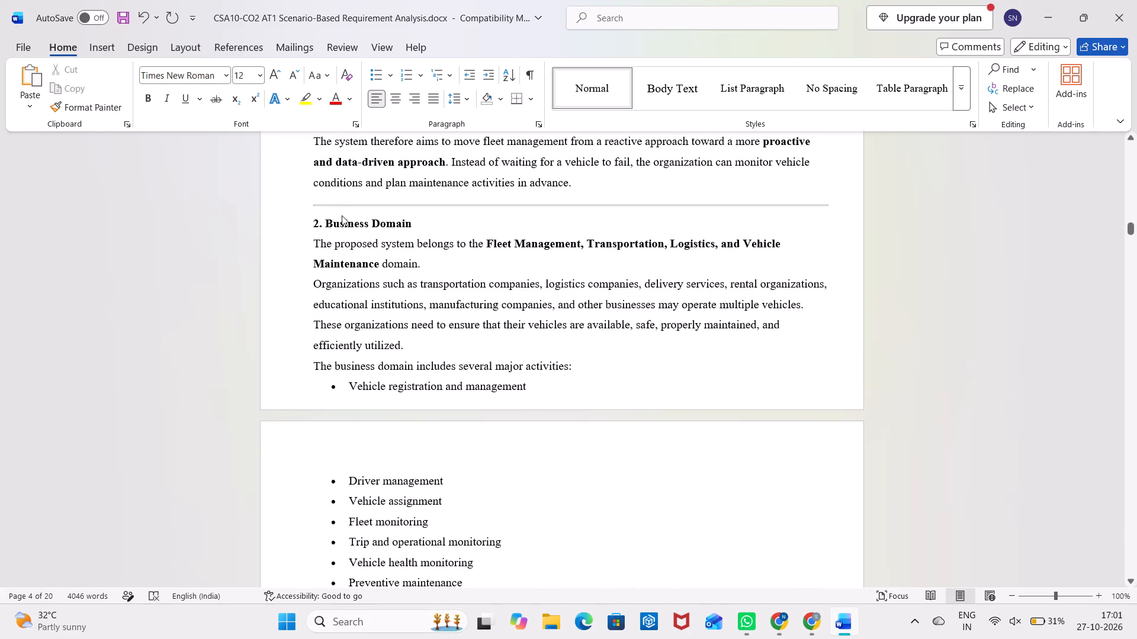
{"action": "left_click", "coordinate": [342, 205]}
{"action": "key", "text": "BackSpace"}
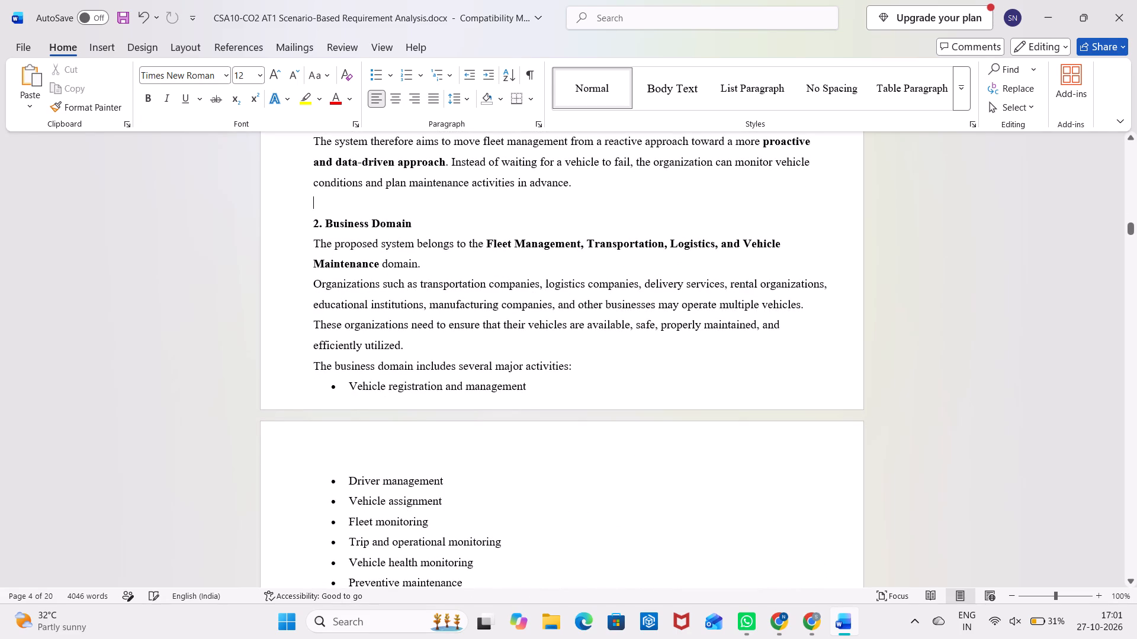
{"action": "left_click_drag", "start_coordinate": [316, 222], "coordinate": [416, 227]}
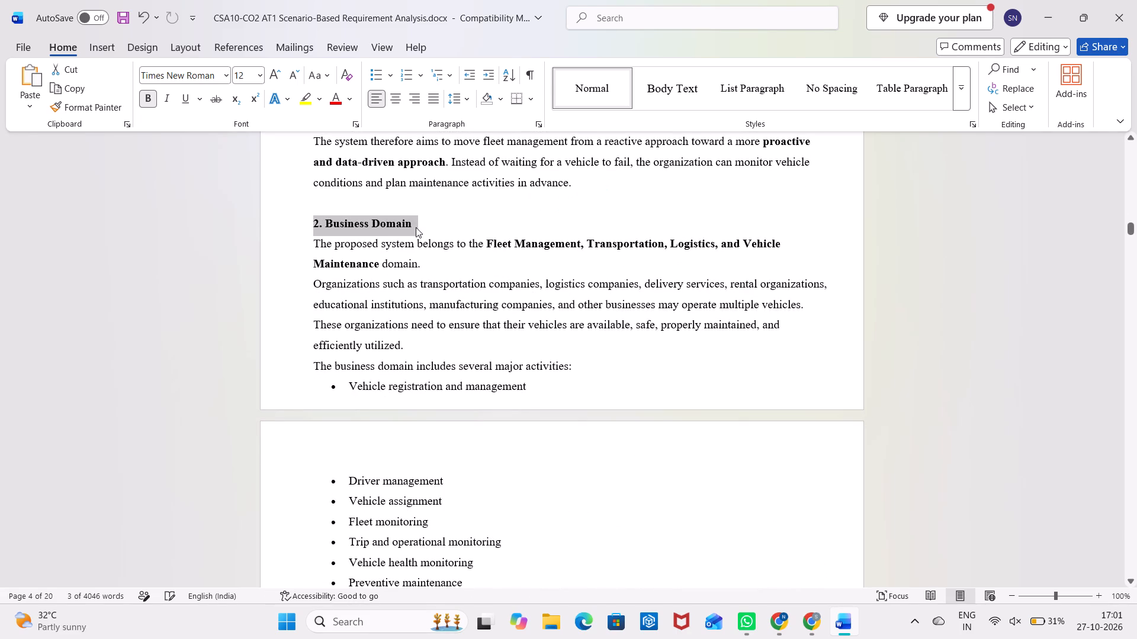
{"action": "key", "text": "ctrl+e"}
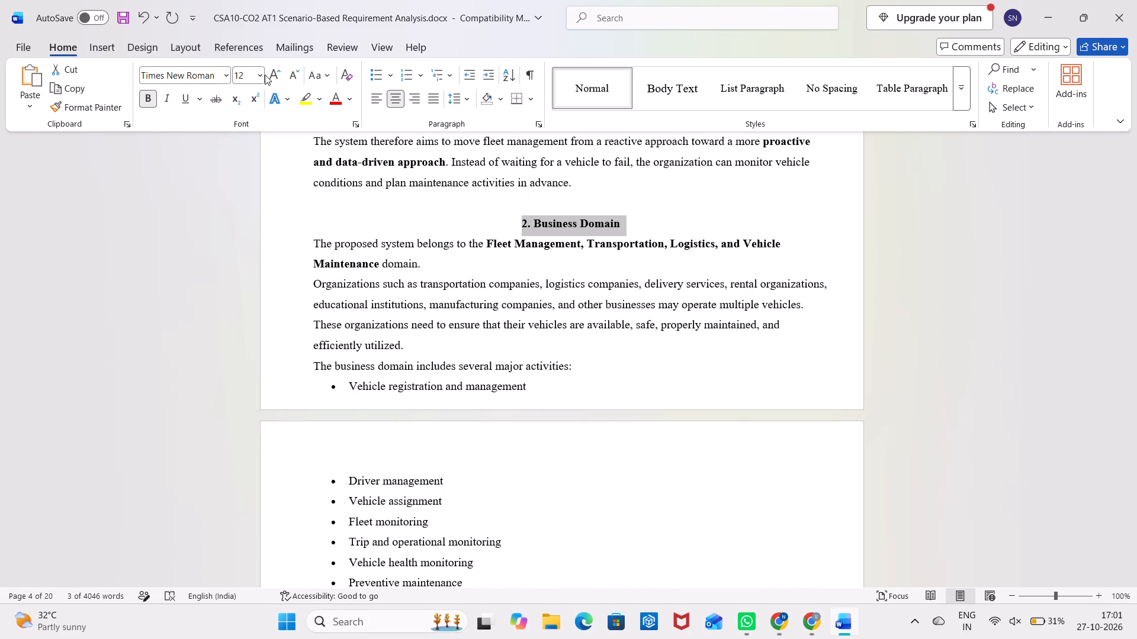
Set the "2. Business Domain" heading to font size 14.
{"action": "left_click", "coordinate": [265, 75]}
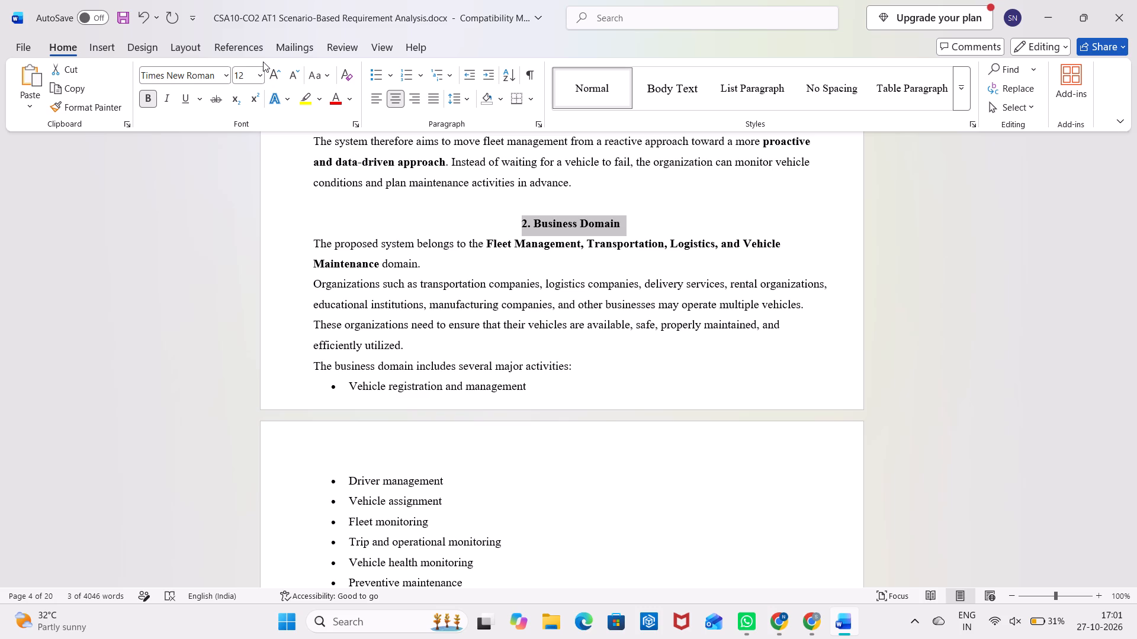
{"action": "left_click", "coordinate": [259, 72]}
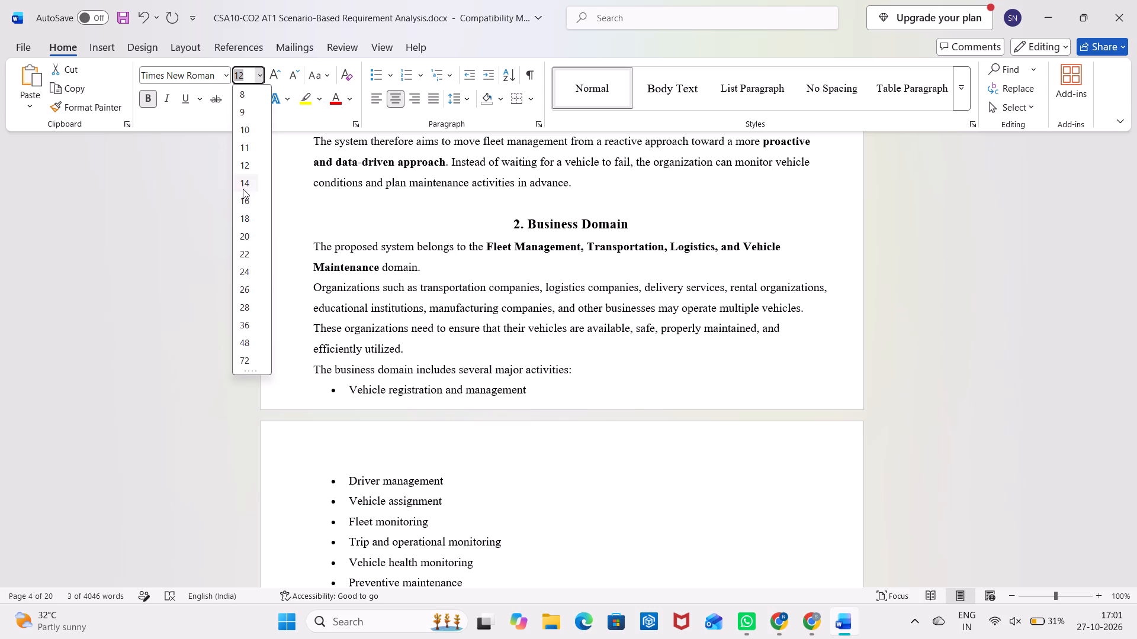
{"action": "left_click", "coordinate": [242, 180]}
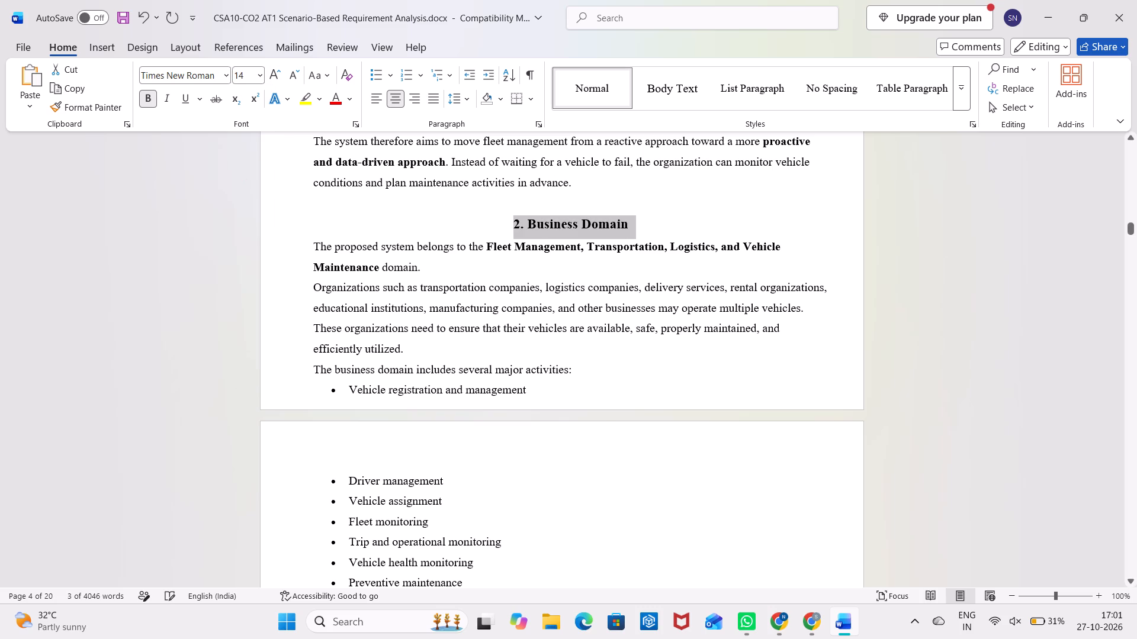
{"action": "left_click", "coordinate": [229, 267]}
Set the "2. Business Domain" heading to font size 13.
{"action": "left_click_drag", "start_coordinate": [513, 222], "coordinate": [536, 220]}
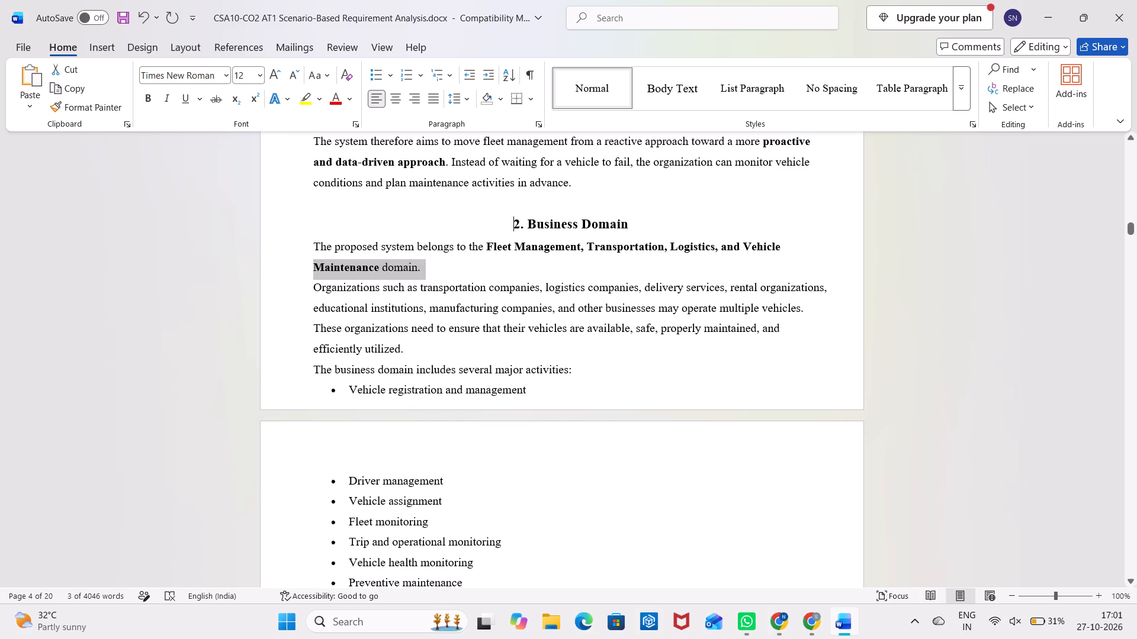
{"action": "left_click_drag", "start_coordinate": [536, 220], "coordinate": [622, 225]}
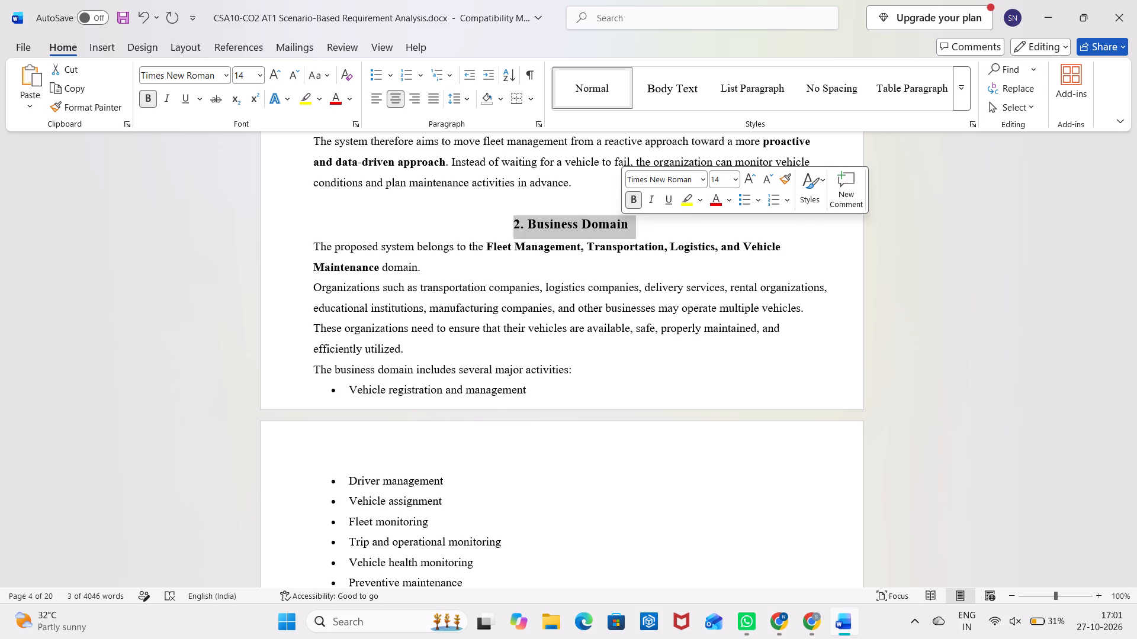
{"action": "left_click", "coordinate": [717, 182]}
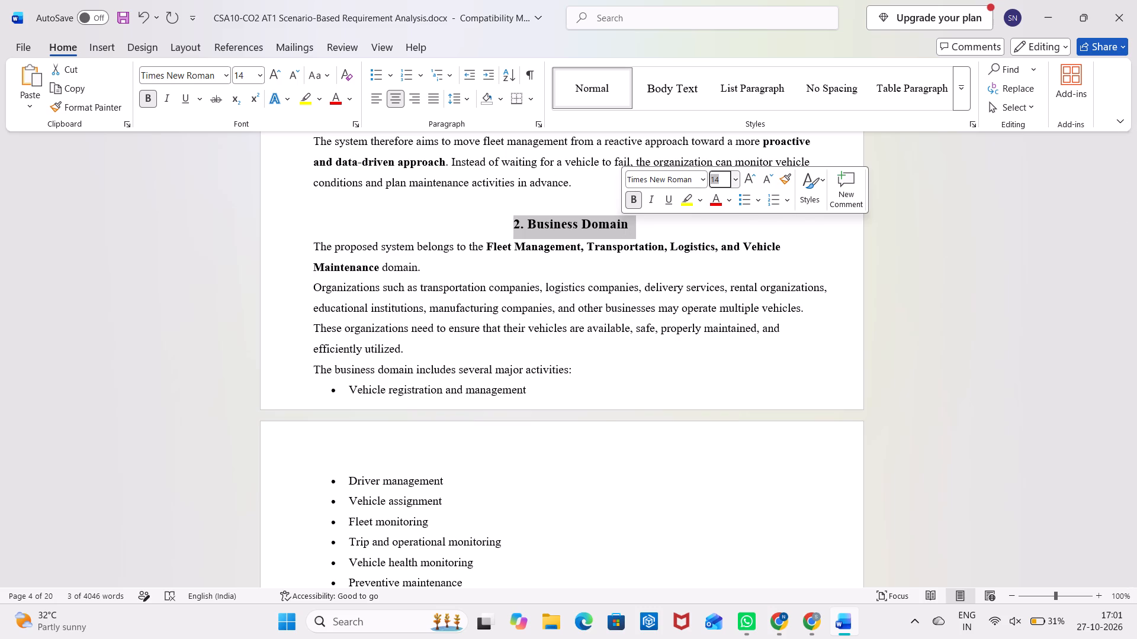
{"action": "left_click", "coordinate": [722, 180]}
{"action": "key", "text": "BackSpace"}
{"action": "key", "text": "3"}
{"action": "left_click", "coordinate": [460, 215]}
{"action": "scroll", "coordinate": [460, 215], "scroll_direction": "up", "scroll_amount": 1}
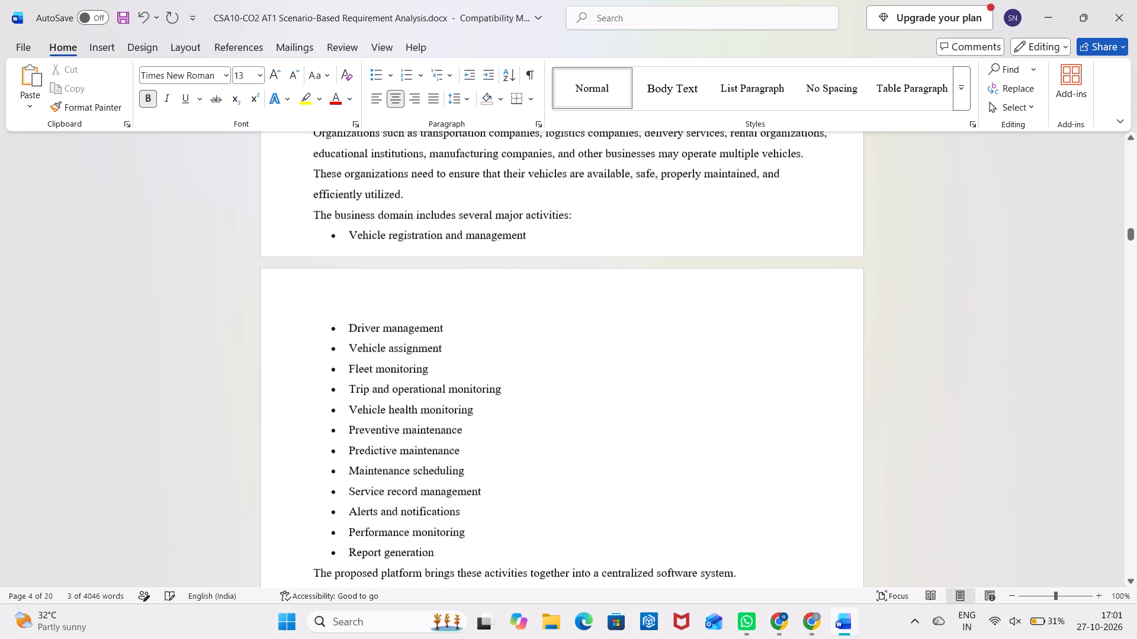
{"action": "scroll", "coordinate": [460, 215], "scroll_direction": "up", "scroll_amount": 1}
Remove the divider line above the "3. Stakeholders" heading.
{"action": "scroll", "coordinate": [460, 215], "scroll_direction": "down", "scroll_amount": 2}
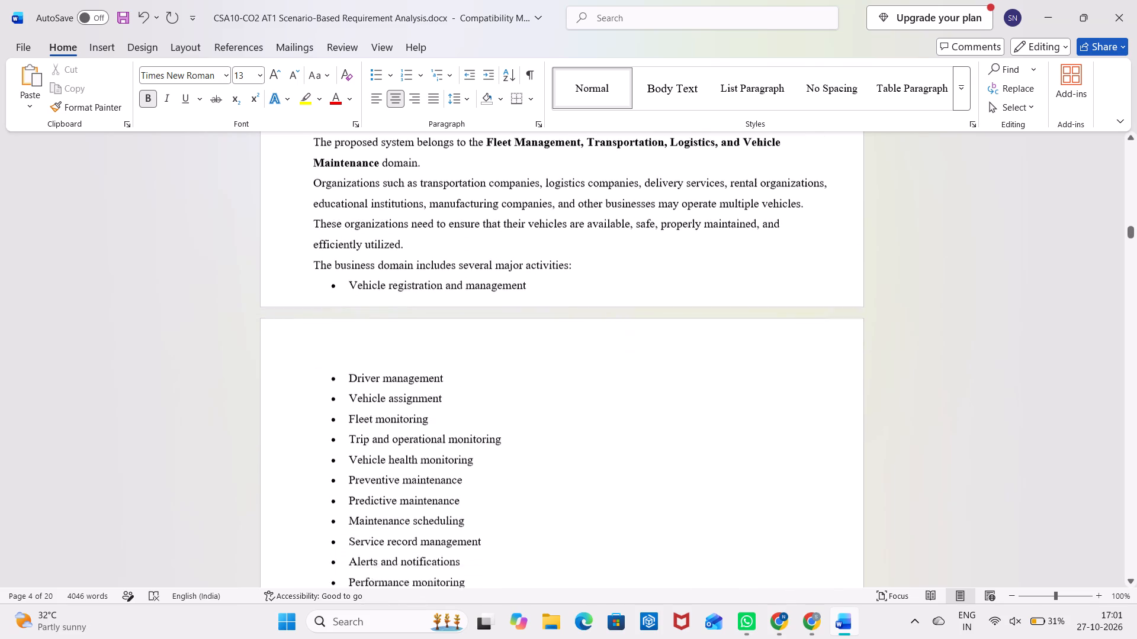
{"action": "scroll", "coordinate": [460, 215], "scroll_direction": "down", "scroll_amount": 2}
{"action": "left_click", "coordinate": [425, 173]}
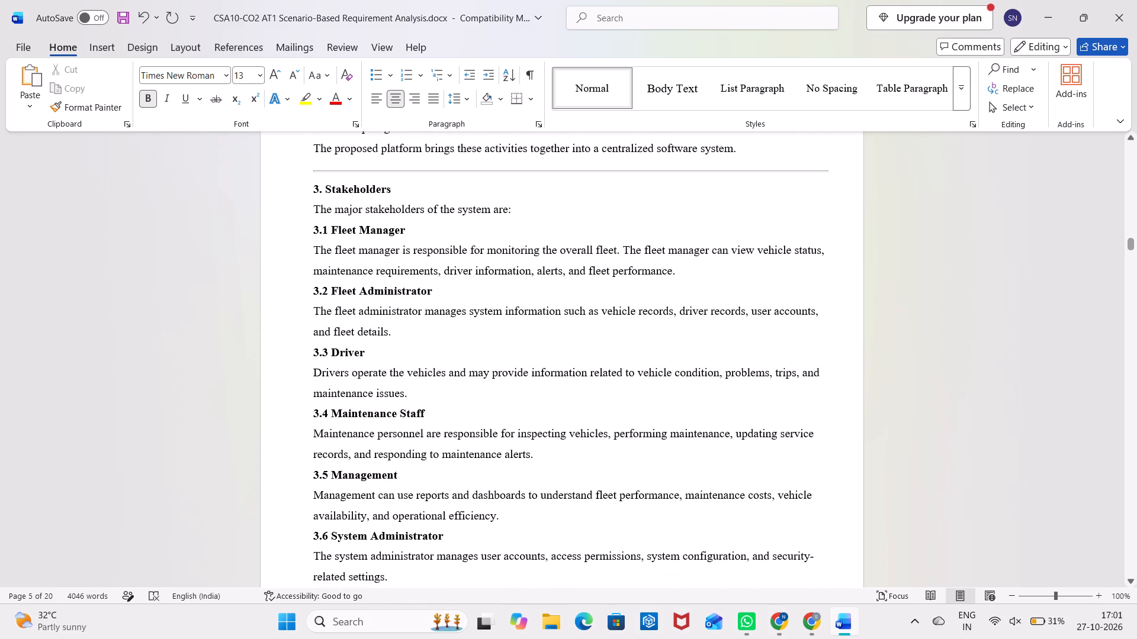
{"action": "key", "text": "BackSpace"}
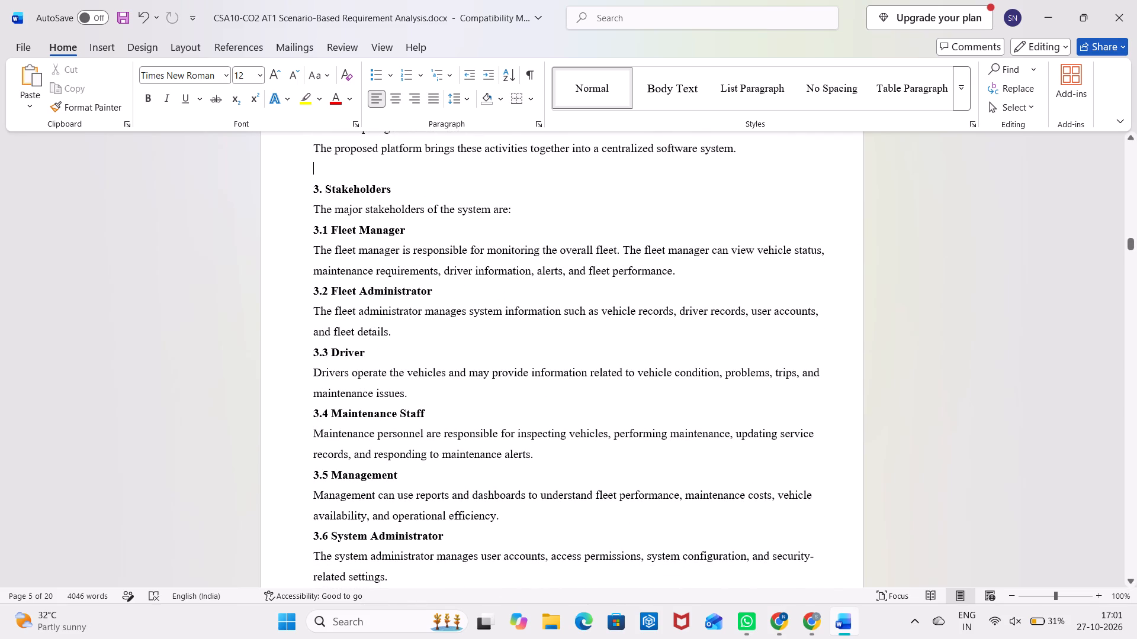
Set the "3. Stakeholders" heading to font size 13.
{"action": "left_click_drag", "start_coordinate": [312, 184], "coordinate": [424, 186]}
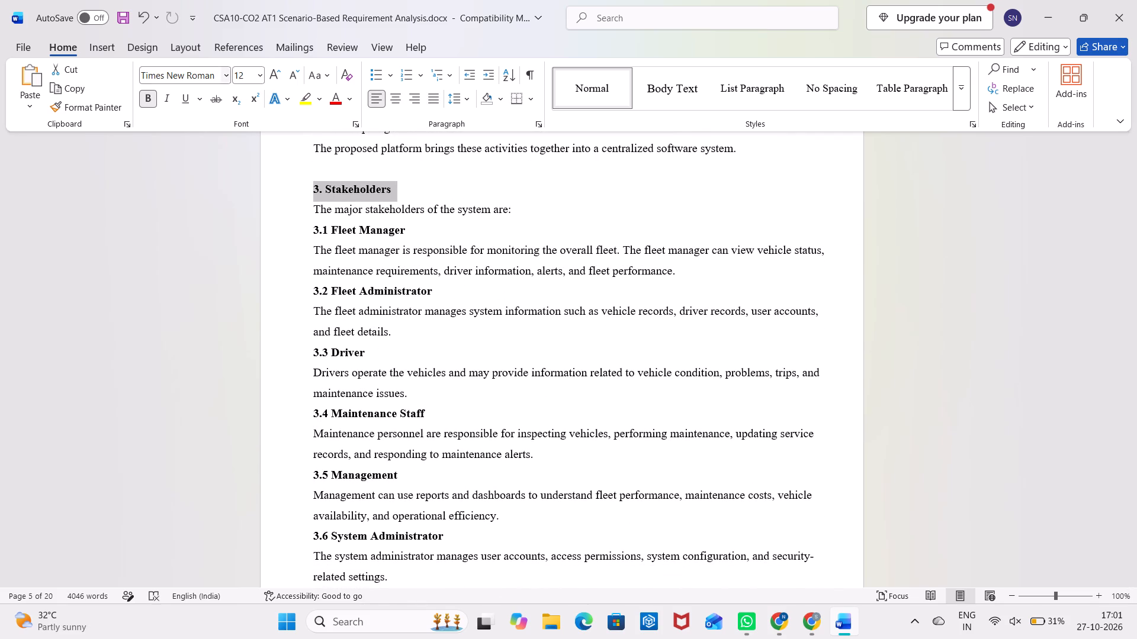
{"action": "double_click", "coordinate": [246, 75]}
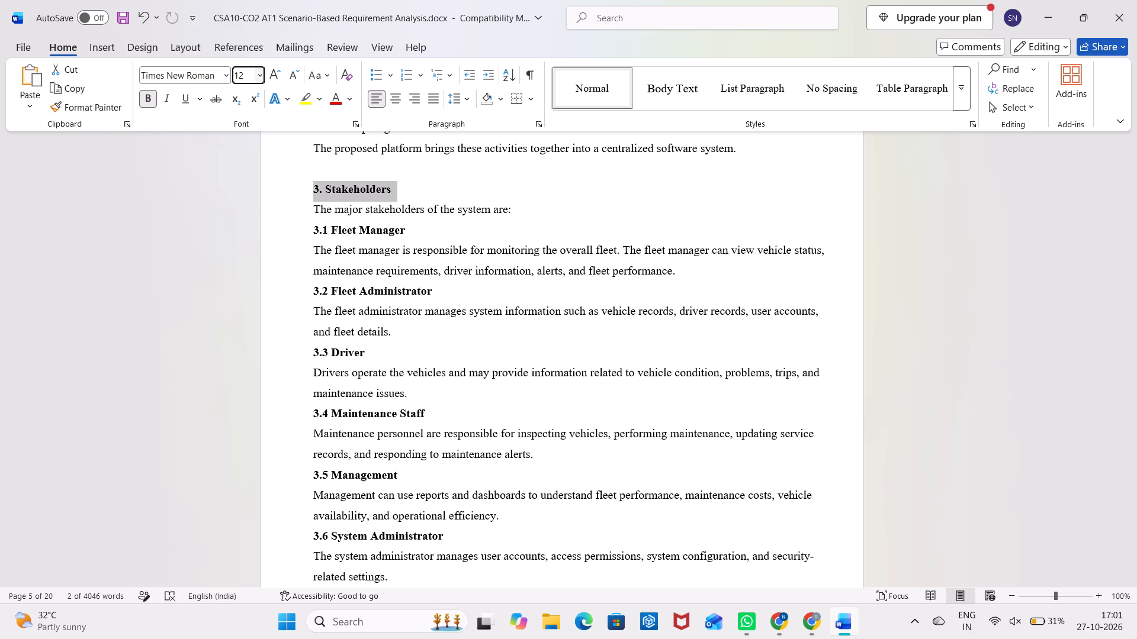
{"action": "key", "text": "BackSpace"}
{"action": "key", "text": "3"}
{"action": "key", "text": "ctrl+e"}
{"action": "left_click", "coordinate": [311, 176]}
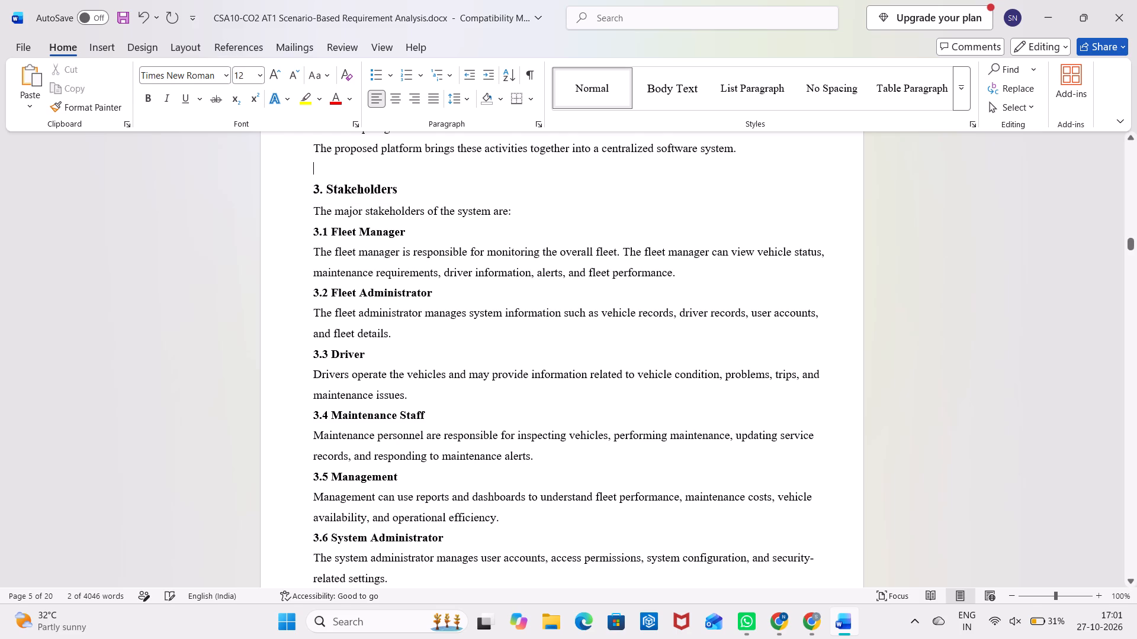
Center the "3. Stakeholders" heading.
{"action": "left_click_drag", "start_coordinate": [314, 192], "coordinate": [406, 187]}
{"action": "key", "text": "ctrl+e"}
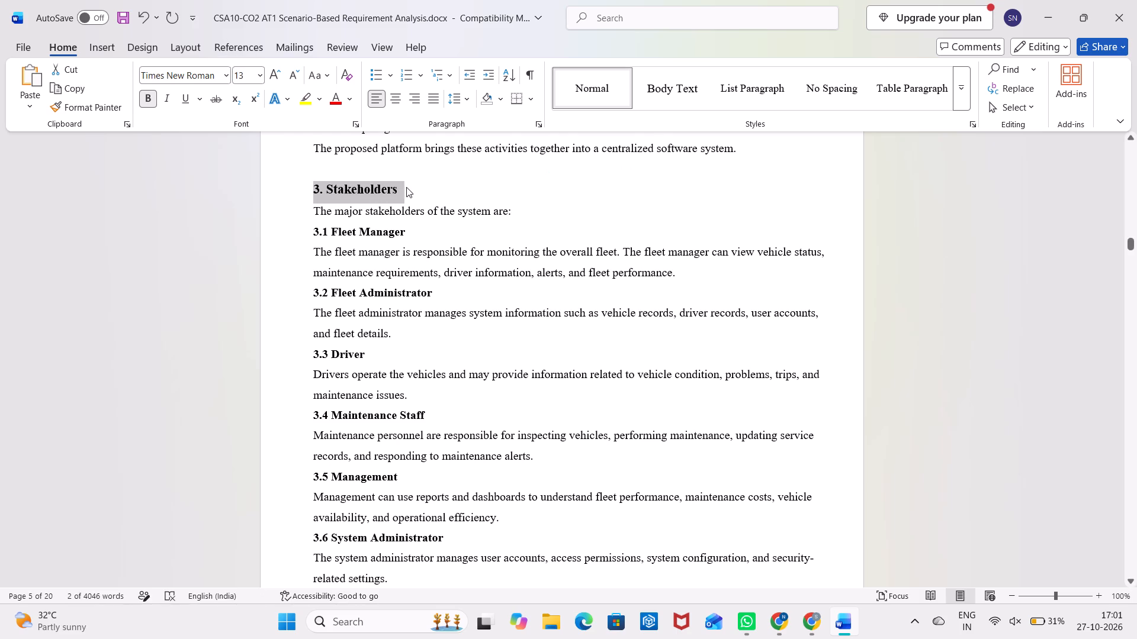
{"action": "scroll", "coordinate": [409, 262], "scroll_direction": "down", "scroll_amount": 1}
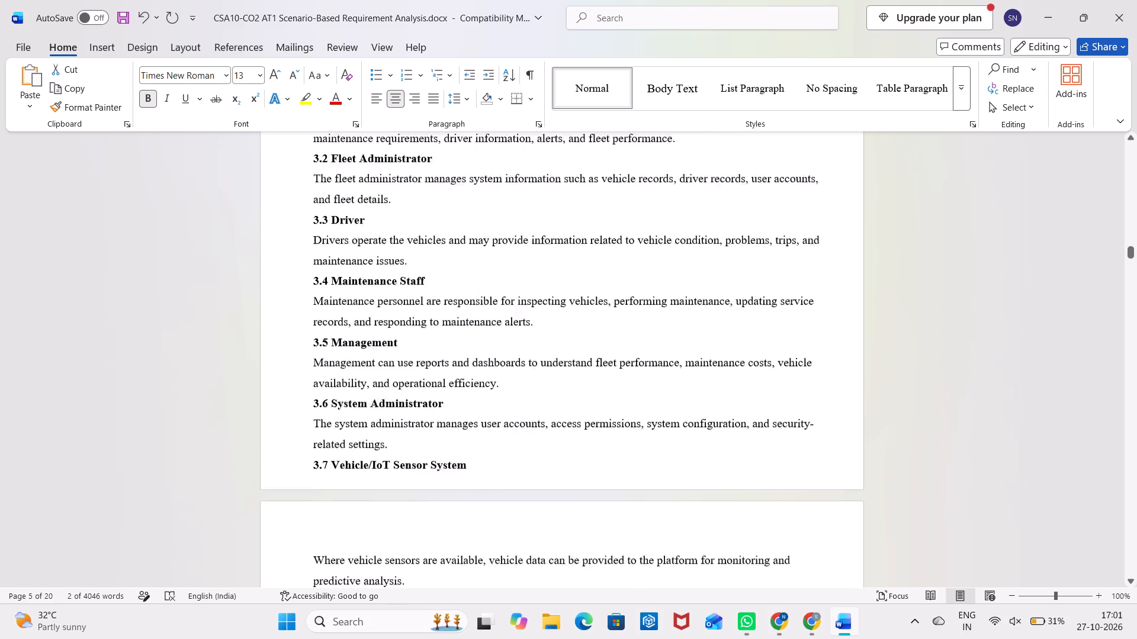
Remove the divider line above the "4. Existing Challenges" heading.
{"action": "scroll", "coordinate": [409, 262], "scroll_direction": "down", "scroll_amount": 1}
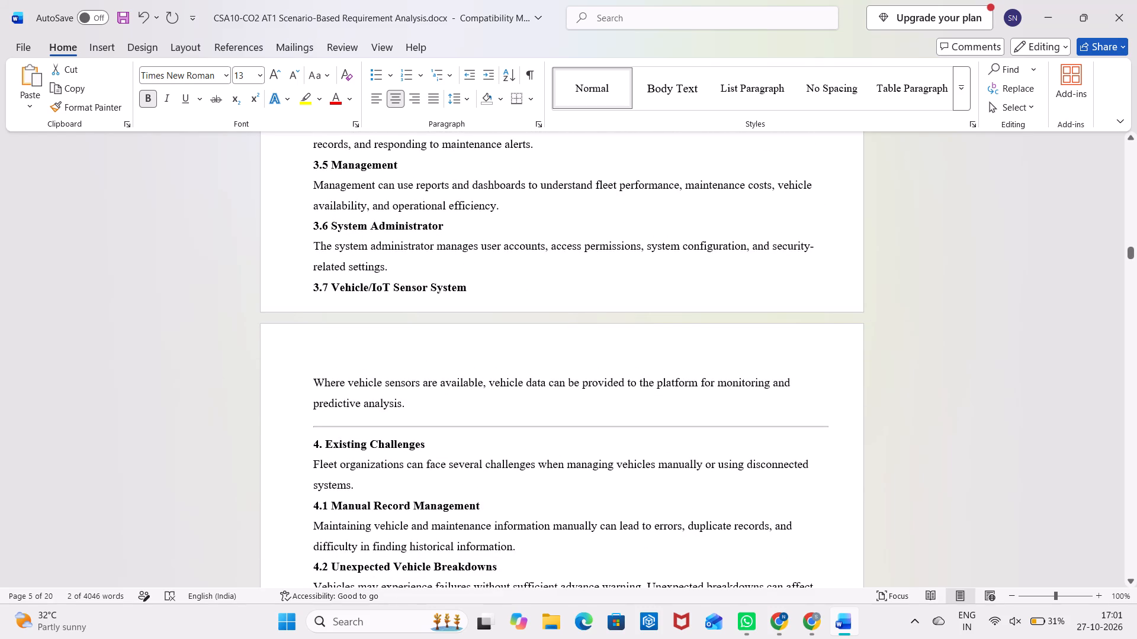
{"action": "left_click", "coordinate": [331, 425]}
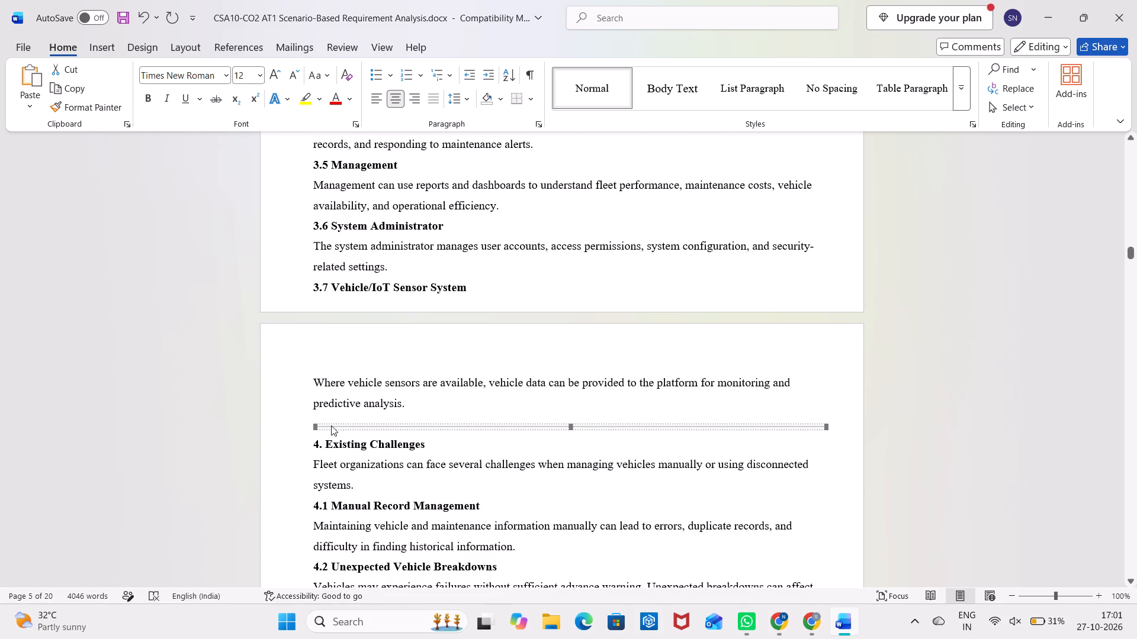
{"action": "key", "text": "BackSpace"}
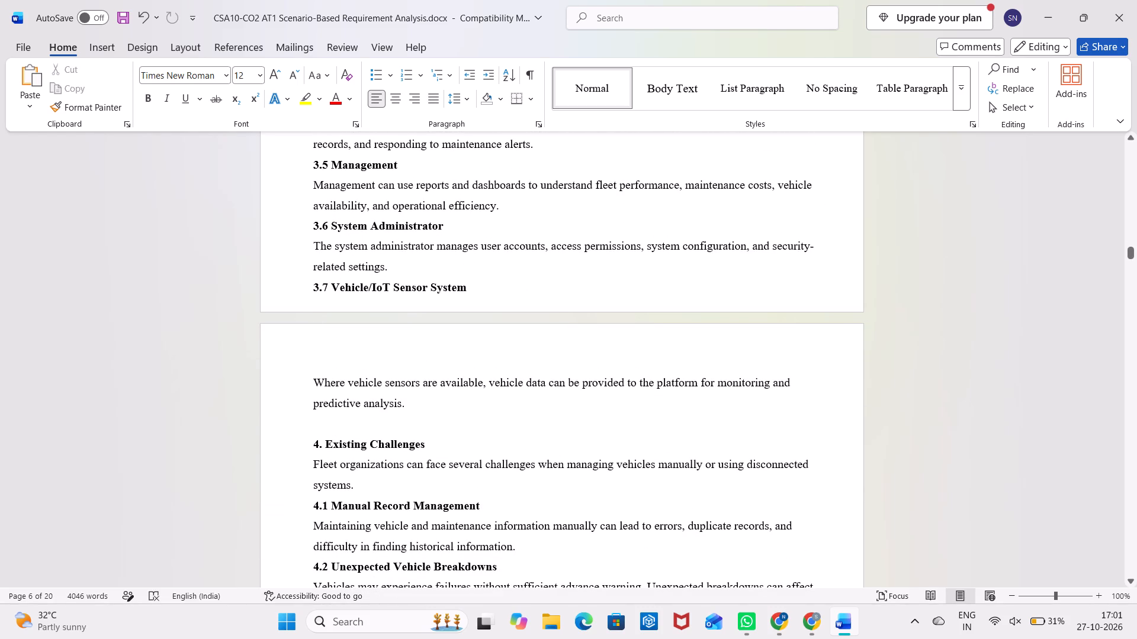
Center the "4. Existing Challenges" heading and set its font size to 13.
{"action": "left_click_drag", "start_coordinate": [314, 444], "coordinate": [462, 450]}
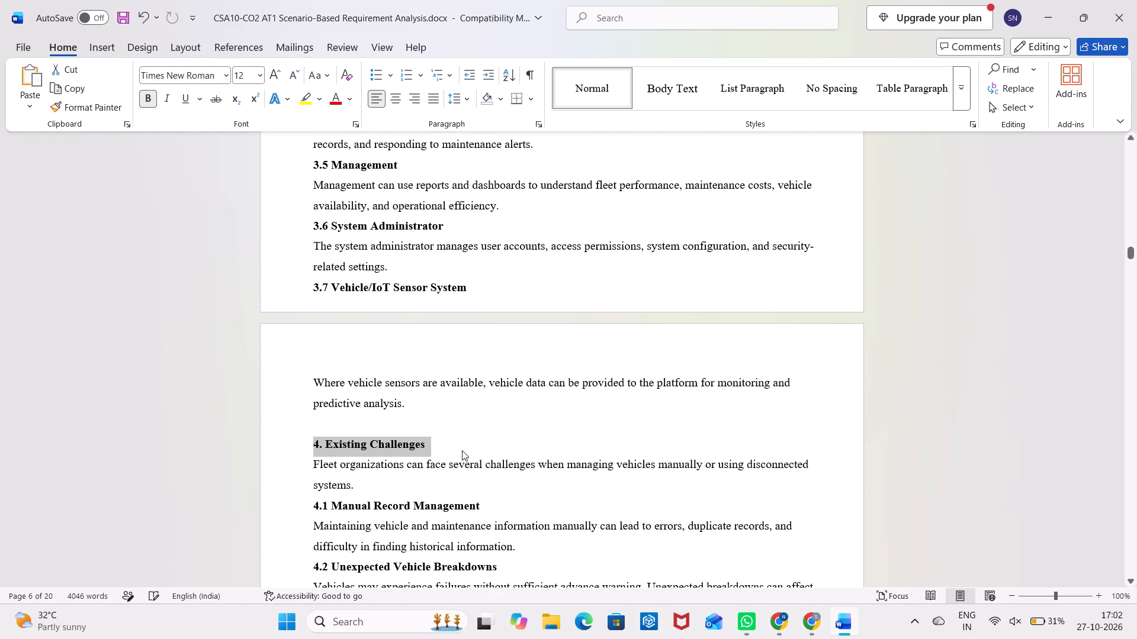
{"action": "key", "text": "ctrl+e"}
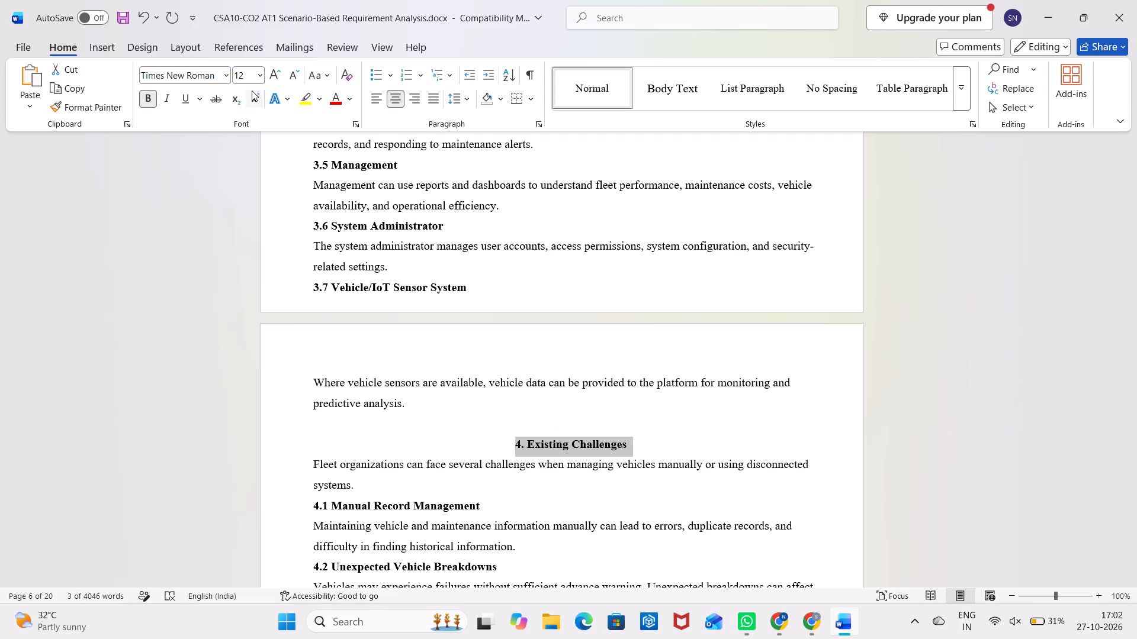
{"action": "left_click", "coordinate": [248, 79]}
{"action": "key", "text": "BackSpace"}
{"action": "type", "text": "13"}
Remove the divider line above the "6. Functional Requirements" heading.
{"action": "scroll", "coordinate": [294, 318], "scroll_direction": "down", "scroll_amount": 3}
{"action": "scroll", "coordinate": [294, 318], "scroll_direction": "up", "scroll_amount": 1}
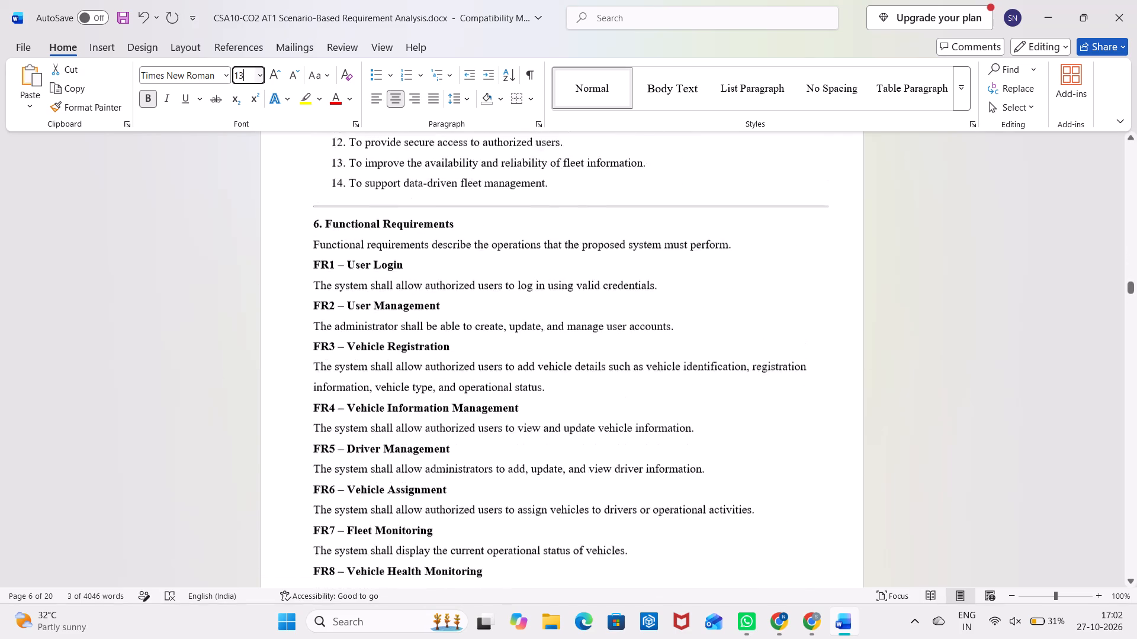
{"action": "scroll", "coordinate": [294, 318], "scroll_direction": "up", "scroll_amount": 1}
{"action": "left_click", "coordinate": [335, 296]}
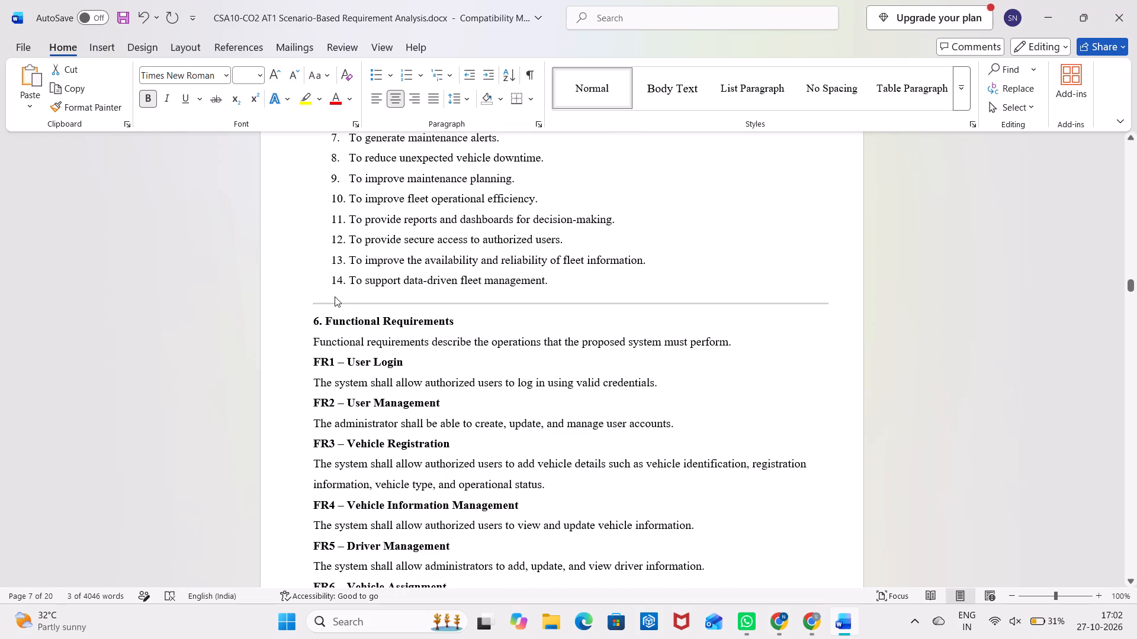
{"action": "key", "text": "BackSpace"}
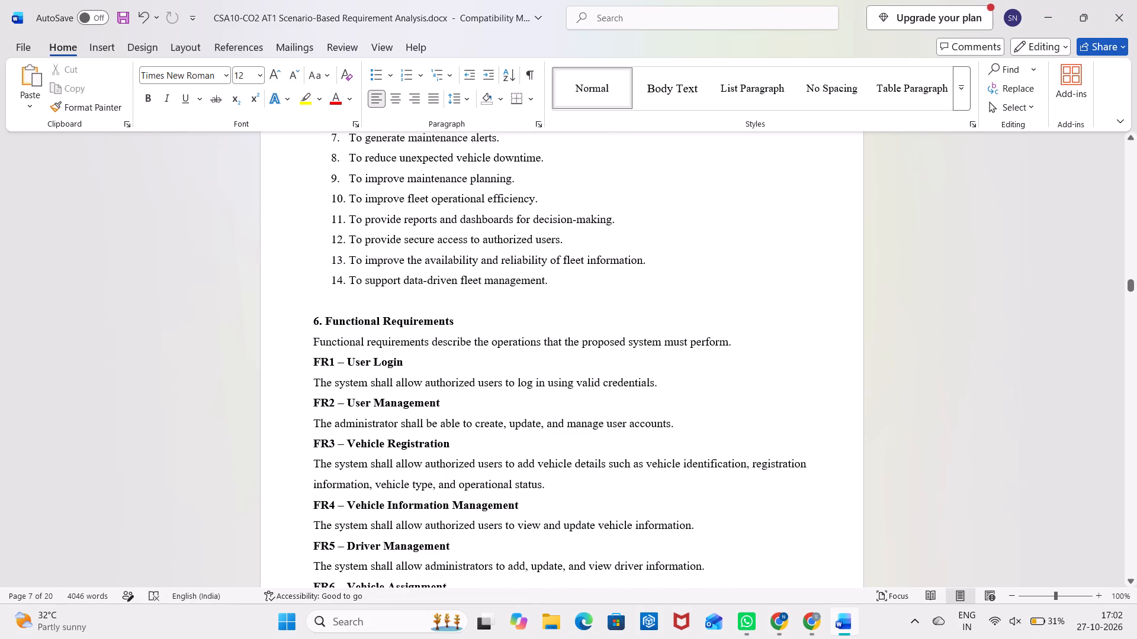
Center the "6. Functional Requirements" heading and set its font size to 13.
{"action": "left_click_drag", "start_coordinate": [313, 320], "coordinate": [441, 317]}
{"action": "key", "text": "ctrl+e"}
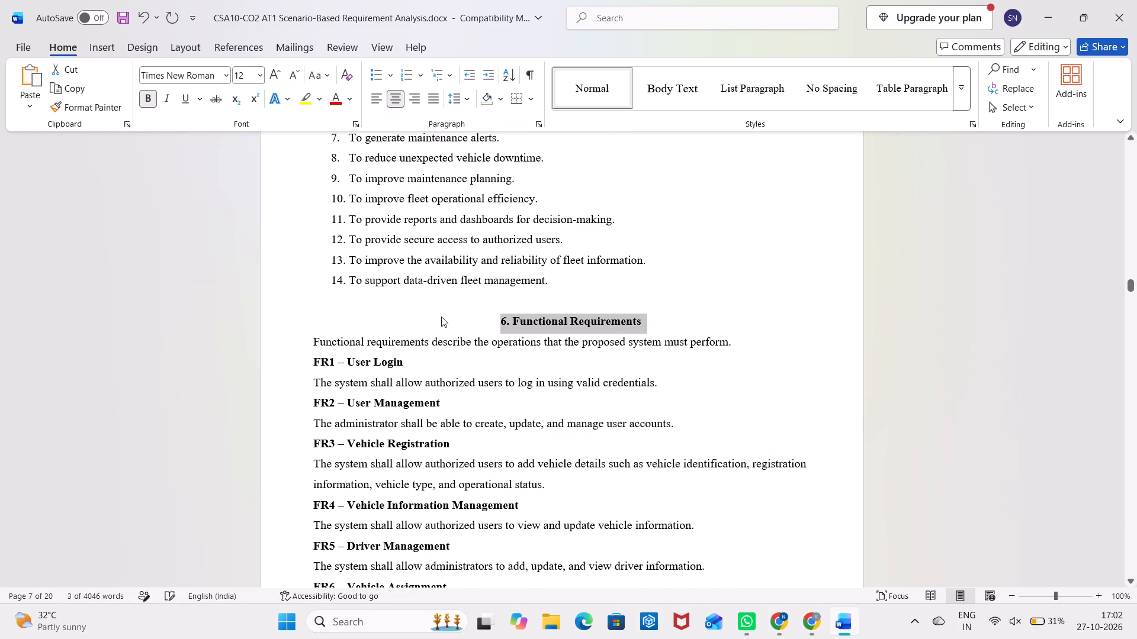
{"action": "double_click", "coordinate": [247, 76]}
{"action": "key", "text": "BackSpace"}
{"action": "key", "text": "3"}
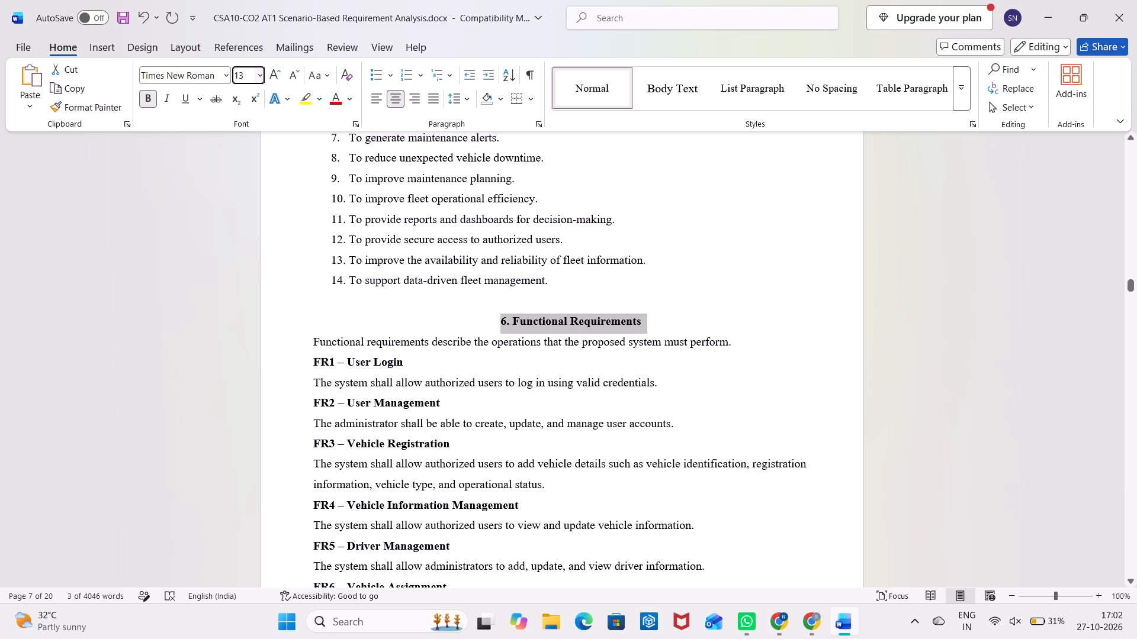
{"action": "left_click", "coordinate": [327, 308]}
Remove the divider line above the "5. System Objectives" heading.
{"action": "scroll", "coordinate": [380, 215], "scroll_direction": "up", "scroll_amount": 3}
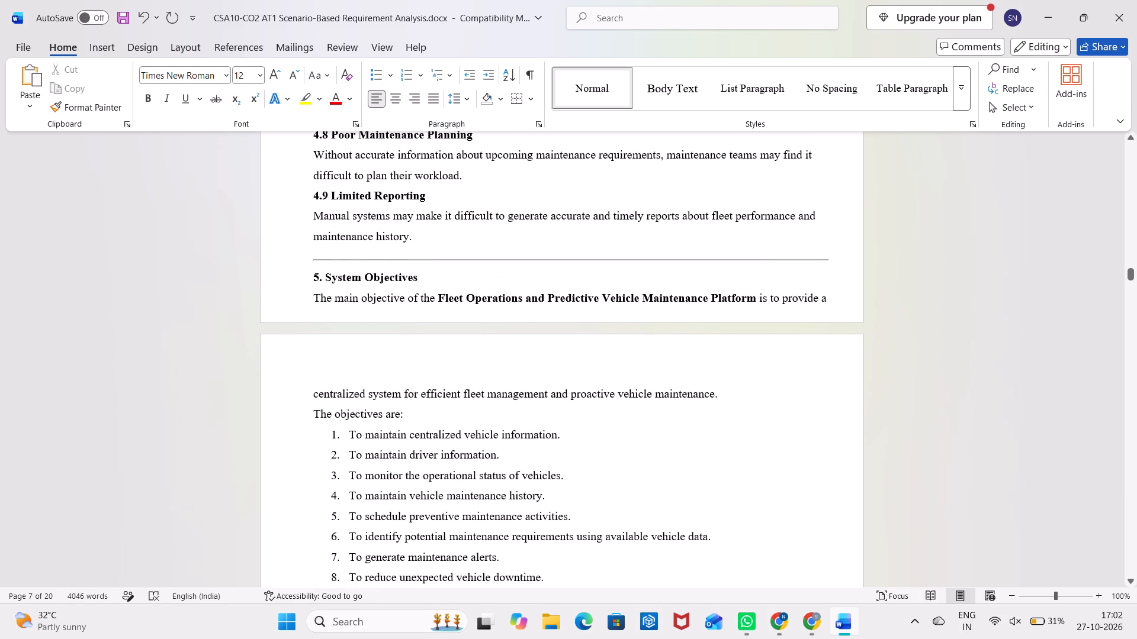
{"action": "left_click", "coordinate": [377, 264]}
{"action": "key", "text": "BackSpace"}
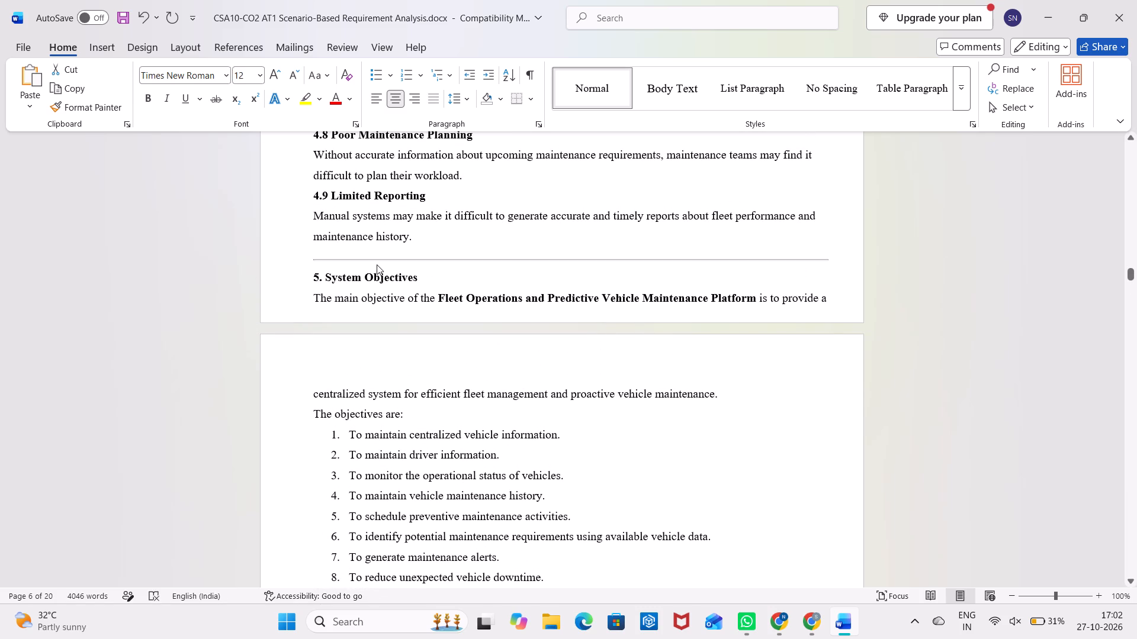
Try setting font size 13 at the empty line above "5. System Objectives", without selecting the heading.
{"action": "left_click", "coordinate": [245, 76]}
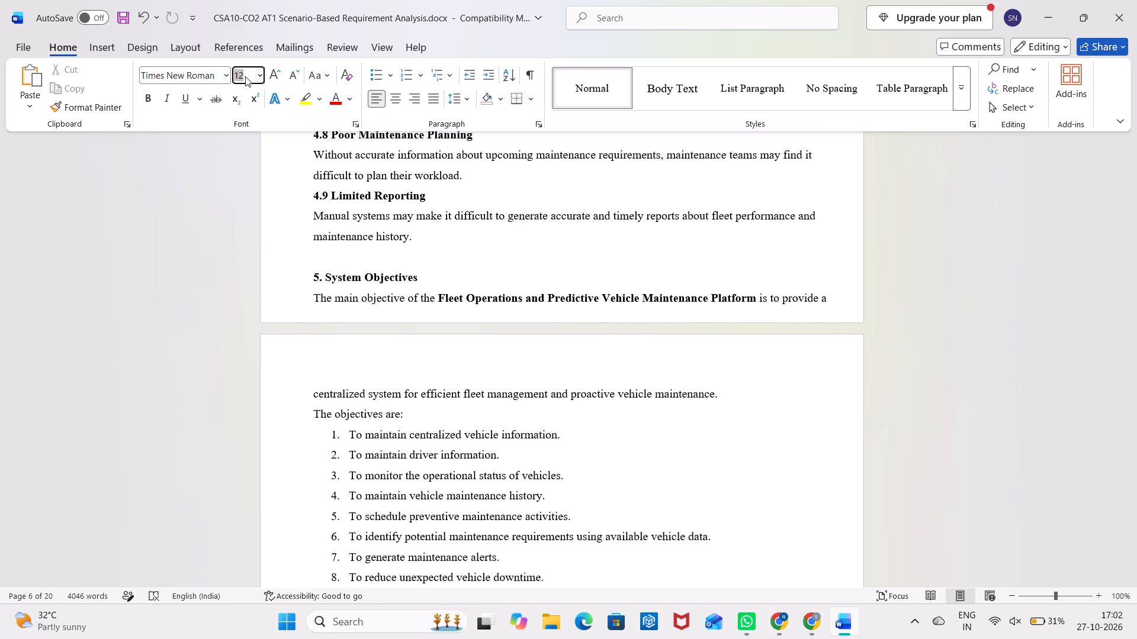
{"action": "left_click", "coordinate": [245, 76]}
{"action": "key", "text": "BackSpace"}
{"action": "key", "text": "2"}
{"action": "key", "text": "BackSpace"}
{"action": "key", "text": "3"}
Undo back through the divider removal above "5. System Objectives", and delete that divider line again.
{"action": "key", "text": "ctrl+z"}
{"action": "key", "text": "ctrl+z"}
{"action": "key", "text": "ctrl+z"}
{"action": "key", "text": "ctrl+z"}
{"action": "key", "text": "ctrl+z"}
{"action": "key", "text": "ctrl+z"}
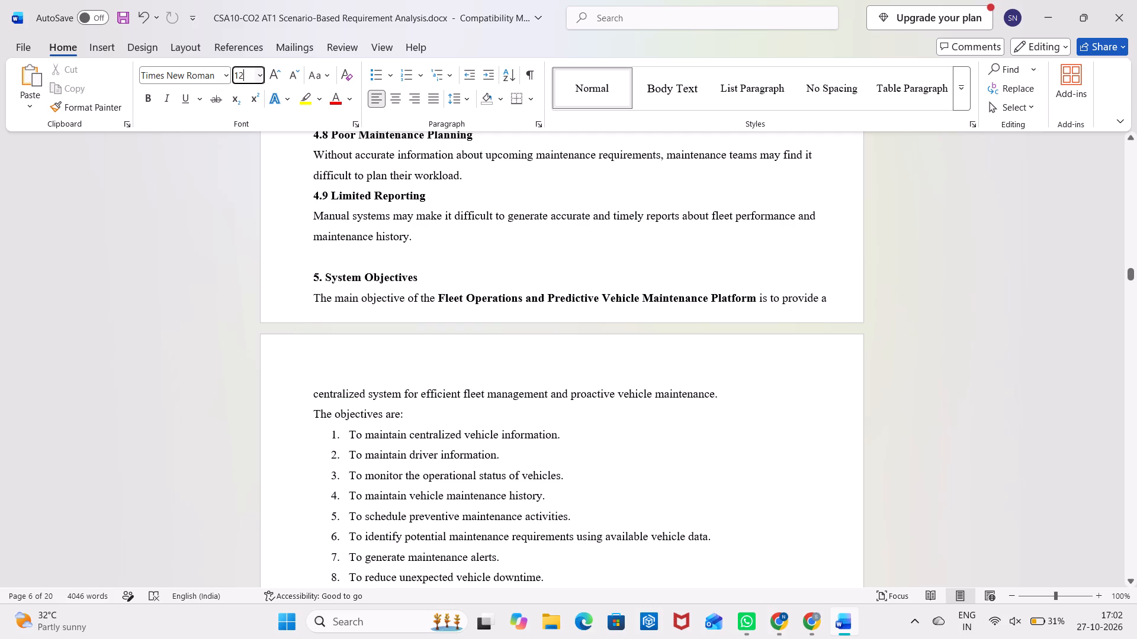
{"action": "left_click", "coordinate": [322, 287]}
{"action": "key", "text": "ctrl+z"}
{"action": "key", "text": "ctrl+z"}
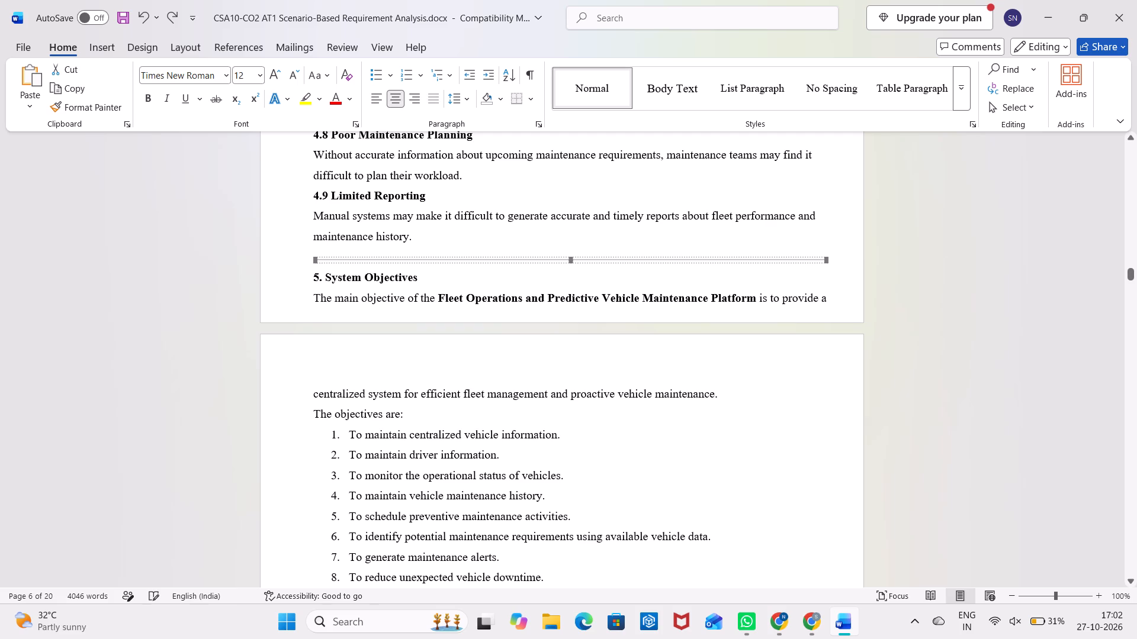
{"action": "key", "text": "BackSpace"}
Center the "5. System Objectives" heading and set its font size to 13.
{"action": "left_click_drag", "start_coordinate": [310, 274], "coordinate": [426, 276]}
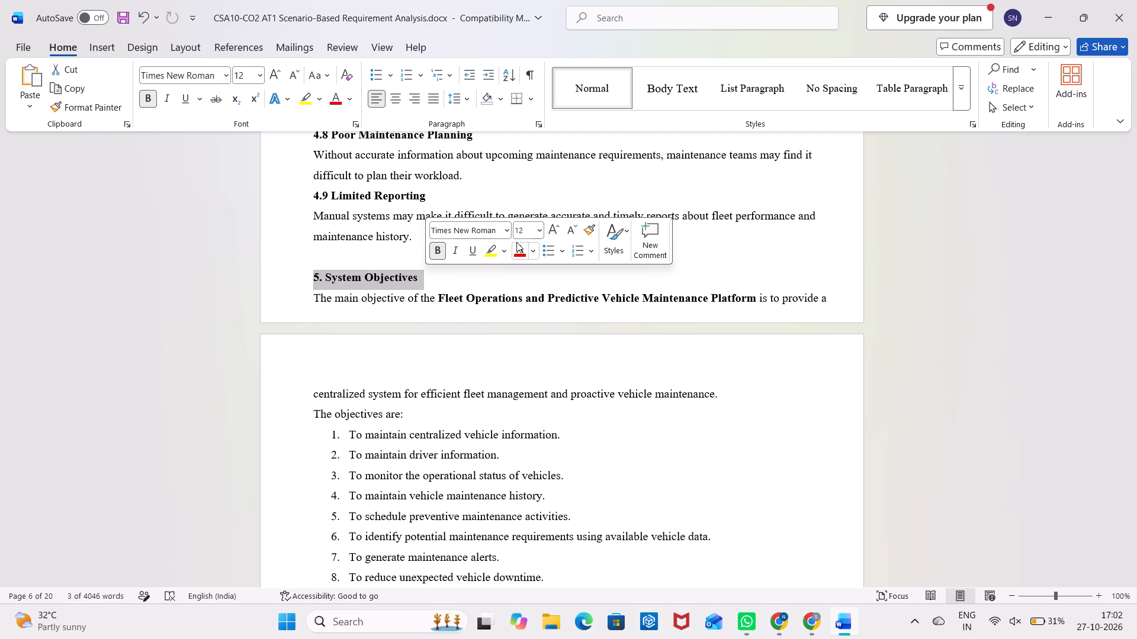
{"action": "key", "text": "ctrl+e"}
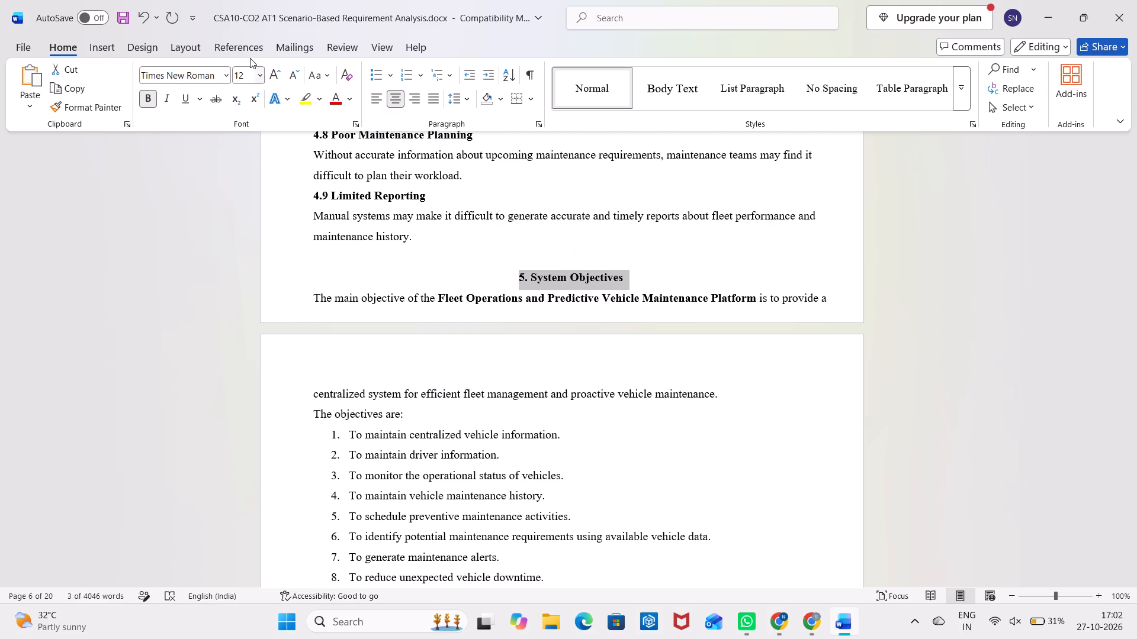
{"action": "double_click", "coordinate": [248, 72]}
{"action": "key", "text": "BackSpace"}
{"action": "key", "text": "3"}
Insert two blank lines before the "5. System Objectives" heading to move it onto the next page.
{"action": "left_click", "coordinate": [503, 276]}
{"action": "key", "text": "Return"}
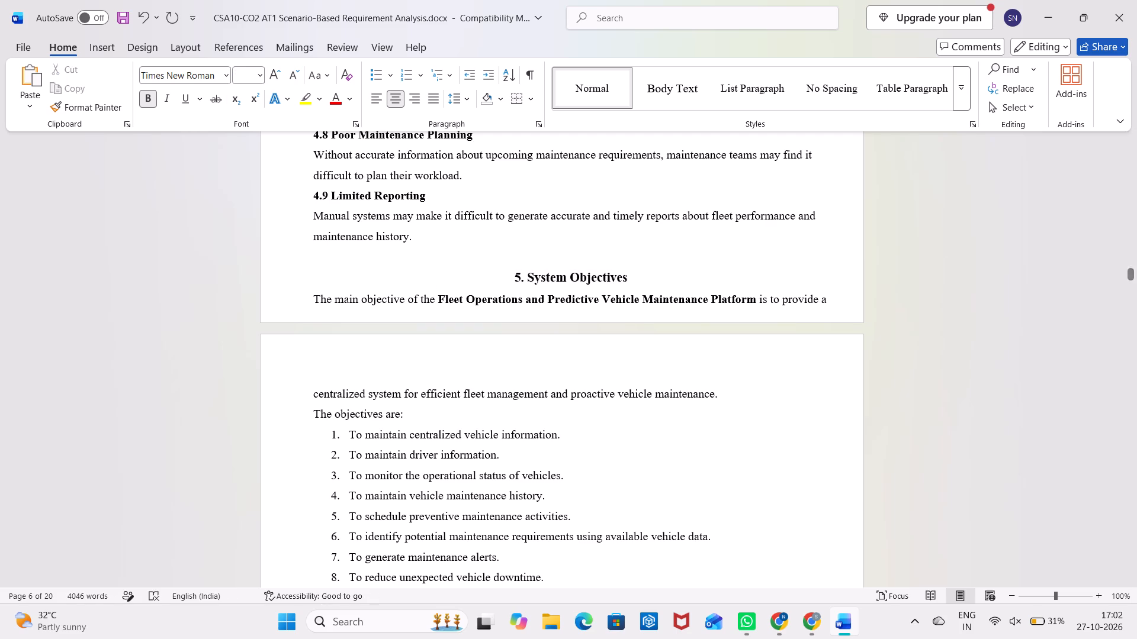
{"action": "key", "text": "Return"}
Review the formatting of the section headings from "4. Existing Challenges" back to the report title.
{"action": "scroll", "coordinate": [586, 289], "scroll_direction": "up", "scroll_amount": 1}
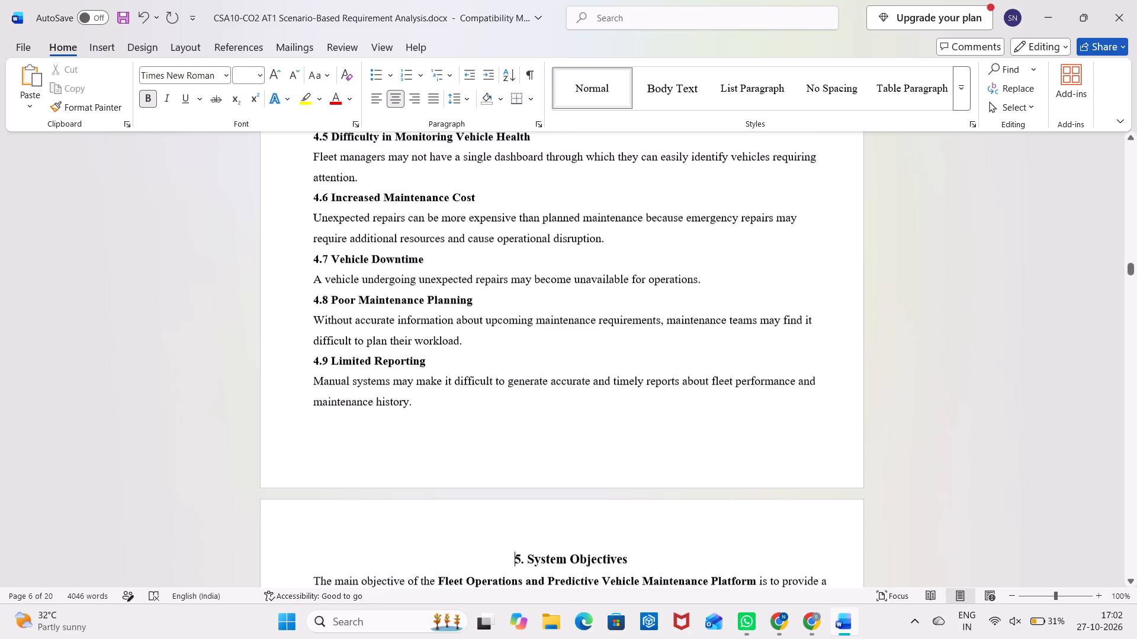
{"action": "scroll", "coordinate": [586, 289], "scroll_direction": "up", "scroll_amount": 1}
{"action": "scroll", "coordinate": [500, 278], "scroll_direction": "up", "scroll_amount": 1}
{"action": "scroll", "coordinate": [424, 206], "scroll_direction": "up", "scroll_amount": 1}
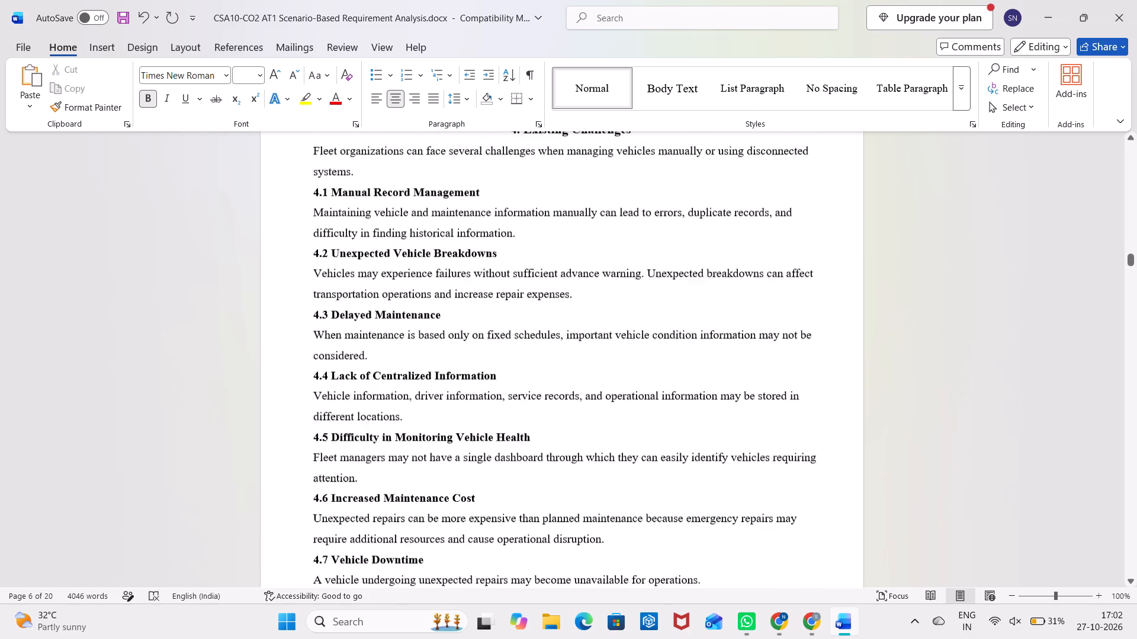
{"action": "scroll", "coordinate": [424, 206], "scroll_direction": "up", "scroll_amount": 1}
{"action": "left_click_drag", "start_coordinate": [509, 264], "coordinate": [545, 268]}
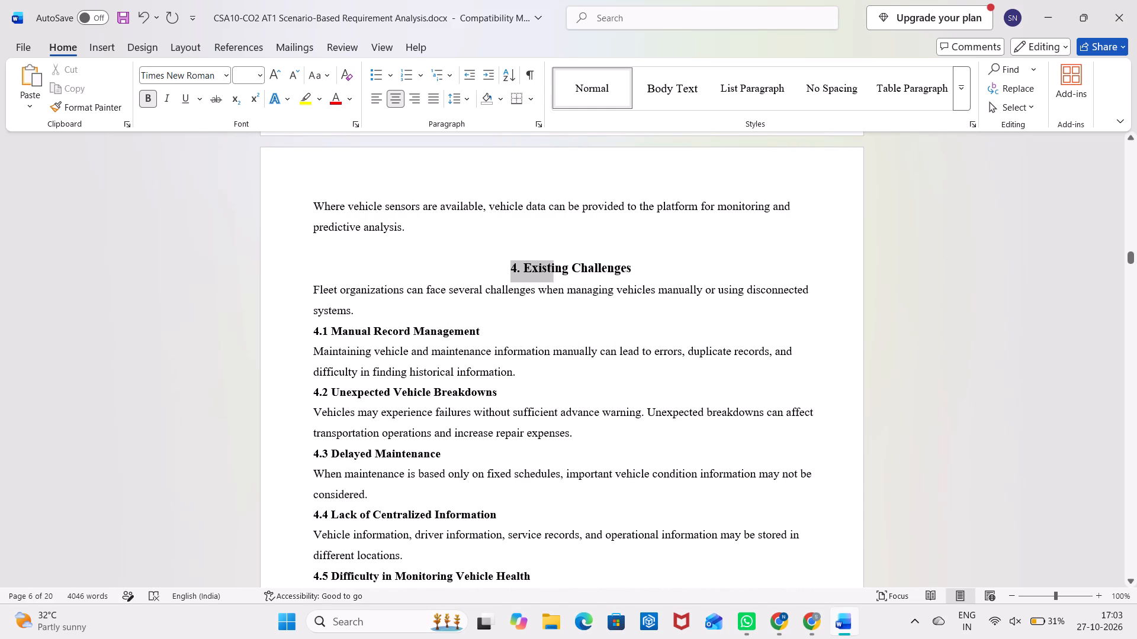
{"action": "left_click_drag", "start_coordinate": [545, 268], "coordinate": [454, 269]}
{"action": "scroll", "coordinate": [454, 269], "scroll_direction": "down", "scroll_amount": 1}
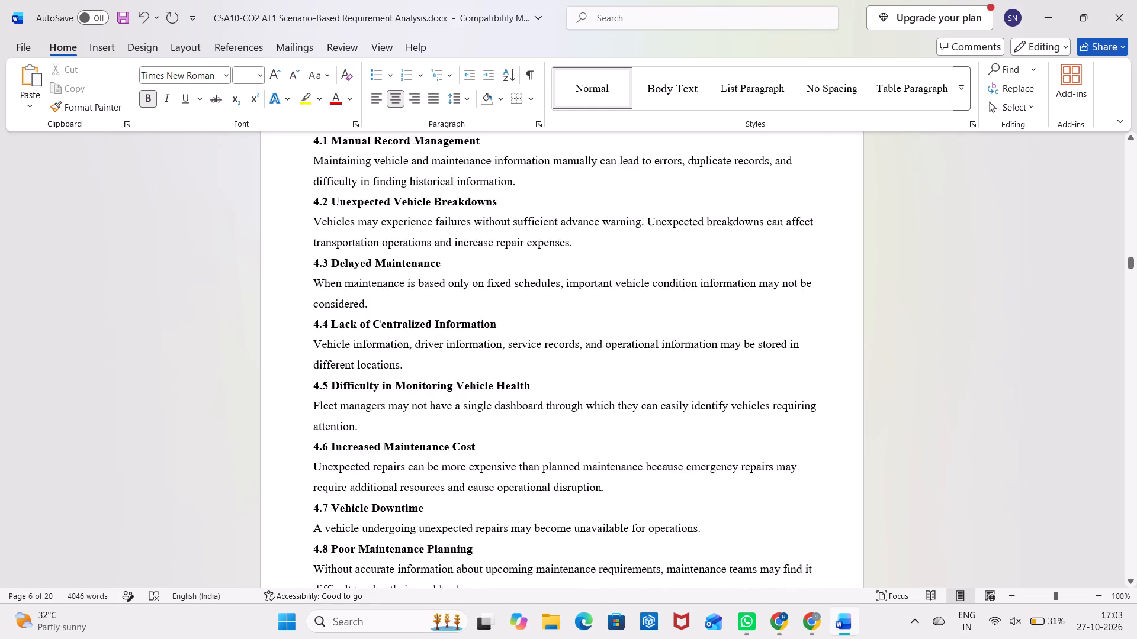
{"action": "scroll", "coordinate": [454, 269], "scroll_direction": "down", "scroll_amount": 1}
{"action": "scroll", "coordinate": [454, 269], "scroll_direction": "up", "scroll_amount": 6}
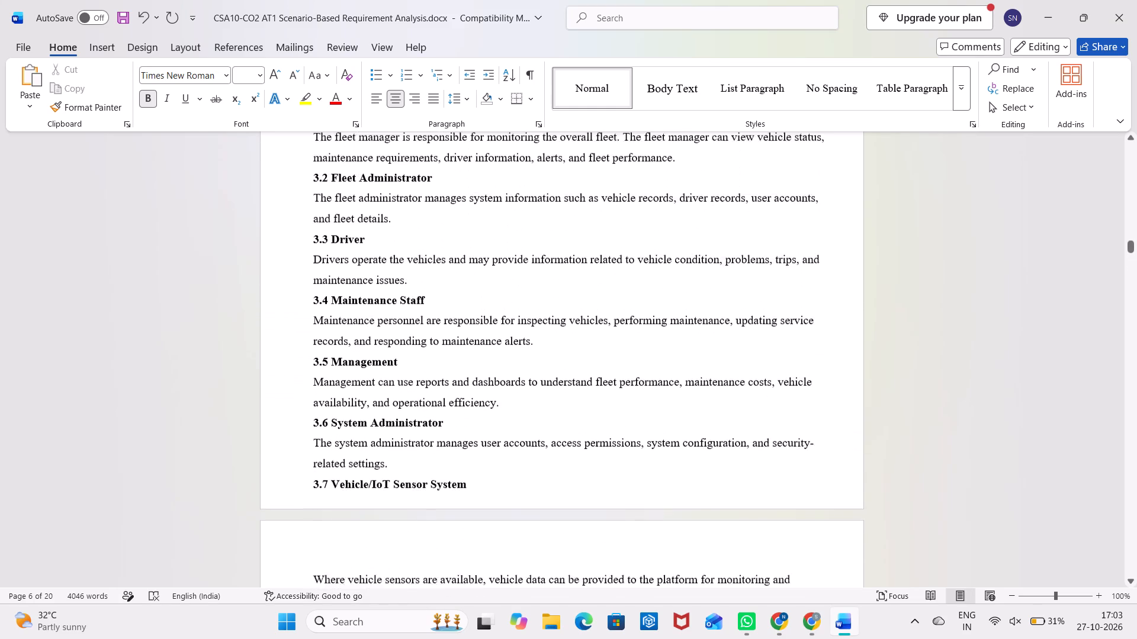
{"action": "scroll", "coordinate": [454, 269], "scroll_direction": "up", "scroll_amount": 5}
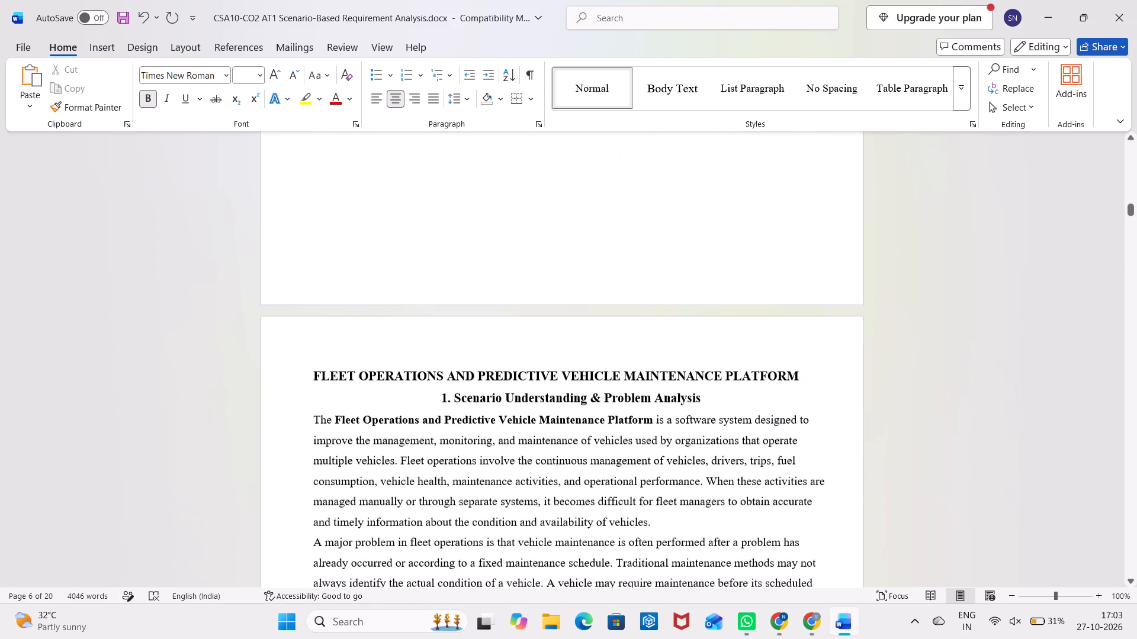
{"action": "scroll", "coordinate": [454, 269], "scroll_direction": "up", "scroll_amount": 2}
{"action": "scroll", "coordinate": [454, 269], "scroll_direction": "down", "scroll_amount": 1}
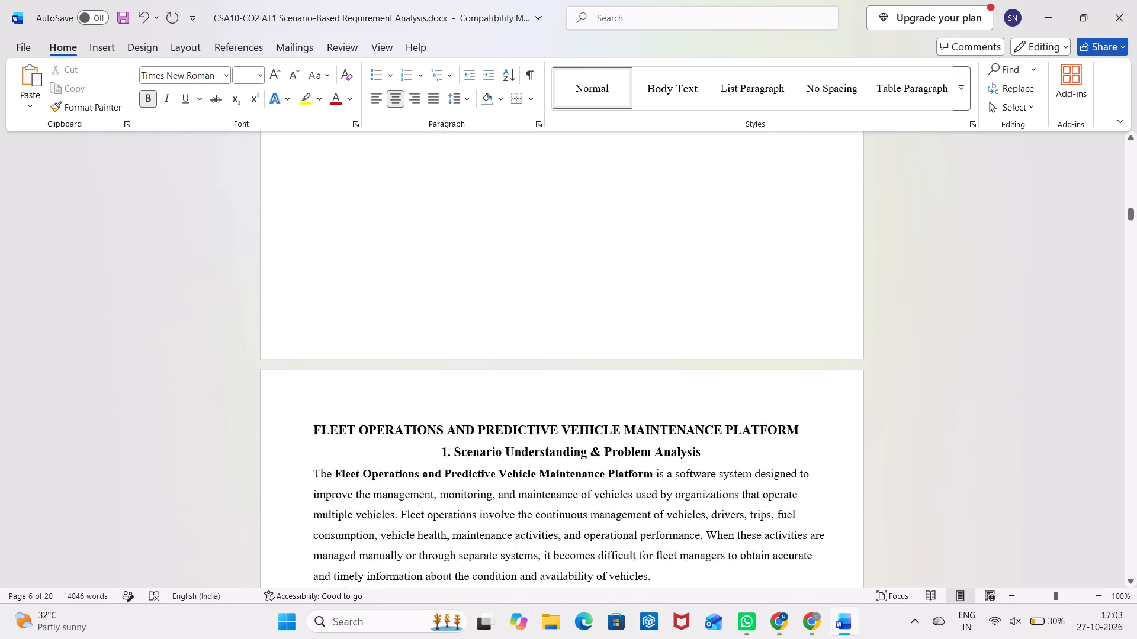
Insert a blank line between the report title and the "1. Scenario Understanding & Problem Analysis" heading.
{"action": "scroll", "coordinate": [454, 269], "scroll_direction": "down", "scroll_amount": 2}
{"action": "scroll", "coordinate": [454, 269], "scroll_direction": "up", "scroll_amount": 1}
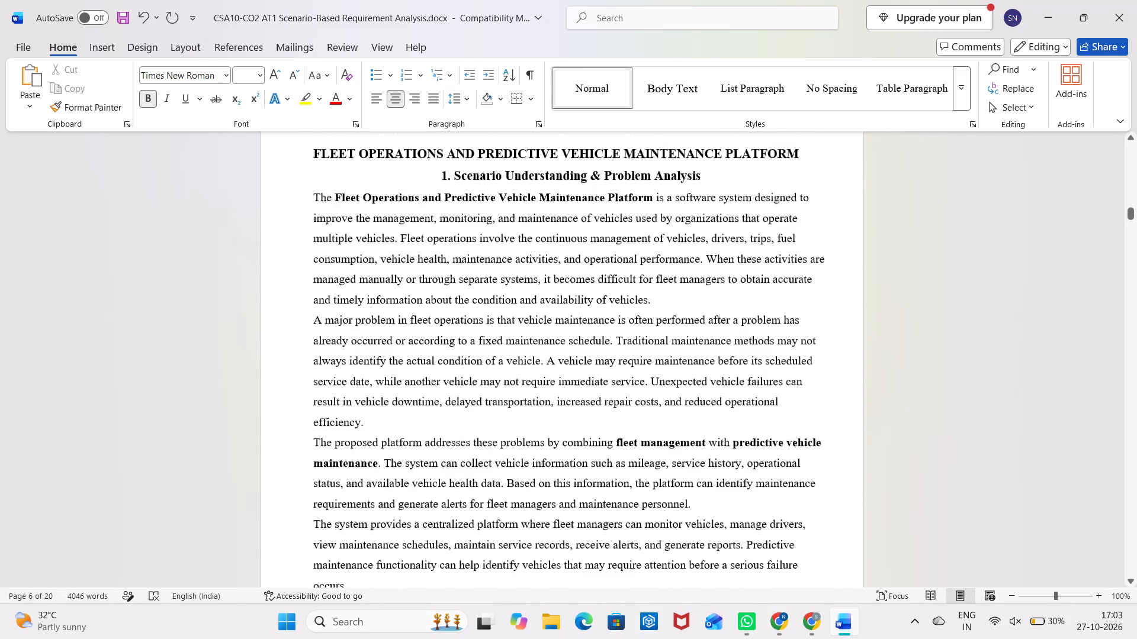
{"action": "scroll", "coordinate": [454, 269], "scroll_direction": "up", "scroll_amount": 1}
{"action": "left_click", "coordinate": [443, 295]}
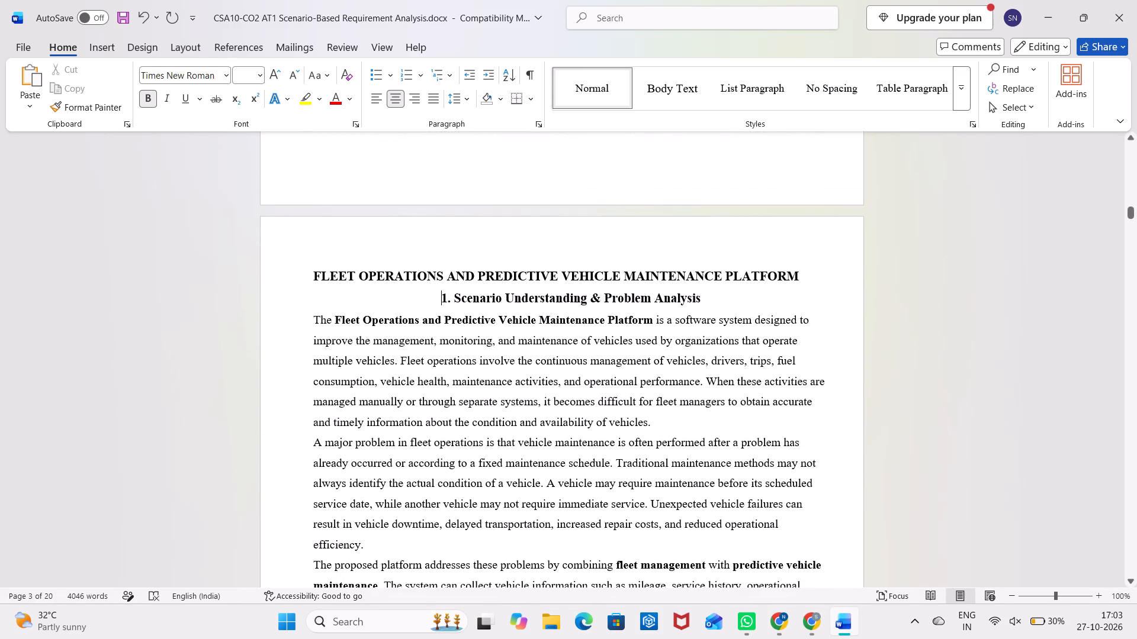
{"action": "key", "text": "Return"}
Make the line "The business domain includes several major activities:" bold in the Business Domain section.
{"action": "scroll", "coordinate": [443, 295], "scroll_direction": "down", "scroll_amount": 2}
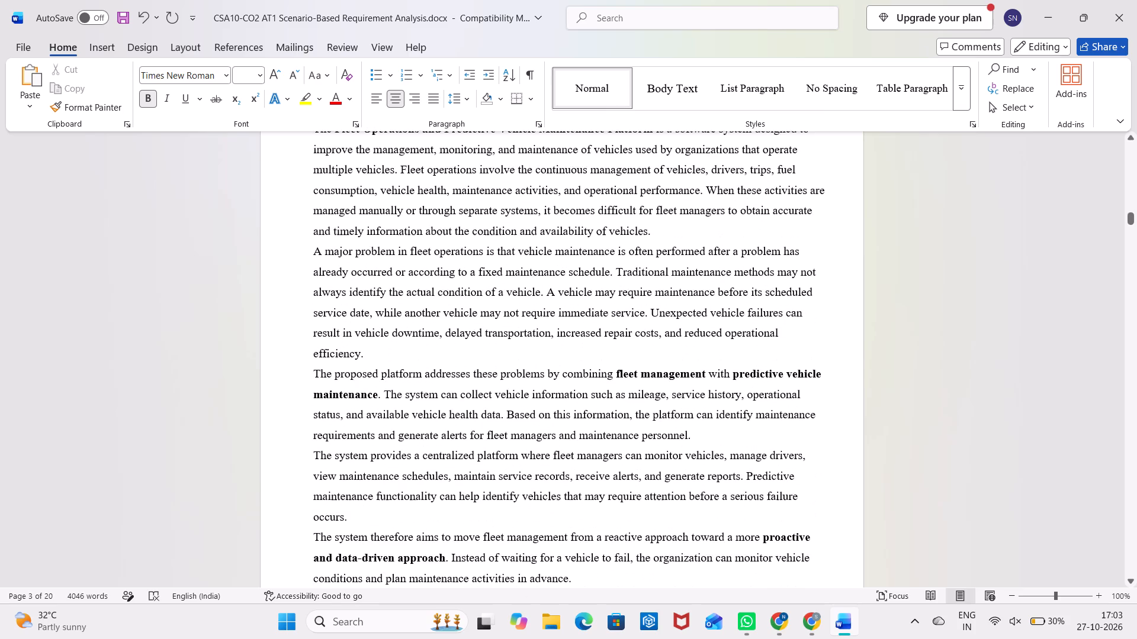
{"action": "scroll", "coordinate": [443, 295], "scroll_direction": "down", "scroll_amount": 2}
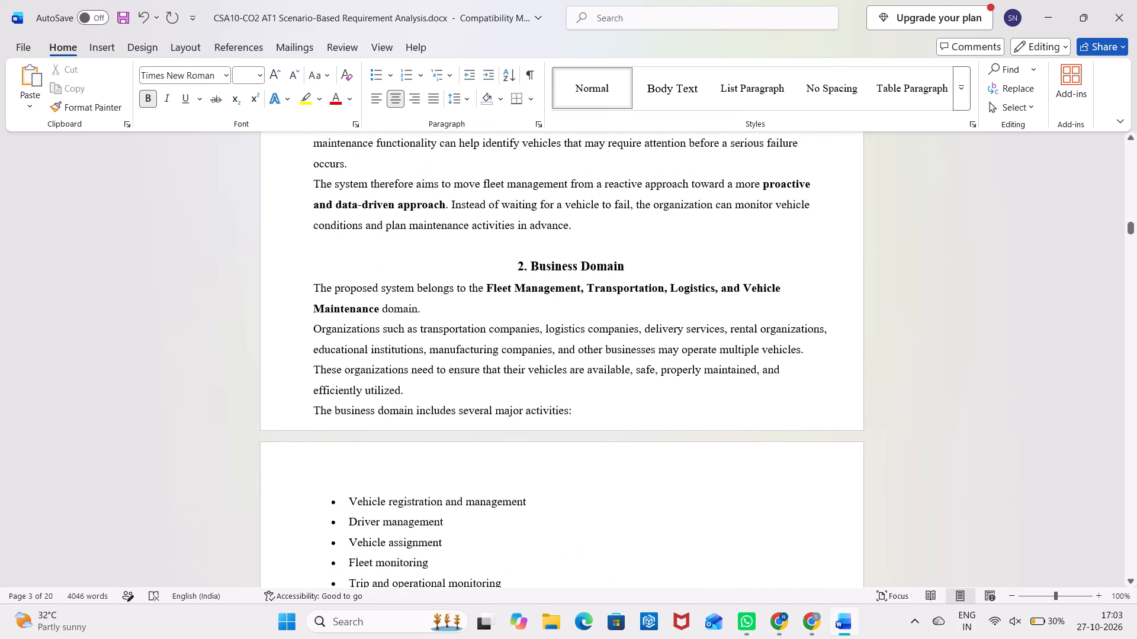
{"action": "scroll", "coordinate": [432, 319], "scroll_direction": "down", "scroll_amount": 1}
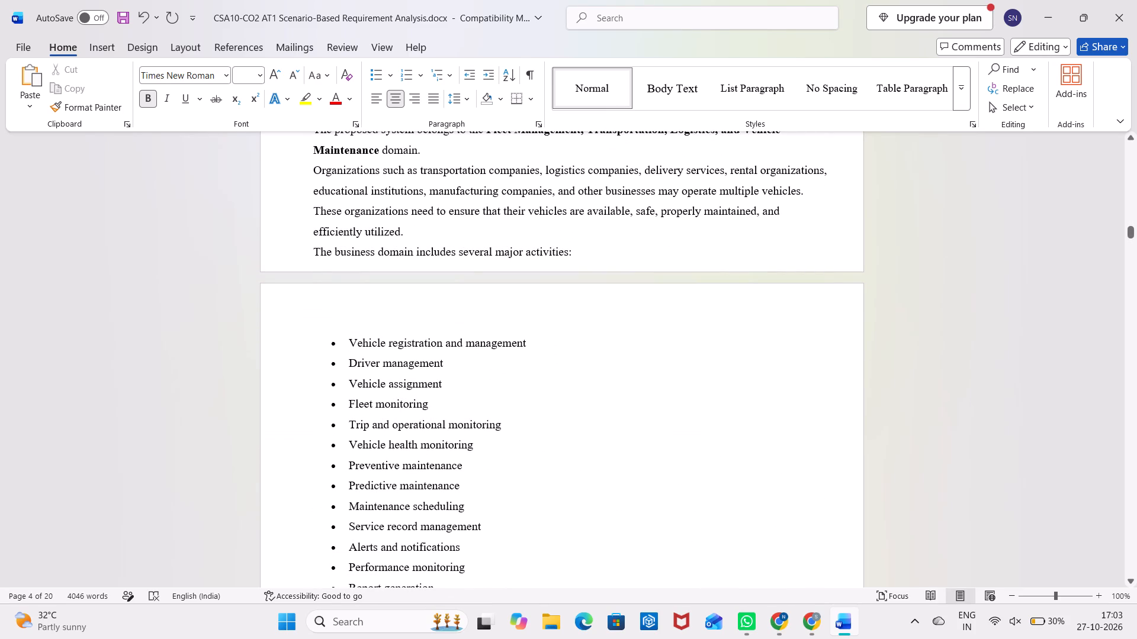
{"action": "left_click_drag", "start_coordinate": [313, 251], "coordinate": [596, 256]}
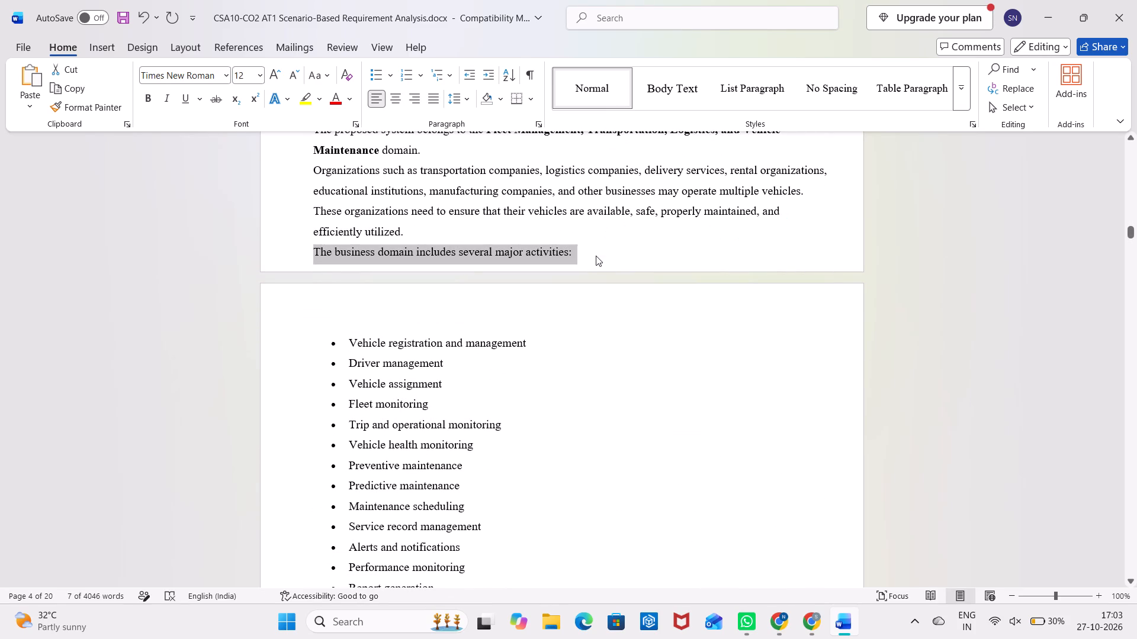
{"action": "key", "text": "ctrl+b"}
Delete the divider line above the "7. Non-Functional Requirements" heading.
{"action": "scroll", "coordinate": [456, 314], "scroll_direction": "down", "scroll_amount": 2}
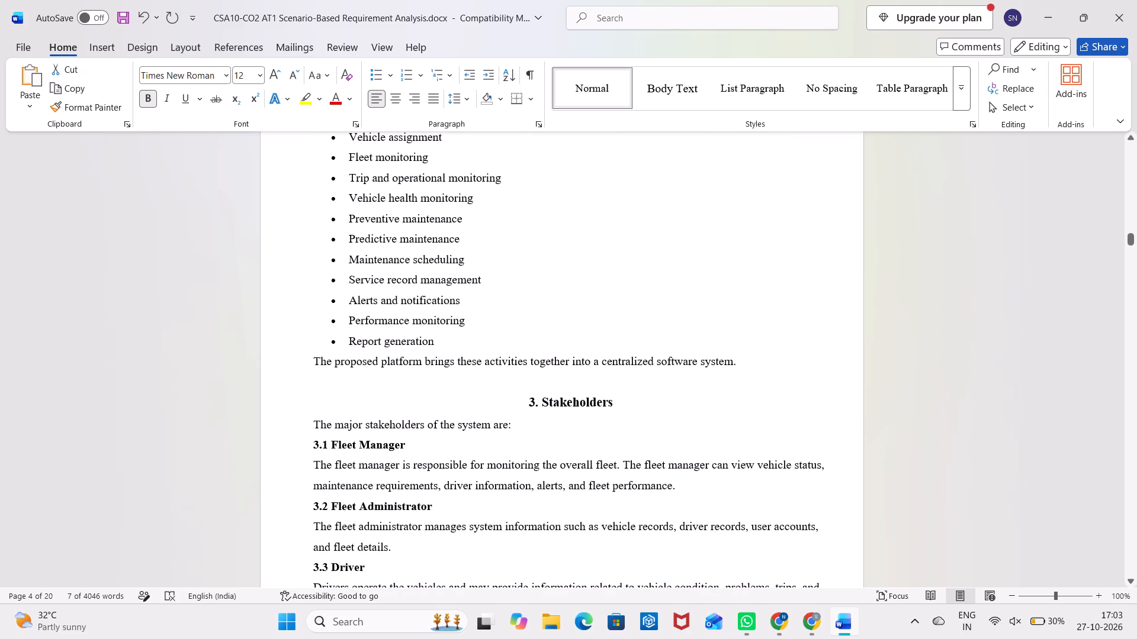
{"action": "scroll", "coordinate": [428, 347], "scroll_direction": "down", "scroll_amount": 1}
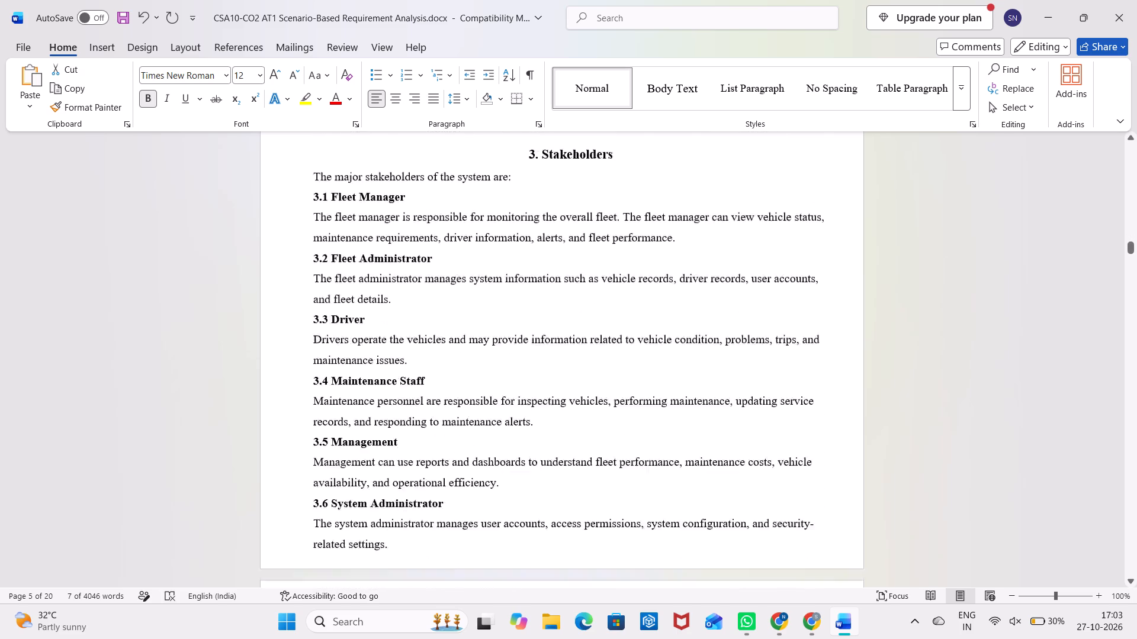
{"action": "scroll", "coordinate": [428, 347], "scroll_direction": "down", "scroll_amount": 2}
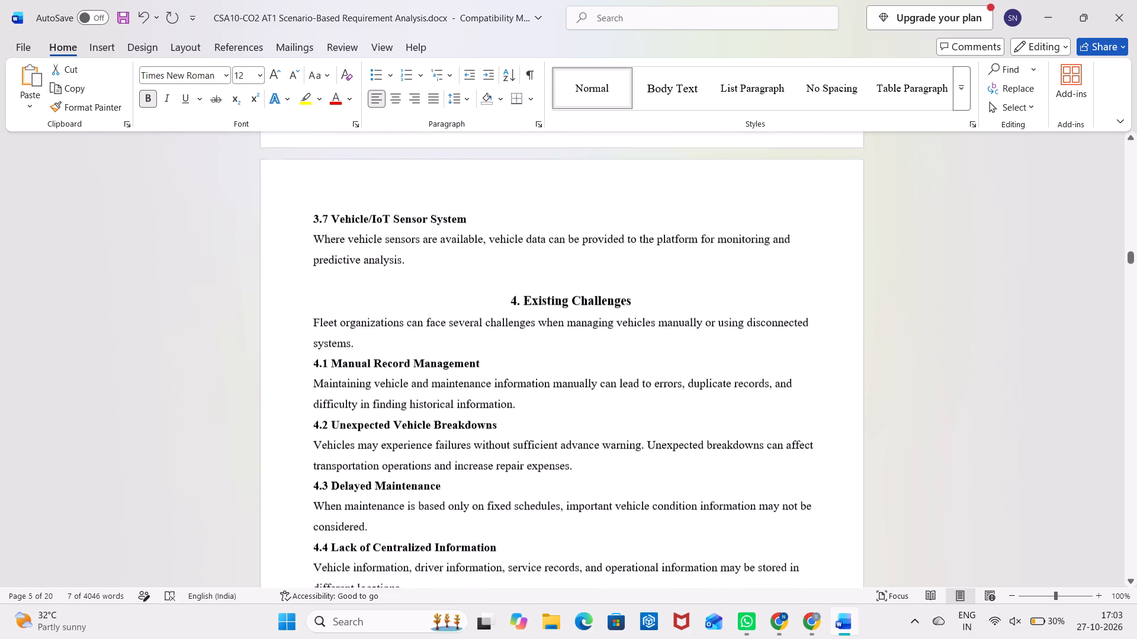
{"action": "scroll", "coordinate": [415, 341], "scroll_direction": "down", "scroll_amount": 2}
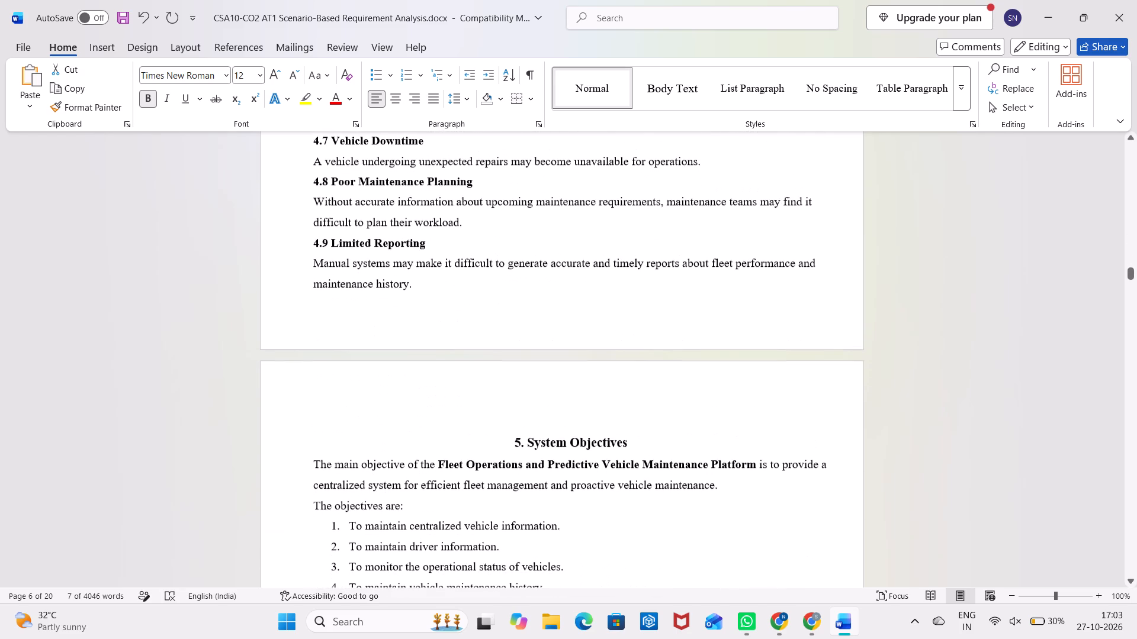
{"action": "scroll", "coordinate": [402, 353], "scroll_direction": "down", "scroll_amount": 1}
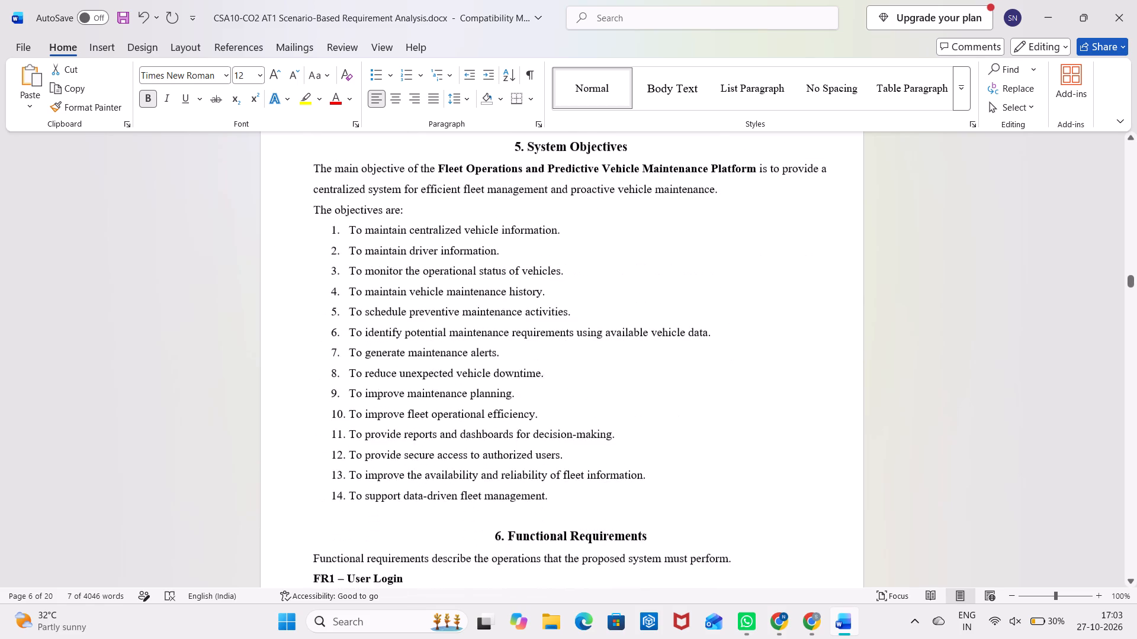
{"action": "scroll", "coordinate": [402, 353], "scroll_direction": "down", "scroll_amount": 2}
{"action": "scroll", "coordinate": [402, 353], "scroll_direction": "up", "scroll_amount": 1}
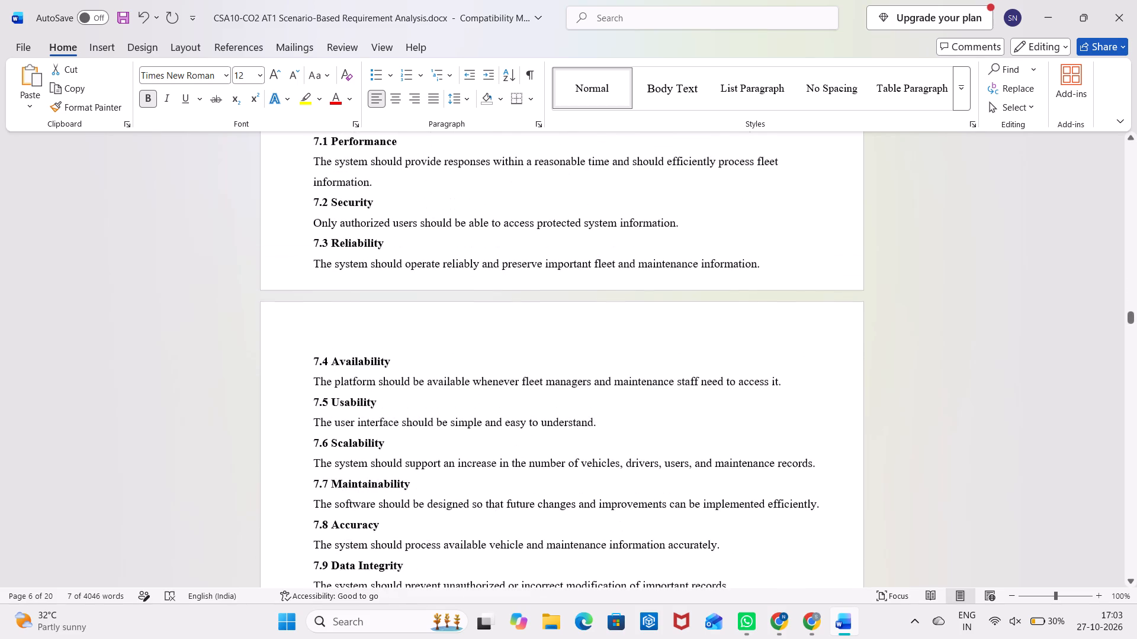
{"action": "scroll", "coordinate": [402, 353], "scroll_direction": "up", "scroll_amount": 1}
{"action": "left_click", "coordinate": [394, 198]}
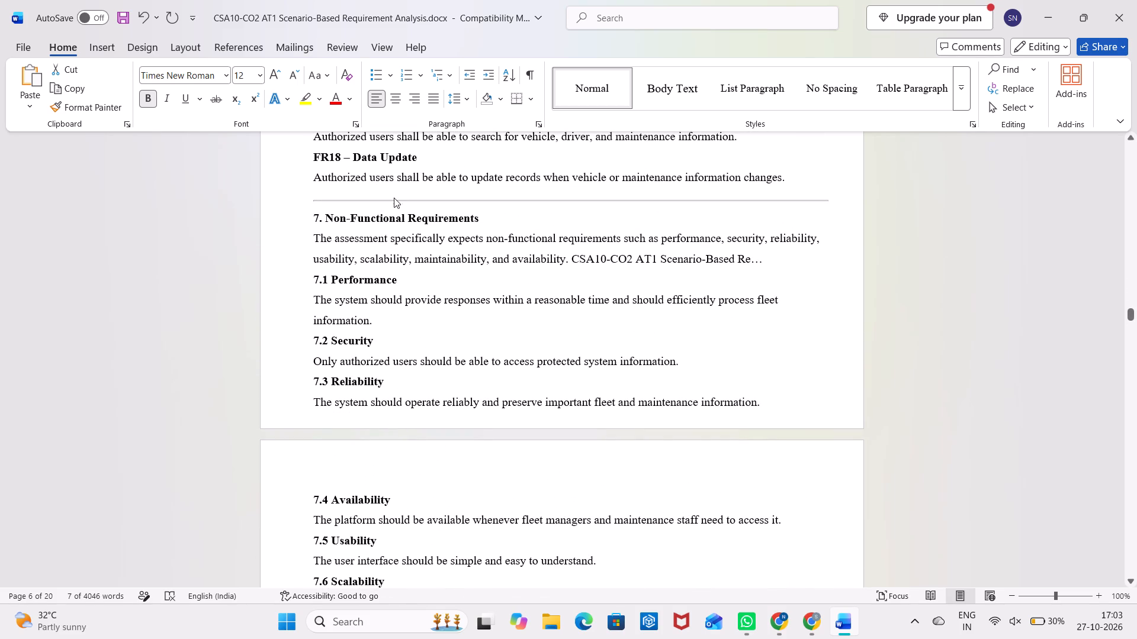
{"action": "key", "text": "BackSpace"}
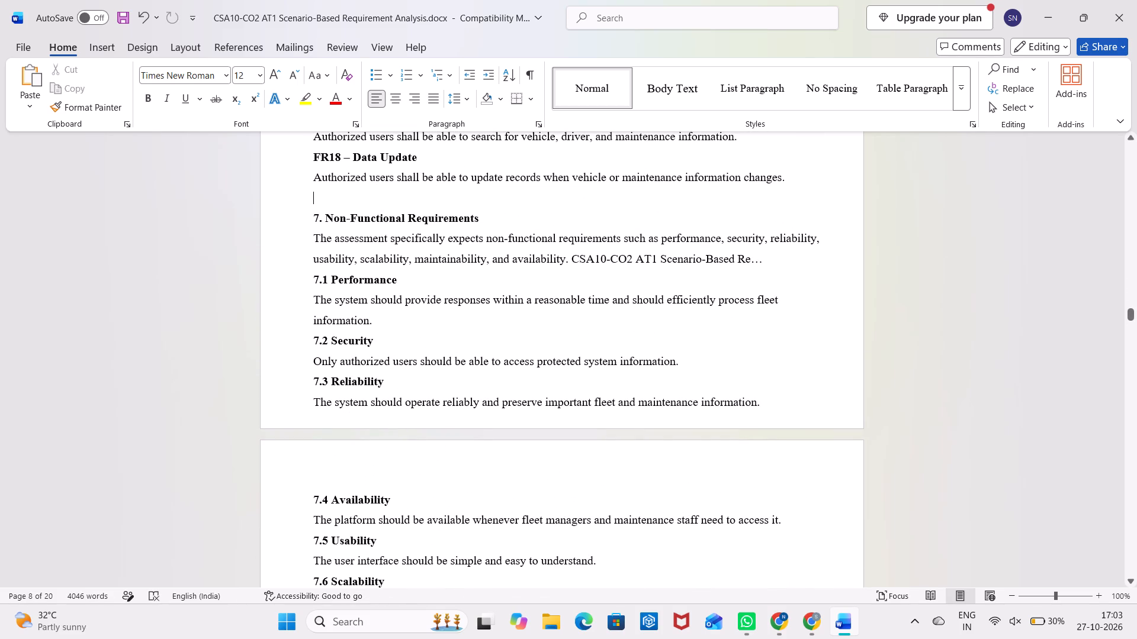
Center the "7. Non-Functional Requirements" heading and set its font size to 13.
{"action": "left_click_drag", "start_coordinate": [314, 216], "coordinate": [468, 214]}
{"action": "key", "text": "ctrl+e"}
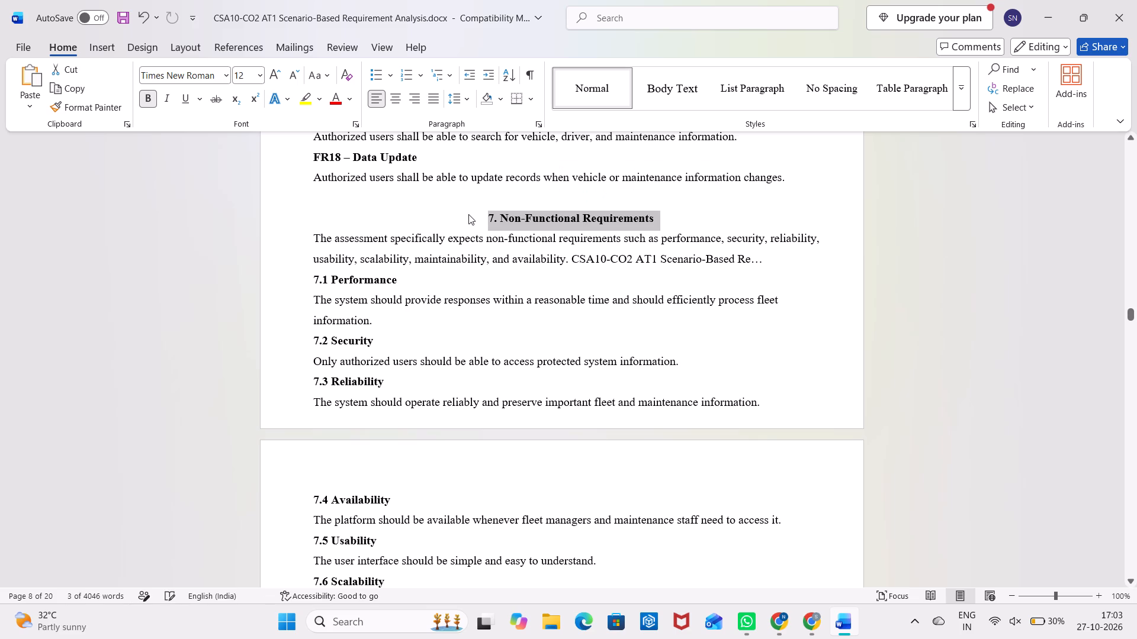
{"action": "double_click", "coordinate": [248, 71]}
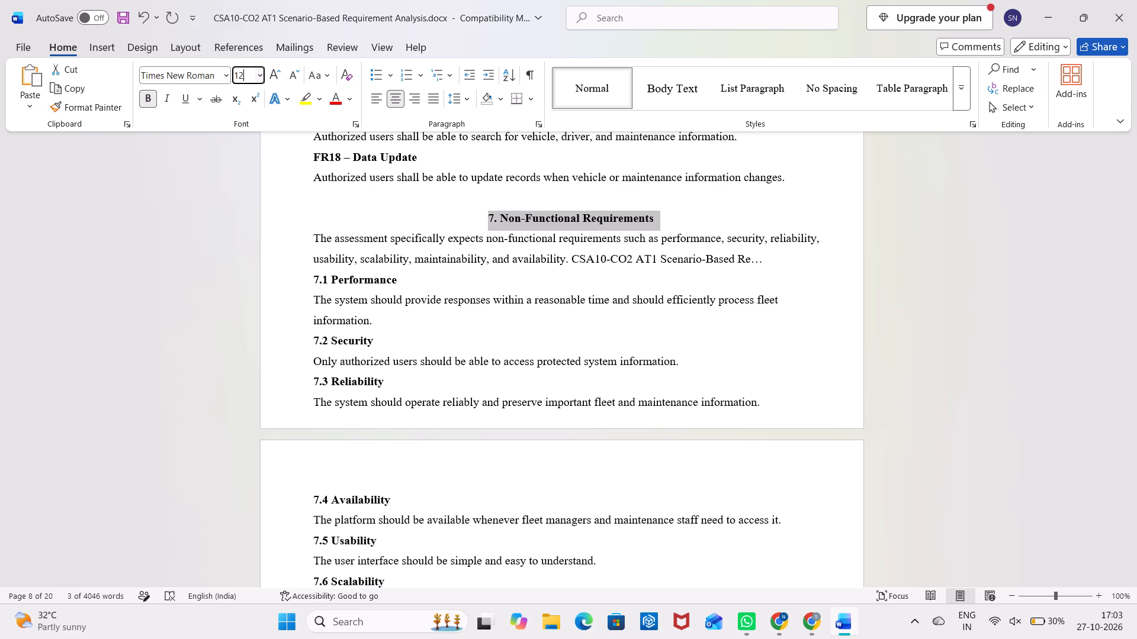
{"action": "key", "text": "BackSpace"}
{"action": "key", "text": "3"}
{"action": "left_click", "coordinate": [358, 237]}
Delete the divider line above the "8. Actors" heading.
{"action": "scroll", "coordinate": [358, 237], "scroll_direction": "down", "scroll_amount": 1}
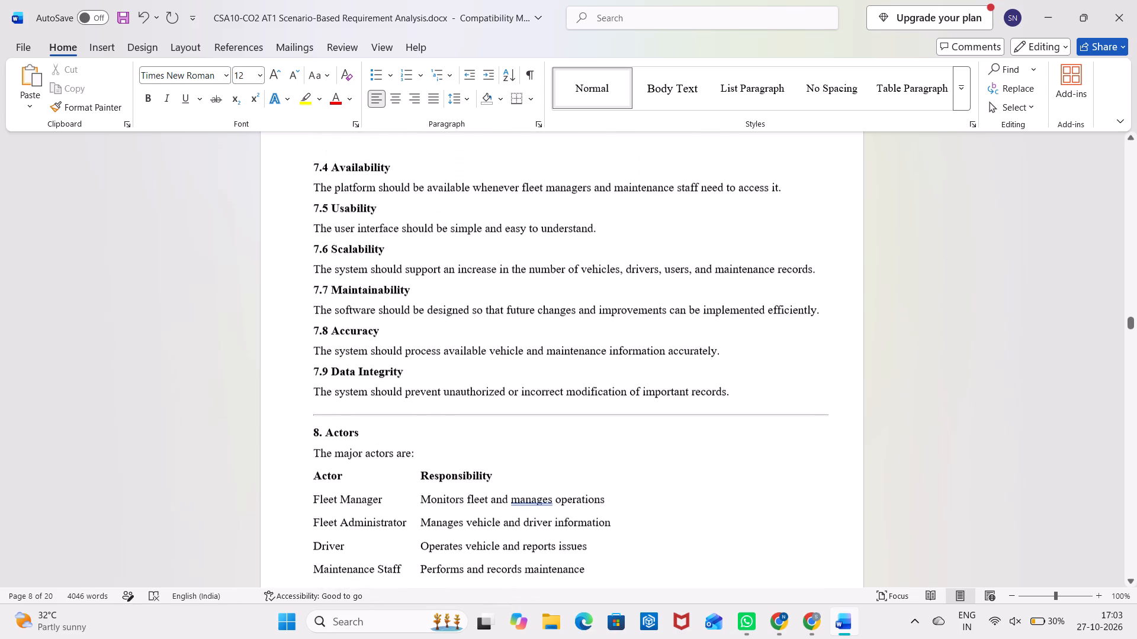
{"action": "scroll", "coordinate": [358, 237], "scroll_direction": "down", "scroll_amount": 1}
{"action": "left_click", "coordinate": [333, 457]}
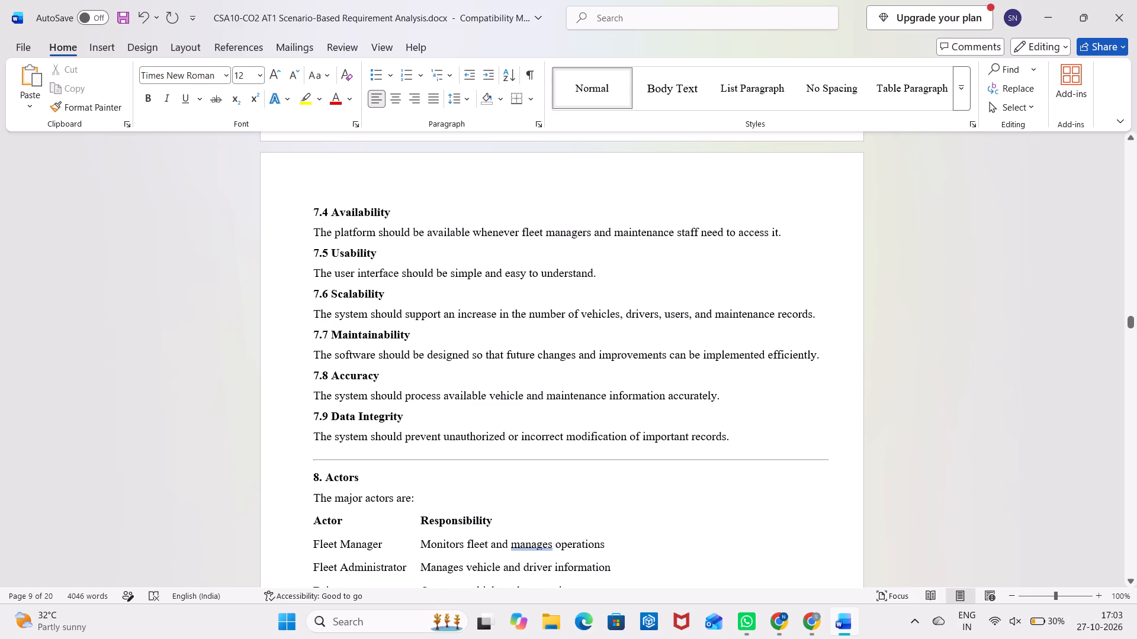
{"action": "key", "text": "BackSpace"}
Center the "8. Actors" heading and set its font size to 13.
{"action": "left_click_drag", "start_coordinate": [307, 476], "coordinate": [396, 482]}
{"action": "key", "text": "ctrl+e"}
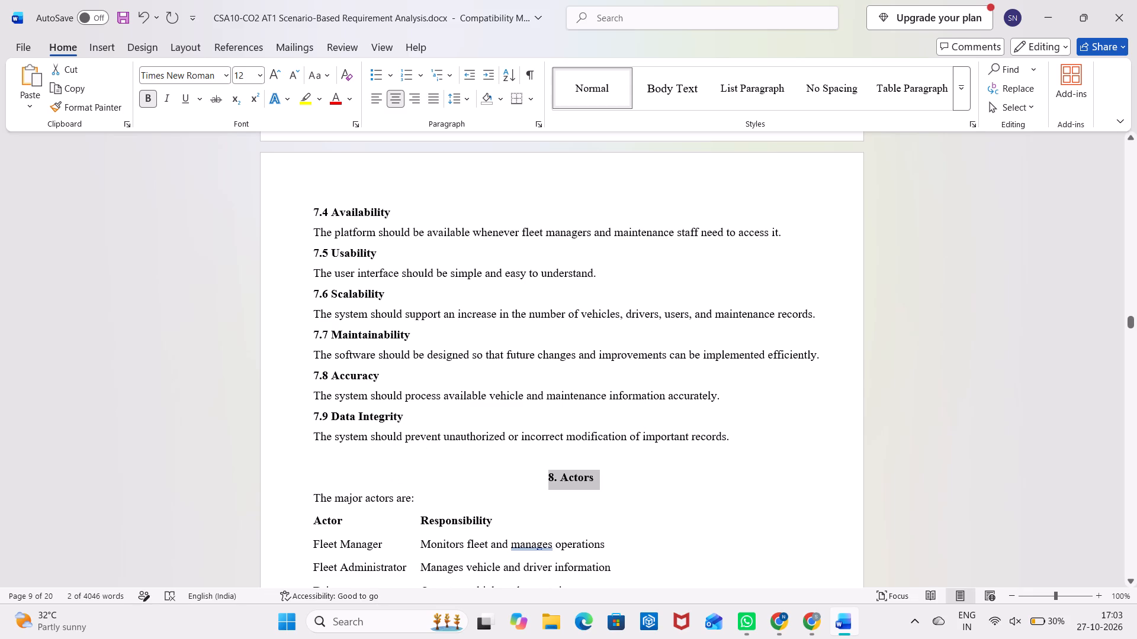
{"action": "double_click", "coordinate": [244, 76]}
{"action": "key", "text": "BackSpace"}
{"action": "key", "text": "3"}
{"action": "left_click", "coordinate": [358, 317]}
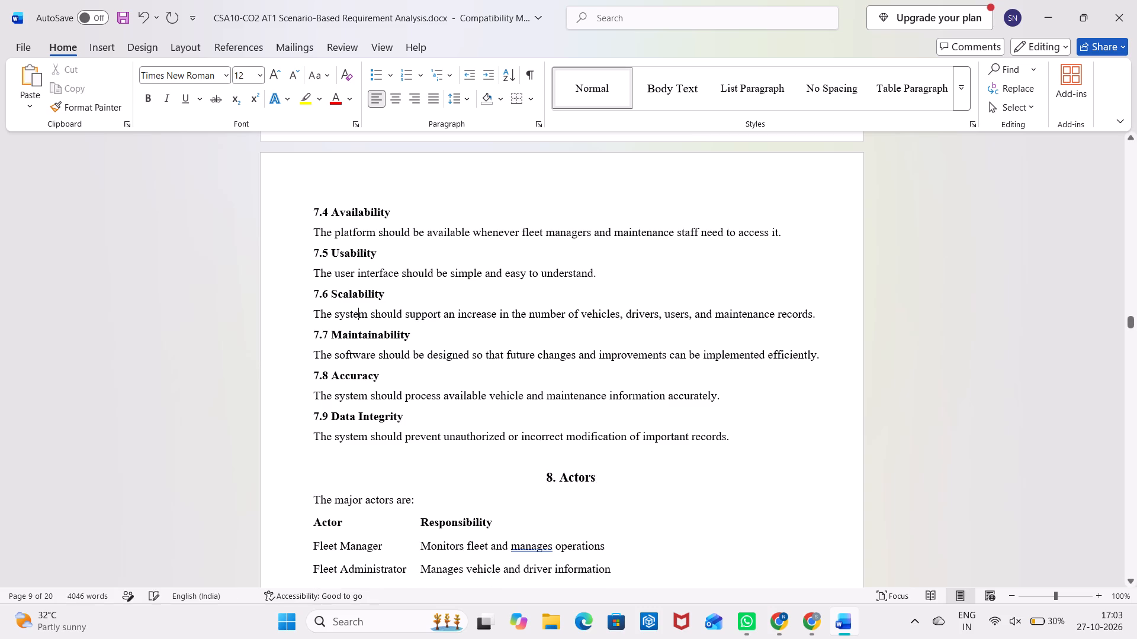
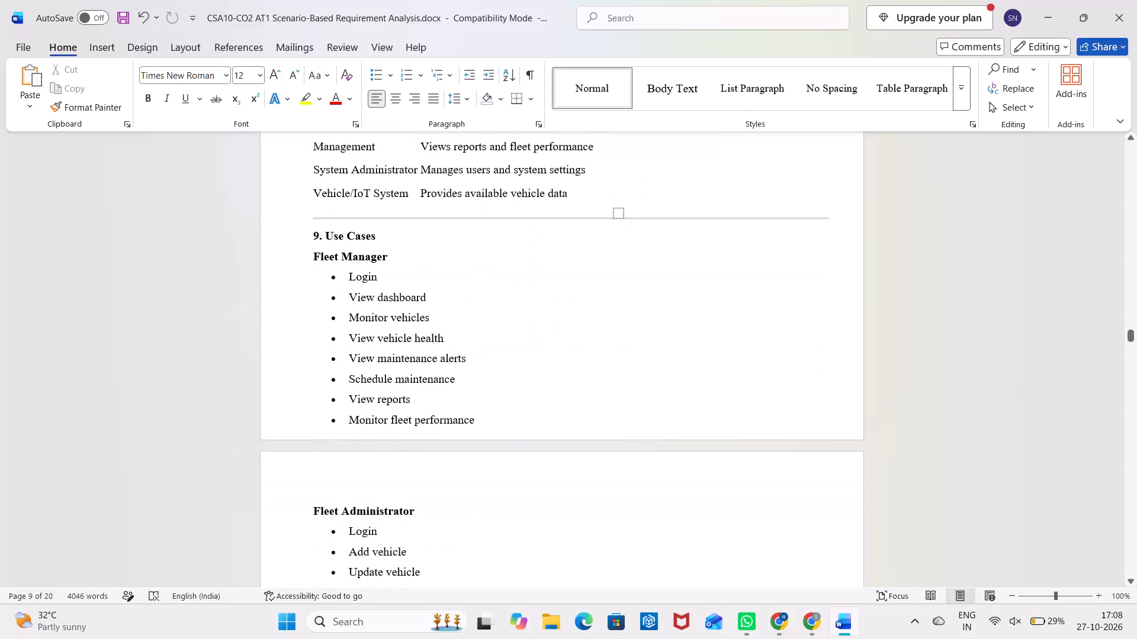
Delete the divider line above the "9. Use Cases" heading.
{"action": "scroll", "coordinate": [317, 278], "scroll_direction": "down", "scroll_amount": 1}
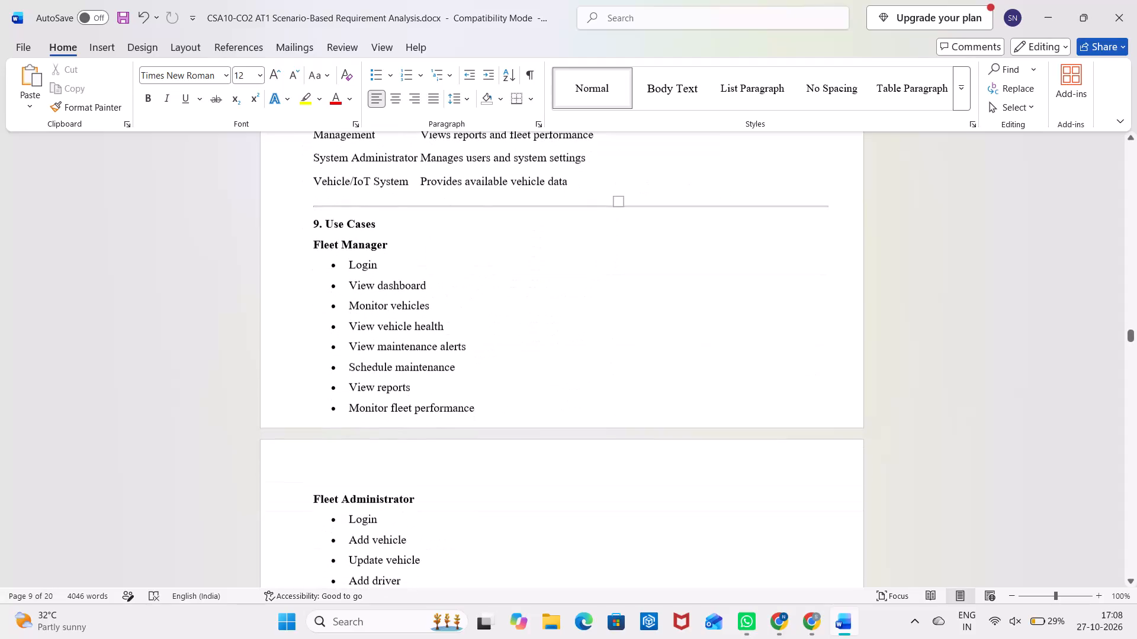
{"action": "left_click", "coordinate": [346, 205]}
{"action": "key", "text": "BackSpace"}
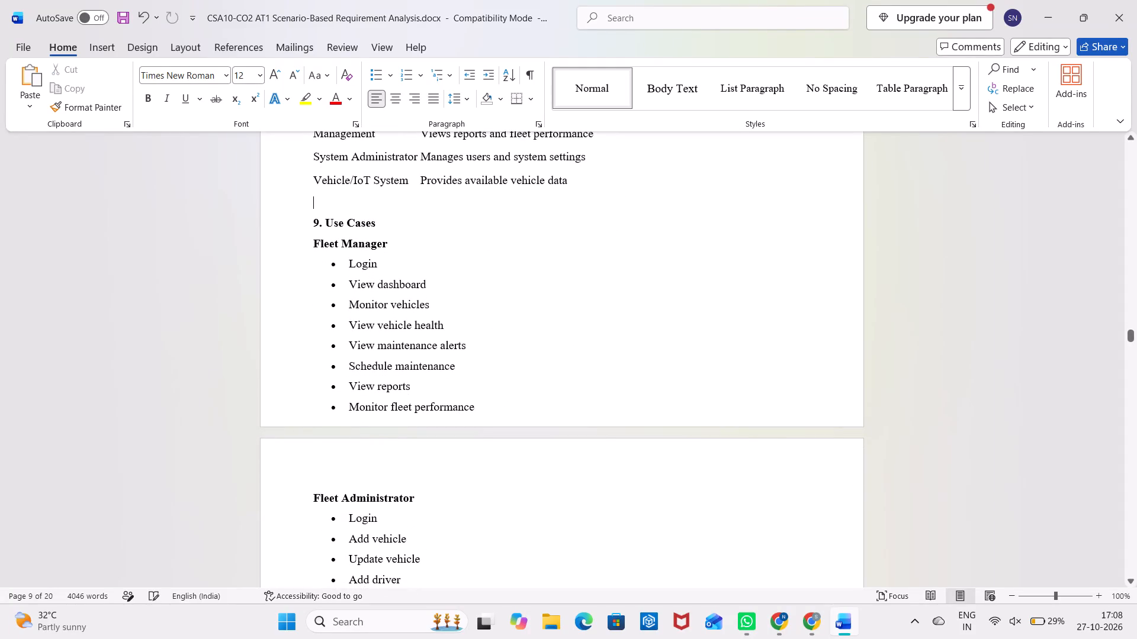
Set the "9. Use Cases" heading's font size to 13 and center it.
{"action": "left_click_drag", "start_coordinate": [316, 221], "coordinate": [409, 214]}
{"action": "left_click_drag", "start_coordinate": [314, 225], "coordinate": [384, 220]}
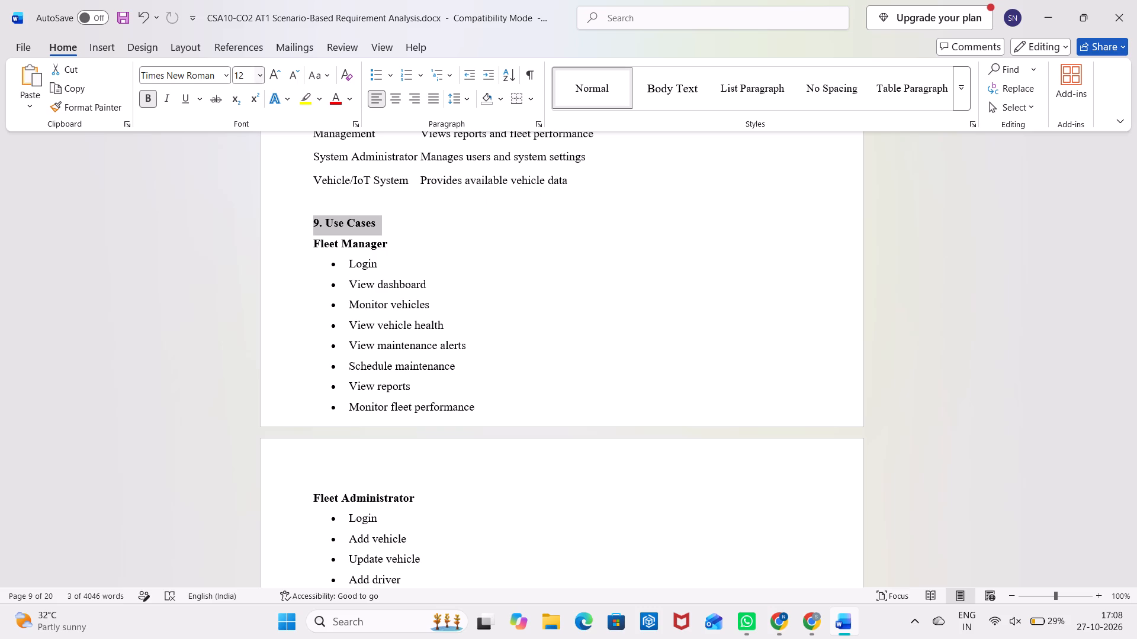
{"action": "left_click", "coordinate": [248, 74]}
{"action": "key", "text": "BackSpace"}
{"action": "type", "text": "13"}
{"action": "left_click", "coordinate": [317, 225]}
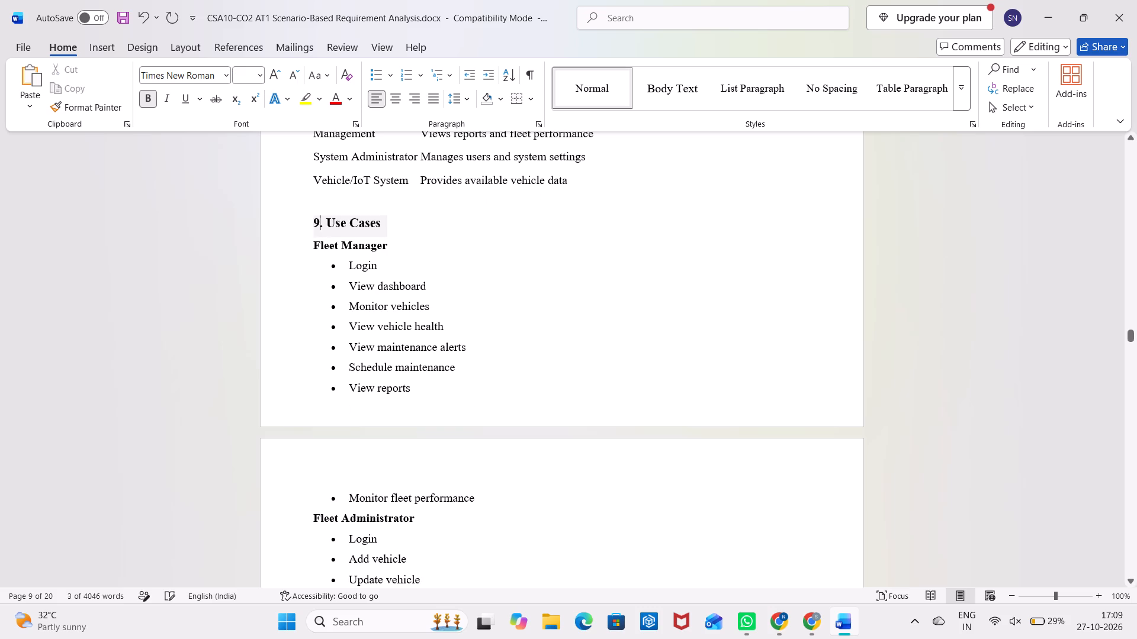
{"action": "key", "text": "ctrl+e"}
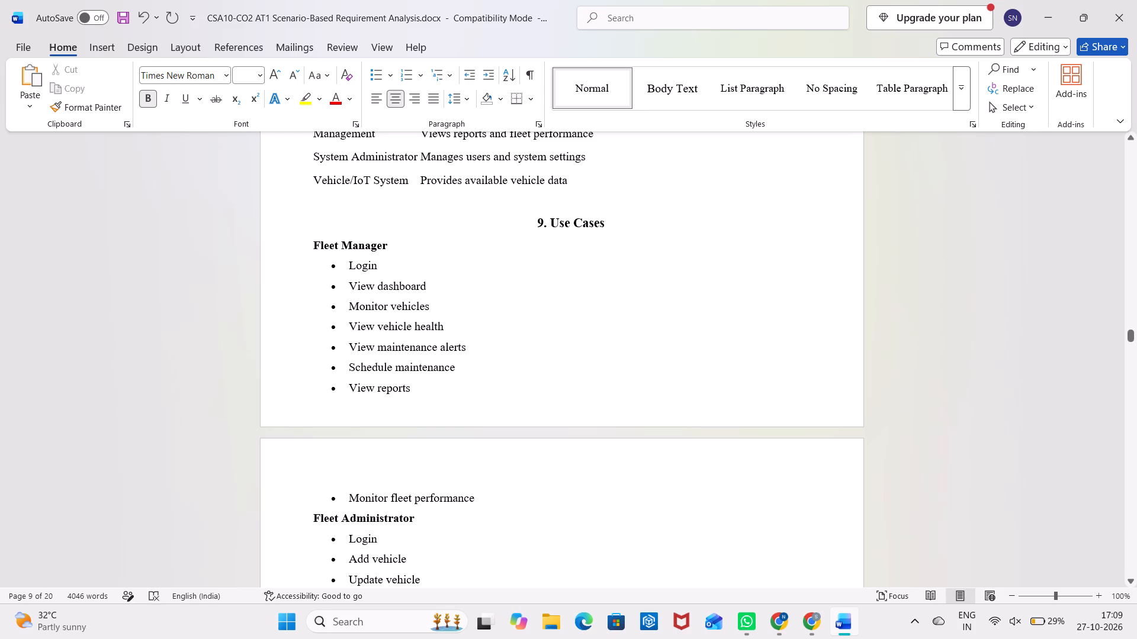
Delete the divider line above the "10. Use Case Diagram" heading.
{"action": "scroll", "coordinate": [409, 304], "scroll_direction": "down", "scroll_amount": 2}
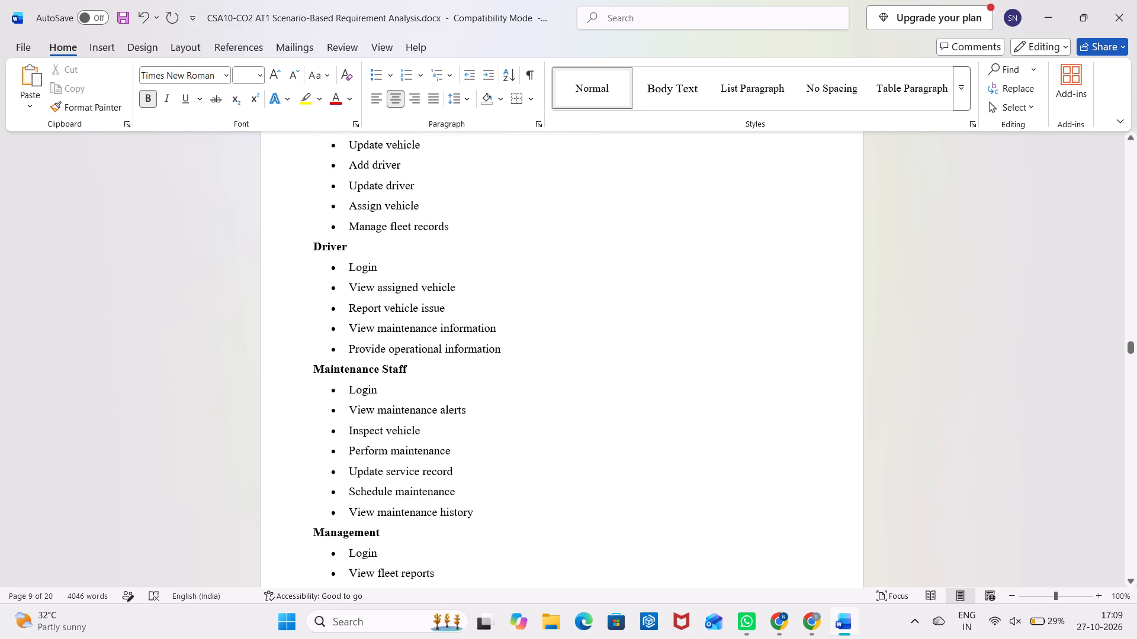
{"action": "scroll", "coordinate": [409, 304], "scroll_direction": "down", "scroll_amount": 2}
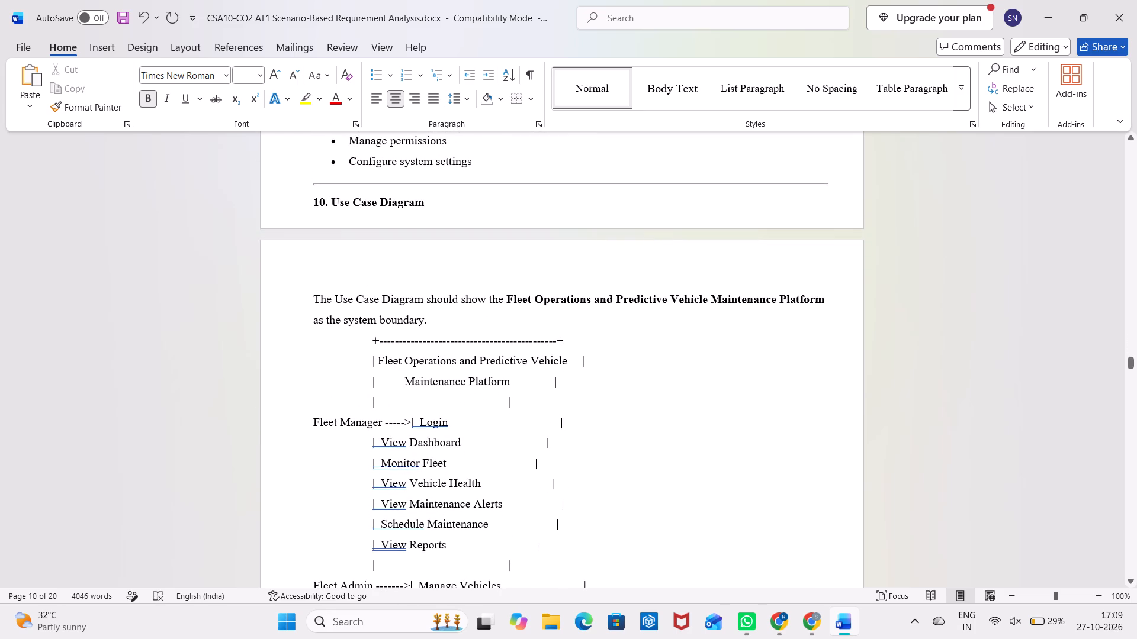
{"action": "left_click", "coordinate": [318, 186]}
{"action": "key", "text": "BackSpace"}
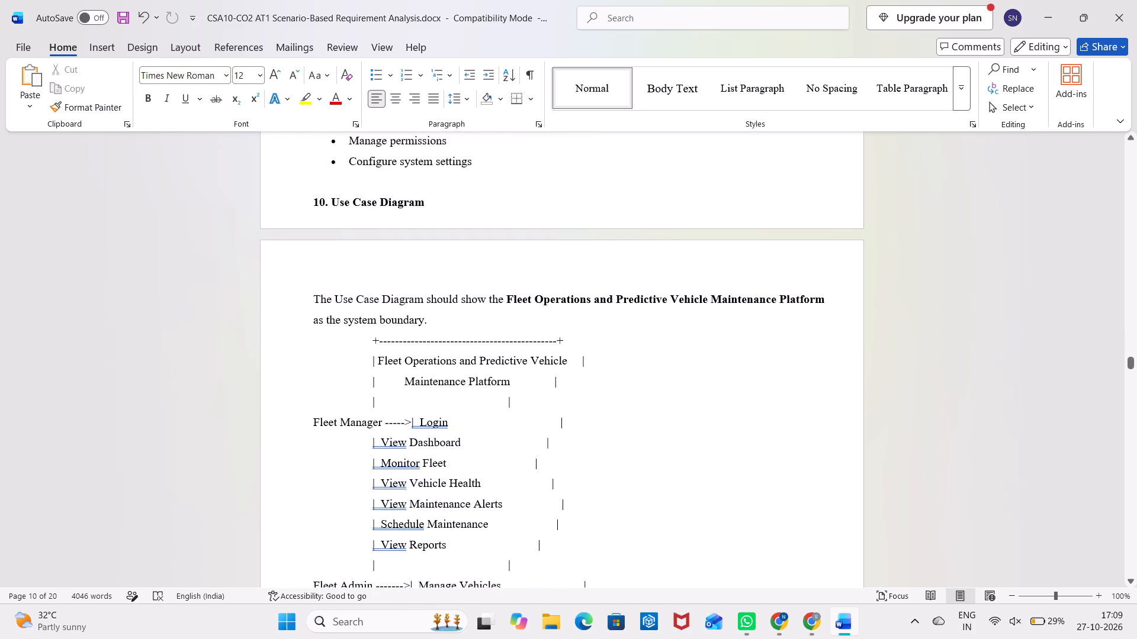
Insert an empty line before the "10. Use Case Diagram" heading to push it onto the next page.
{"action": "left_click", "coordinate": [313, 201]}
{"action": "key", "text": "Return"}
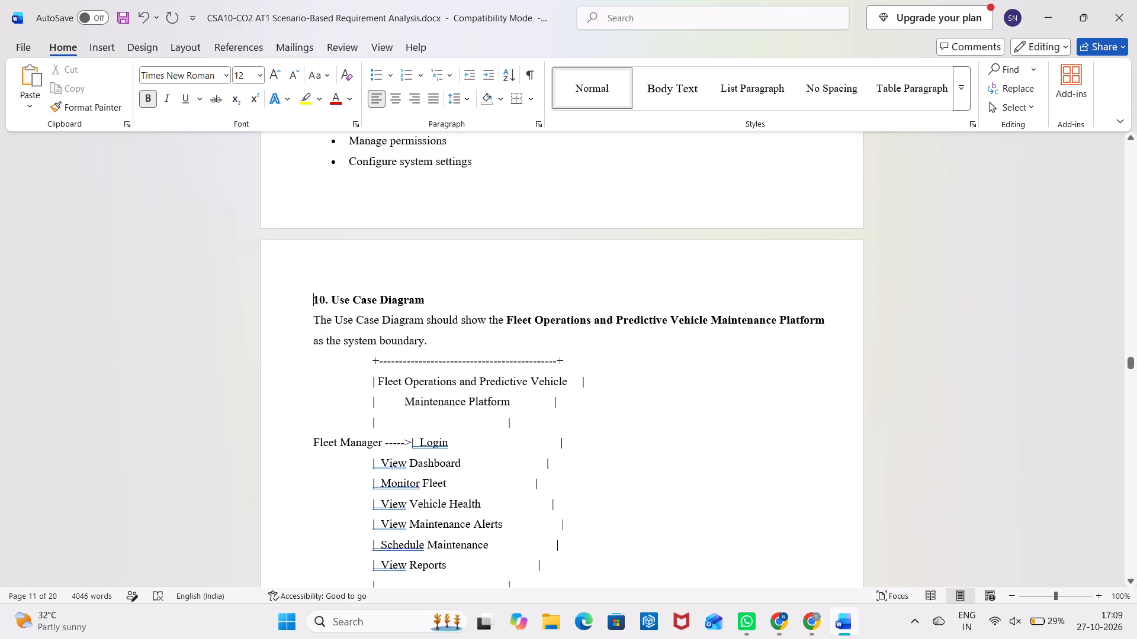
Center the "10. Use Case Diagram" heading and set its font size to 13.
{"action": "left_click_drag", "start_coordinate": [311, 299], "coordinate": [436, 297]}
{"action": "key", "text": "ctrl+e"}
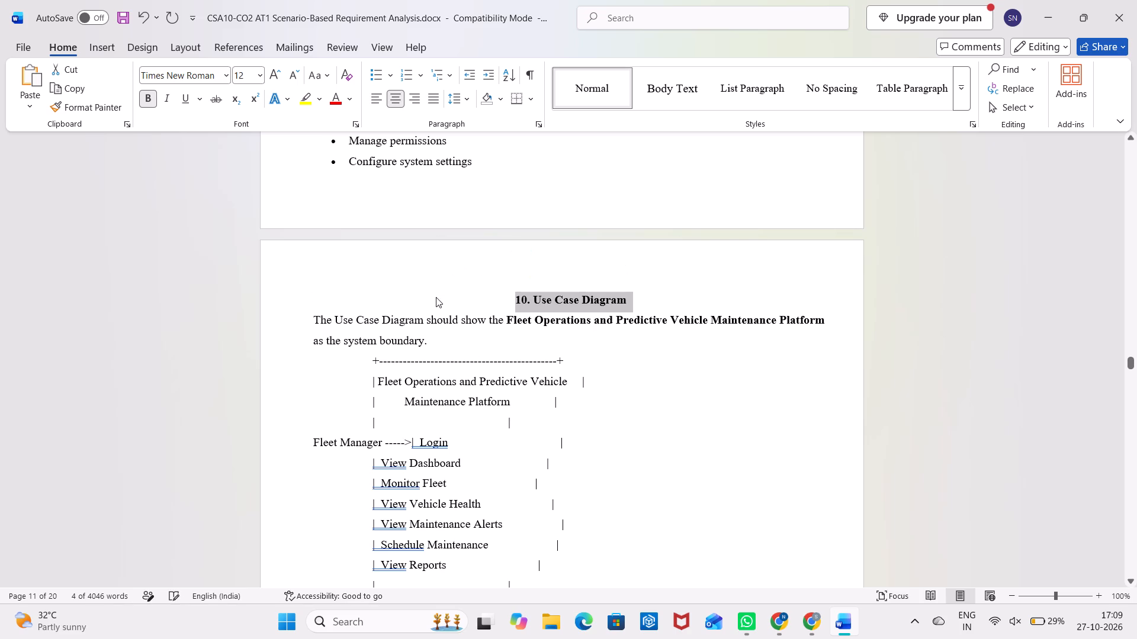
{"action": "left_click", "coordinate": [246, 78]}
{"action": "left_click", "coordinate": [246, 78]}
{"action": "key", "text": "BackSpace"}
{"action": "key", "text": "3"}
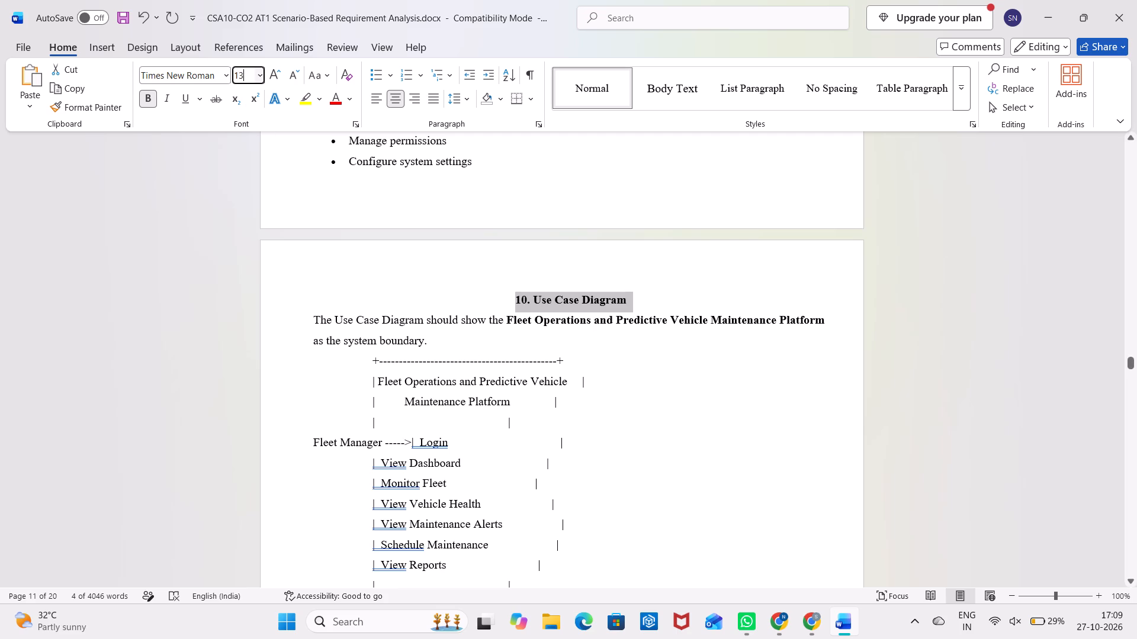
{"action": "left_click", "coordinate": [293, 282]}
Delete the divider line above the "11. Introduction" heading.
{"action": "scroll", "coordinate": [293, 282], "scroll_direction": "down", "scroll_amount": 4}
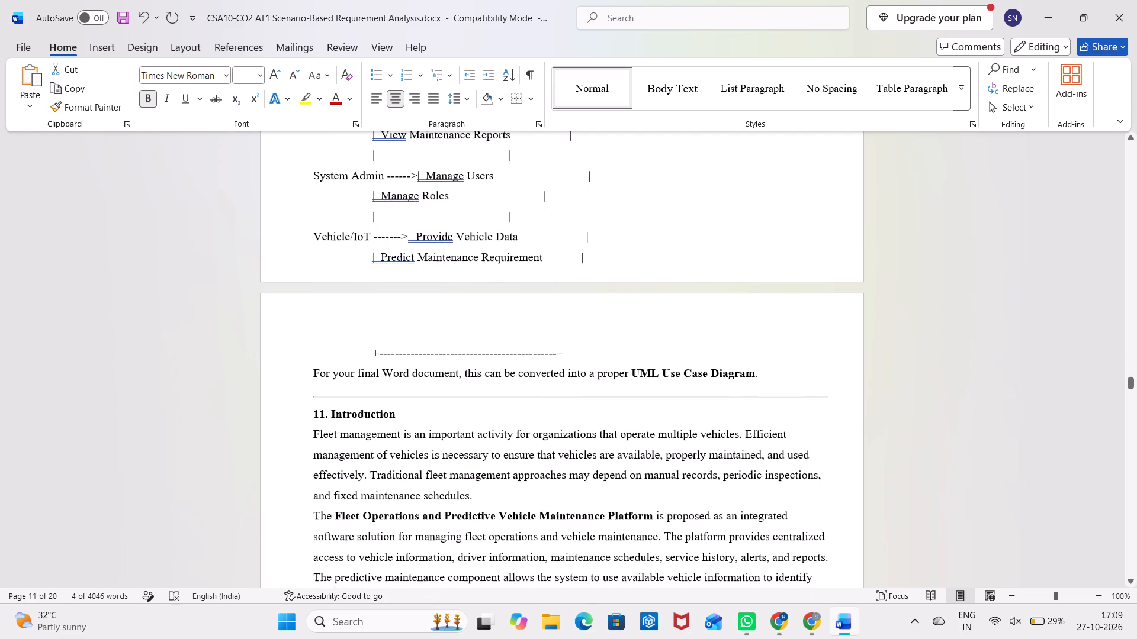
{"action": "left_click", "coordinate": [323, 399]}
{"action": "key", "text": "BackSpace"}
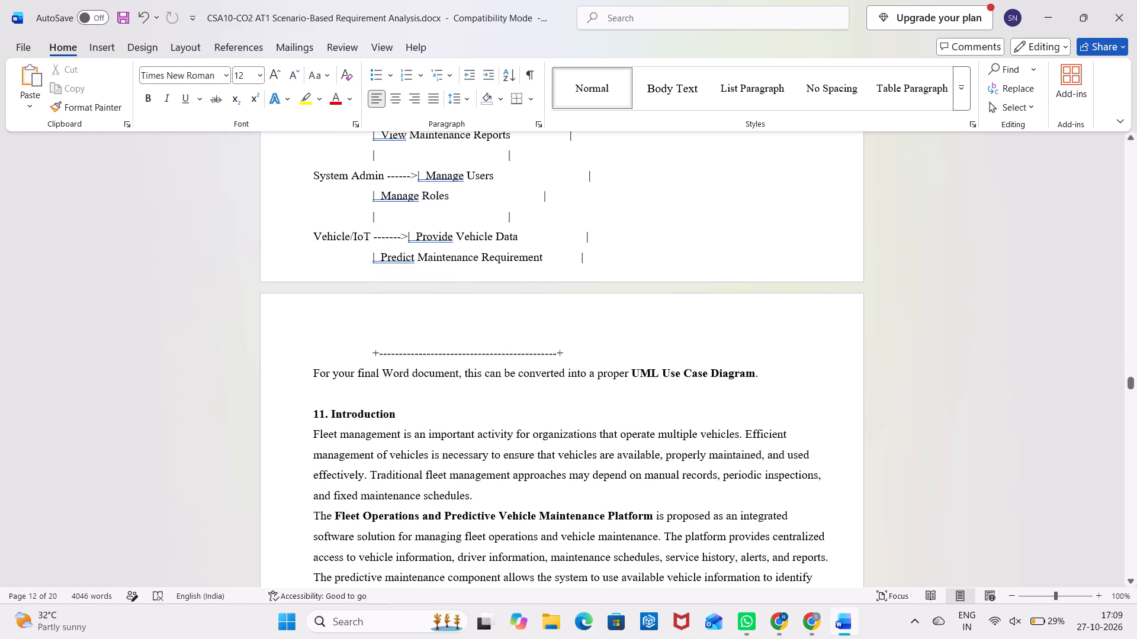
Center the "11. Introduction" heading and set its font size to 13.
{"action": "left_click_drag", "start_coordinate": [311, 415], "coordinate": [462, 414]}
{"action": "key", "text": "ctrl+e"}
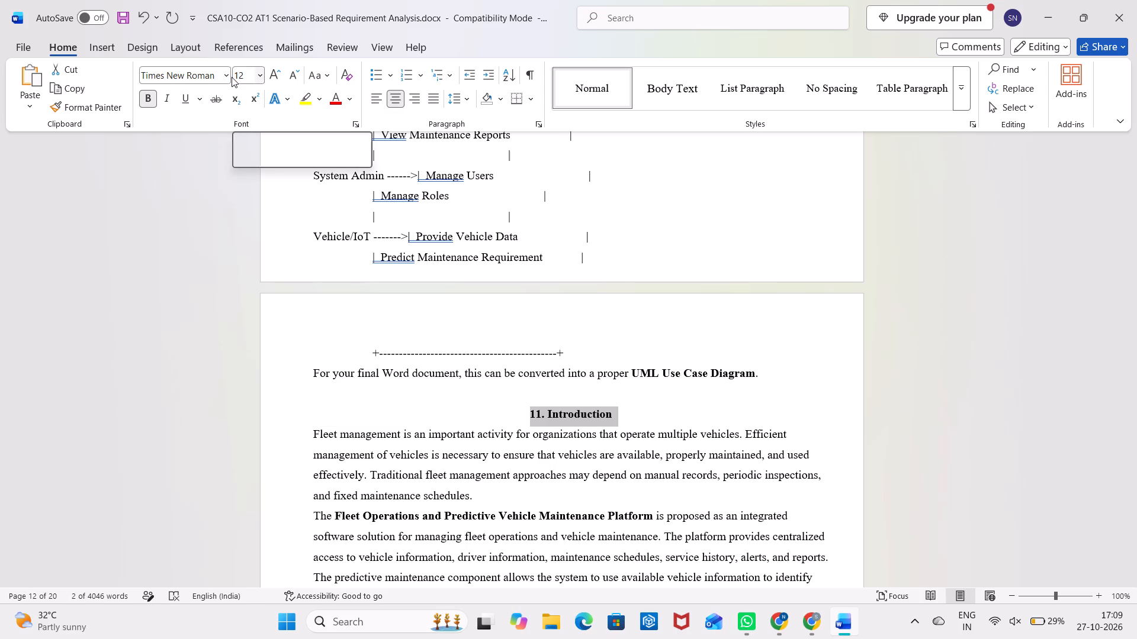
{"action": "double_click", "coordinate": [252, 76]}
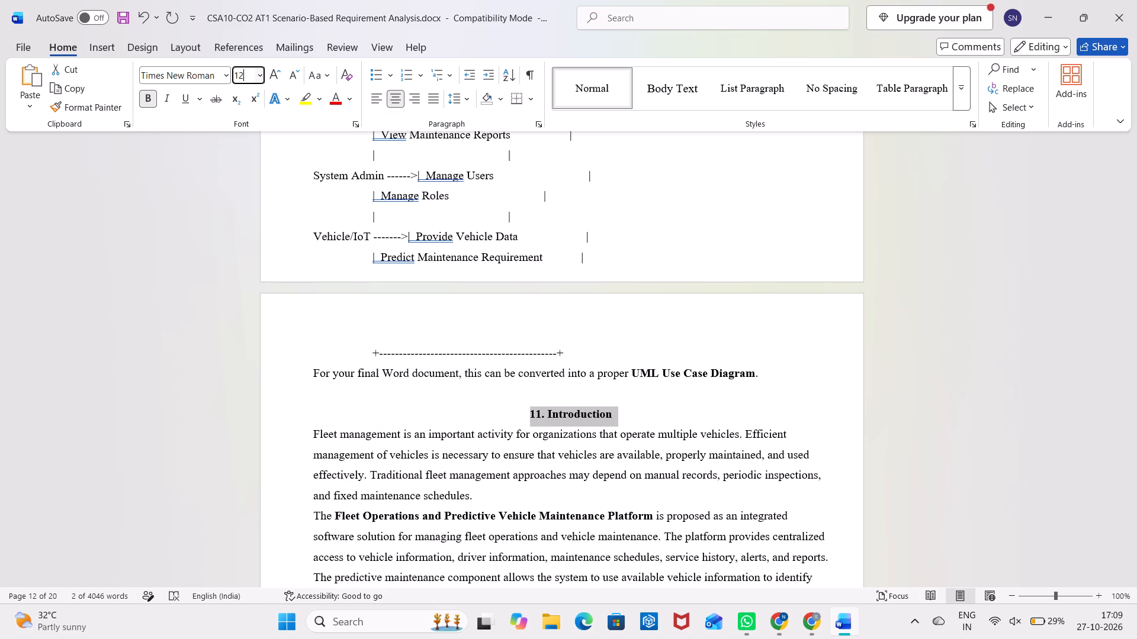
{"action": "key", "text": "BackSpace"}
{"action": "key", "text": "3"}
Delete the divider line above the "12. Problem Description" heading.
{"action": "scroll", "coordinate": [403, 415], "scroll_direction": "down", "scroll_amount": 2}
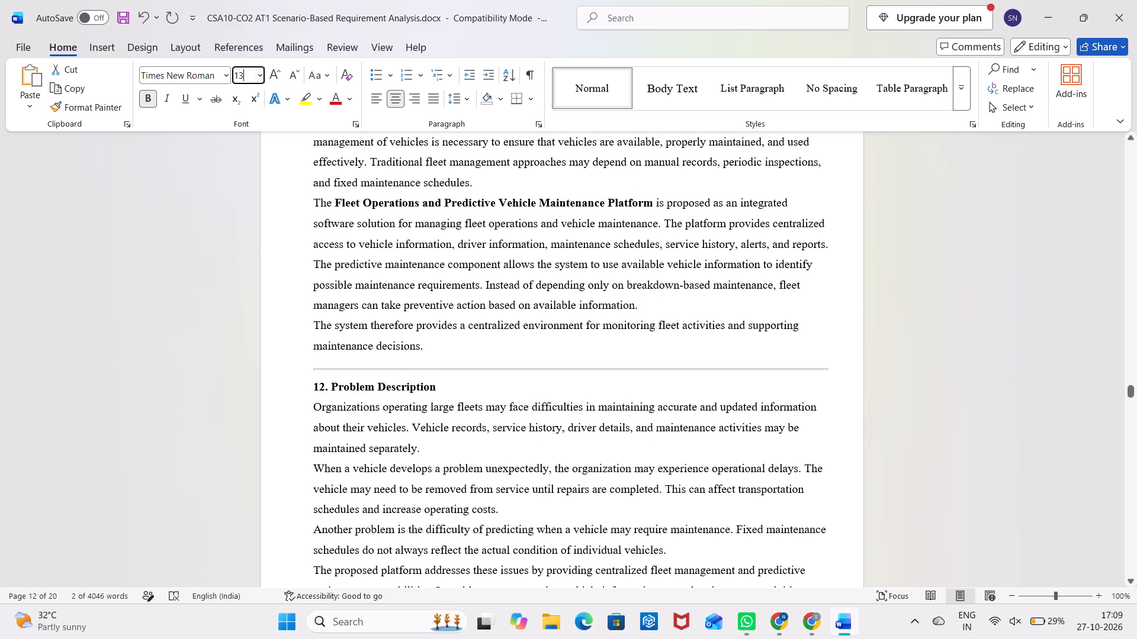
{"action": "left_click", "coordinate": [399, 370]}
{"action": "key", "text": "BackSpace"}
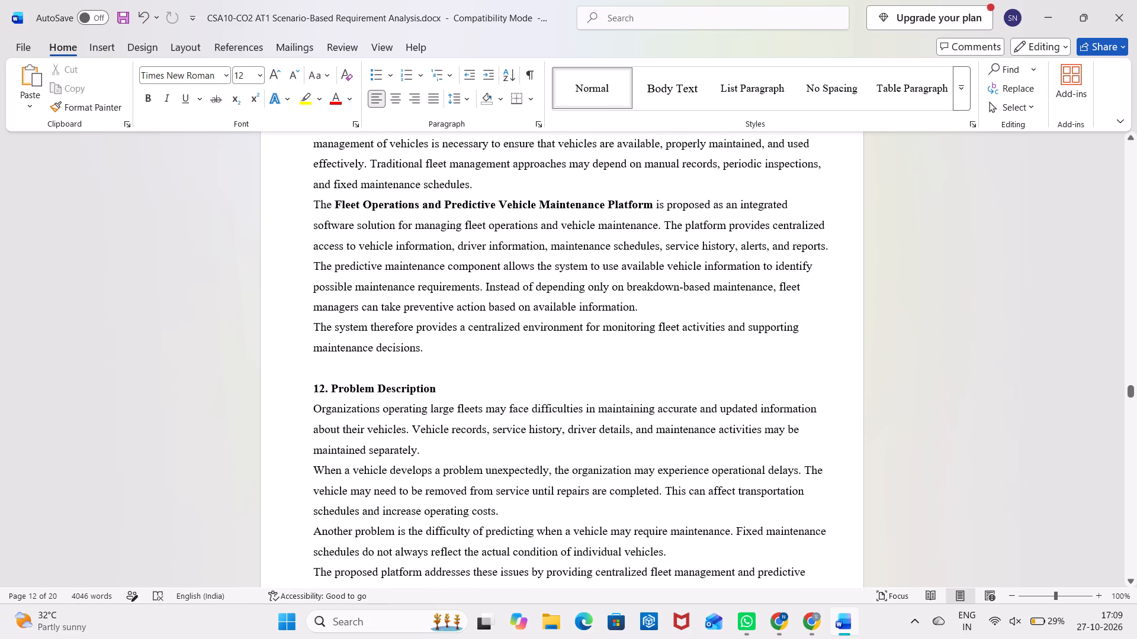
Center the "12. Problem Description" heading and set its font size to 13.
{"action": "left_click_drag", "start_coordinate": [310, 386], "coordinate": [438, 385]}
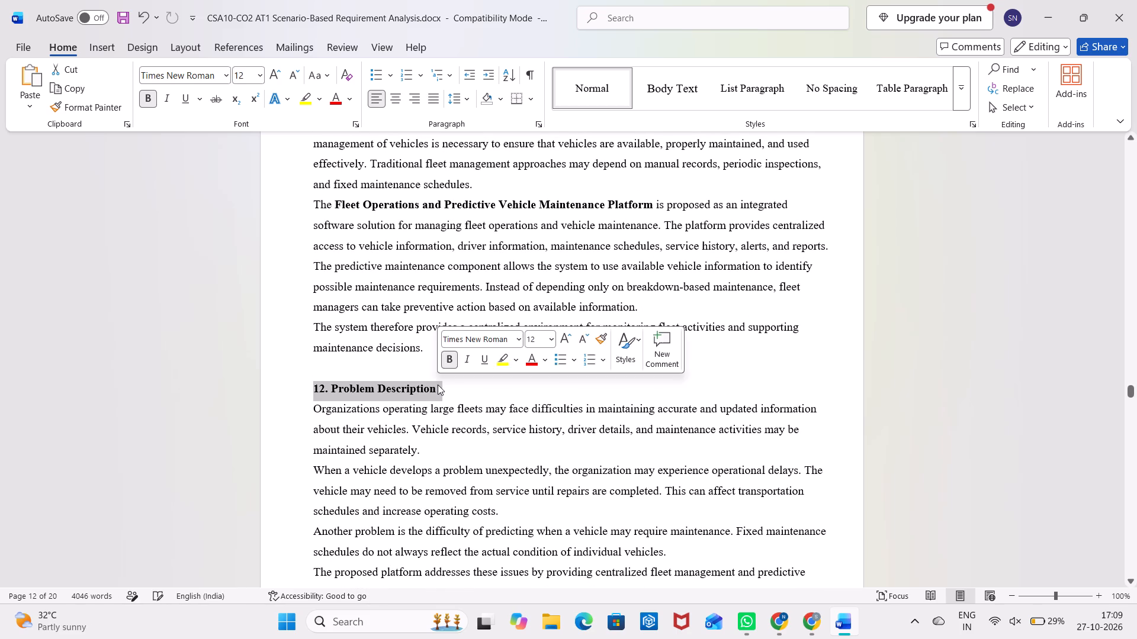
{"action": "key", "text": "ctrl+e"}
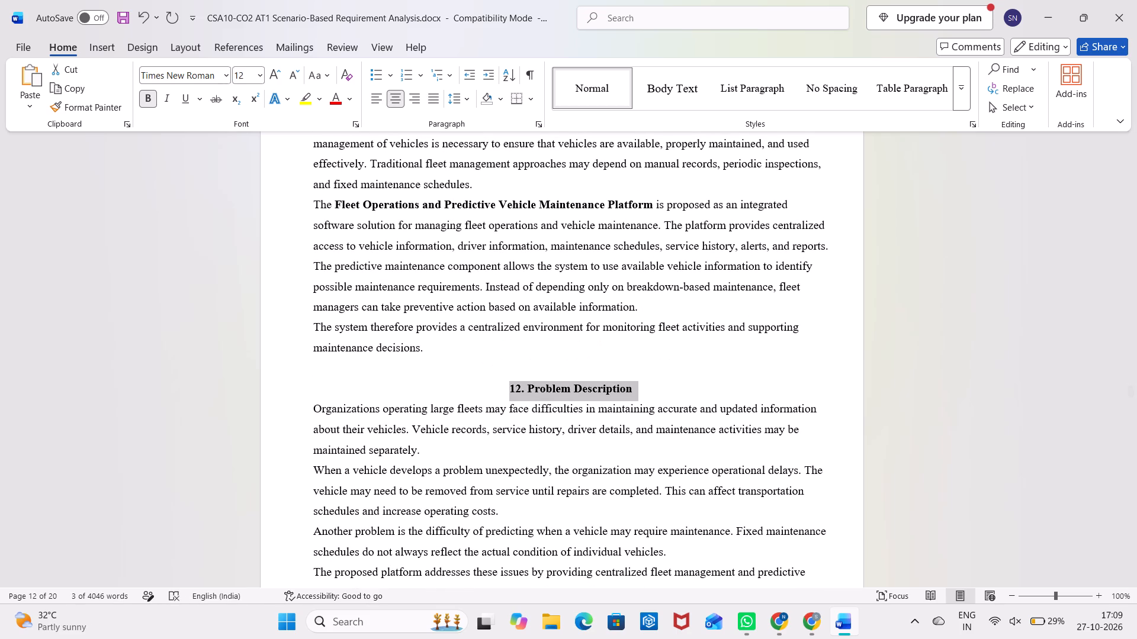
{"action": "left_click", "coordinate": [240, 75]}
{"action": "left_click", "coordinate": [240, 75]}
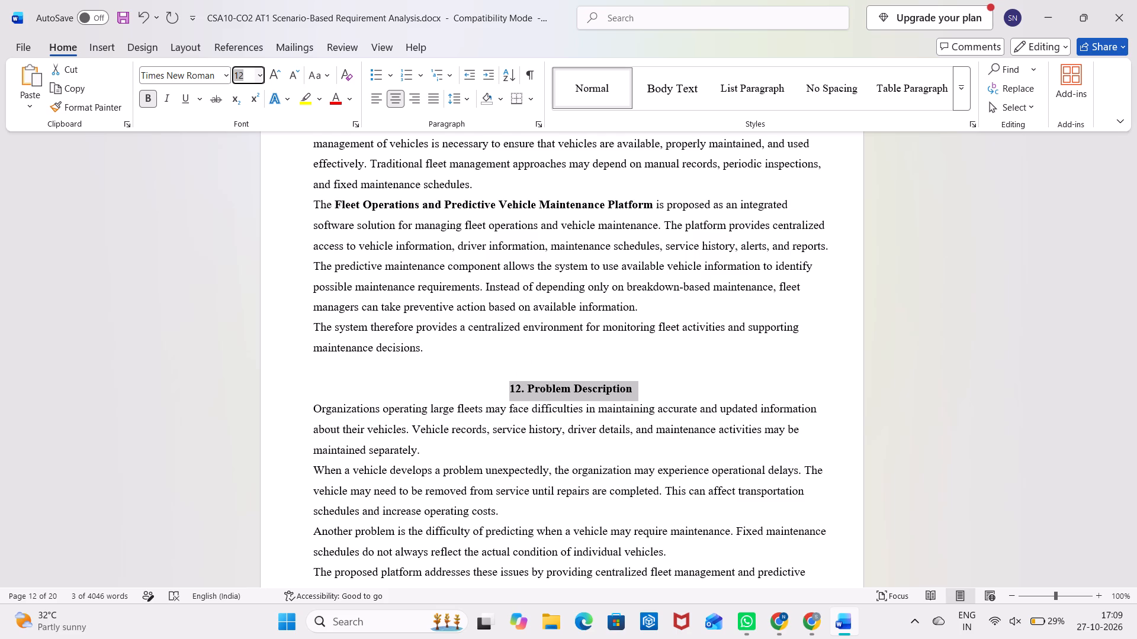
{"action": "left_click", "coordinate": [243, 76]}
{"action": "key", "text": "BackSpace"}
{"action": "key", "text": "3"}
{"action": "left_click", "coordinate": [389, 341]}
Delete the divider line above the "13. Scope of the System" heading.
{"action": "scroll", "coordinate": [389, 341], "scroll_direction": "down", "scroll_amount": 2}
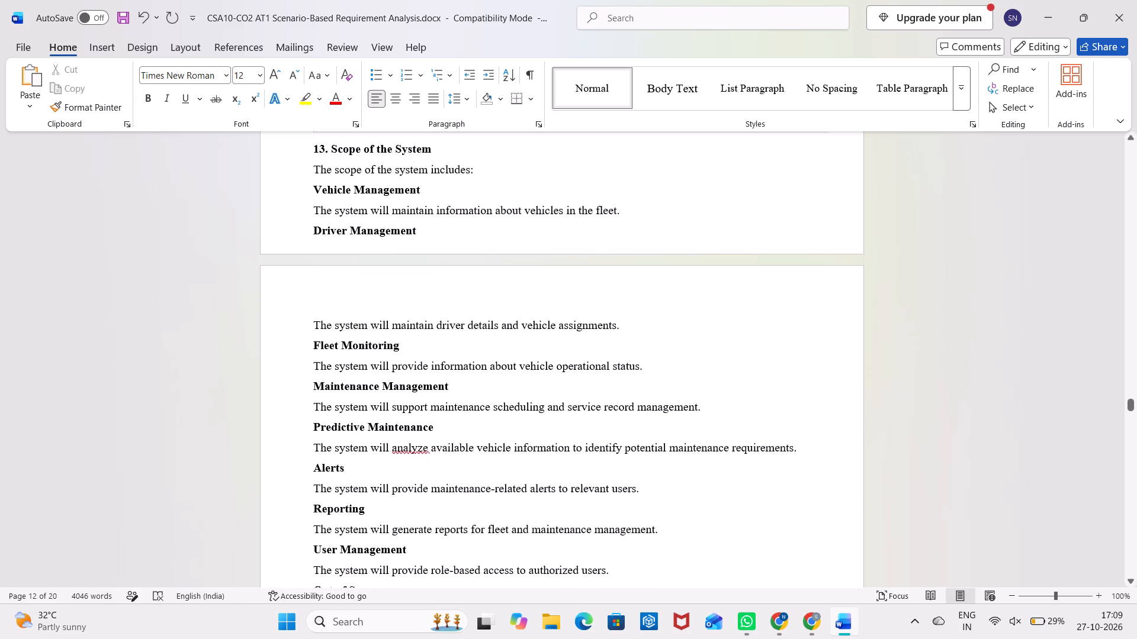
{"action": "scroll", "coordinate": [385, 272], "scroll_direction": "up", "scroll_amount": 1}
{"action": "left_click", "coordinate": [384, 272]}
{"action": "key", "text": "BackSpace"}
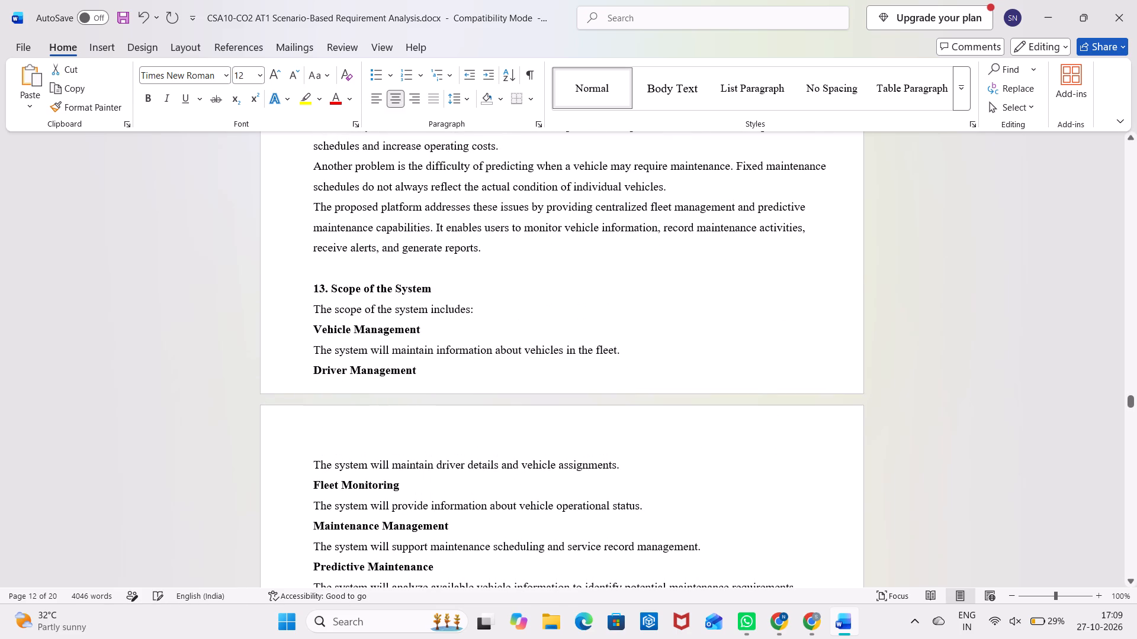
Set the font size of the "13. Scope of the System" heading to 13.
{"action": "left_click_drag", "start_coordinate": [316, 289], "coordinate": [515, 301]}
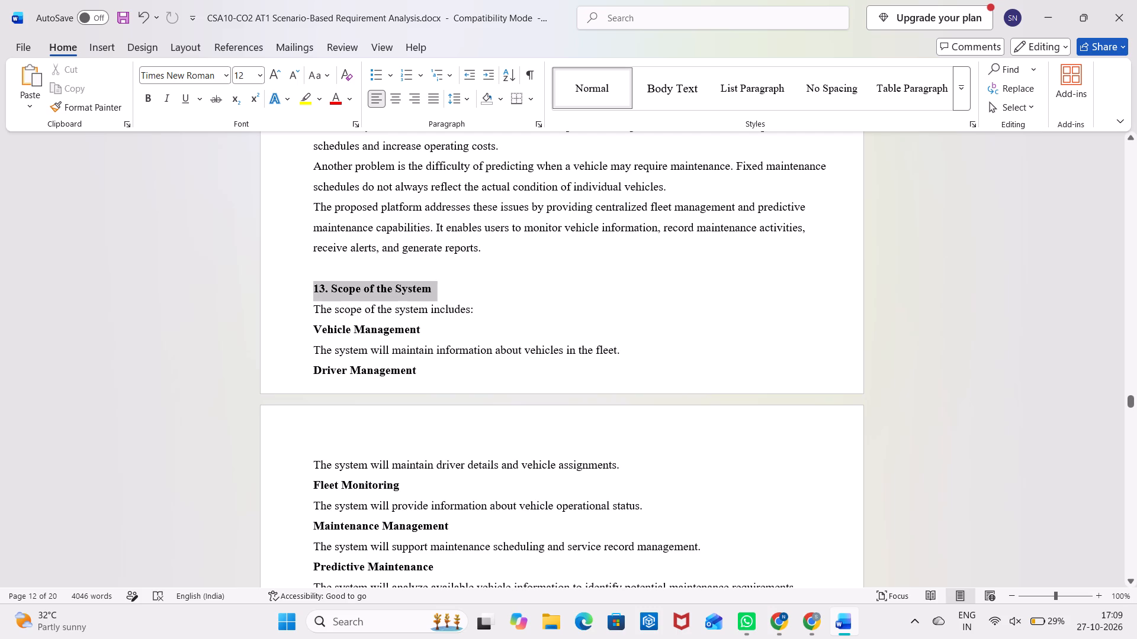
{"action": "left_click_drag", "start_coordinate": [515, 301], "coordinate": [515, 302]}
{"action": "left_click", "coordinate": [311, 283]}
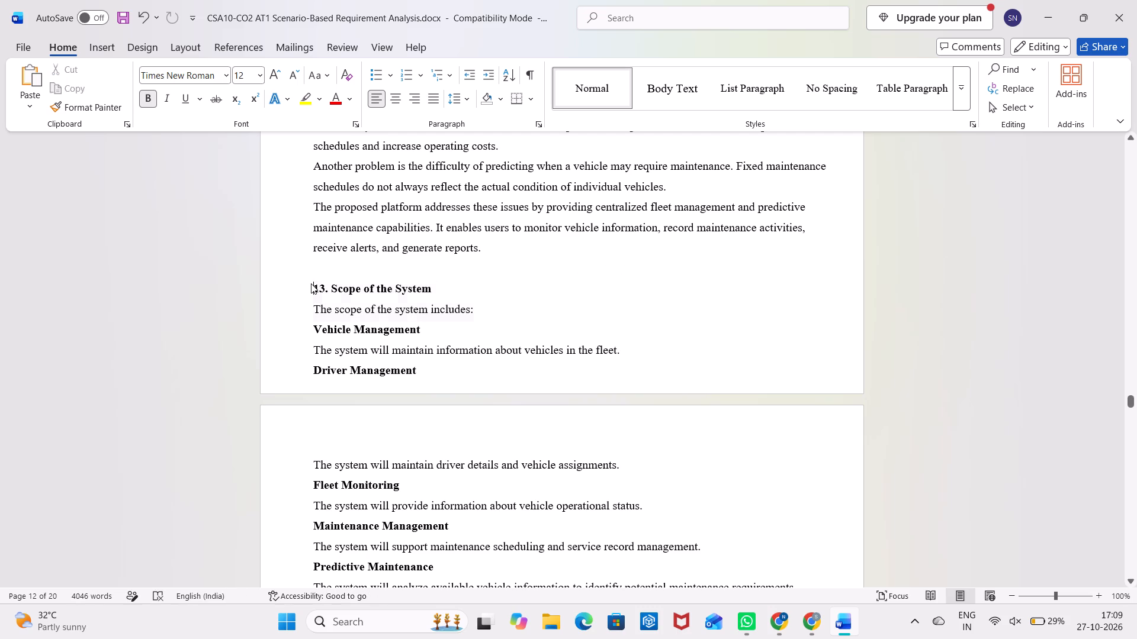
{"action": "left_click_drag", "start_coordinate": [311, 285], "coordinate": [431, 285]}
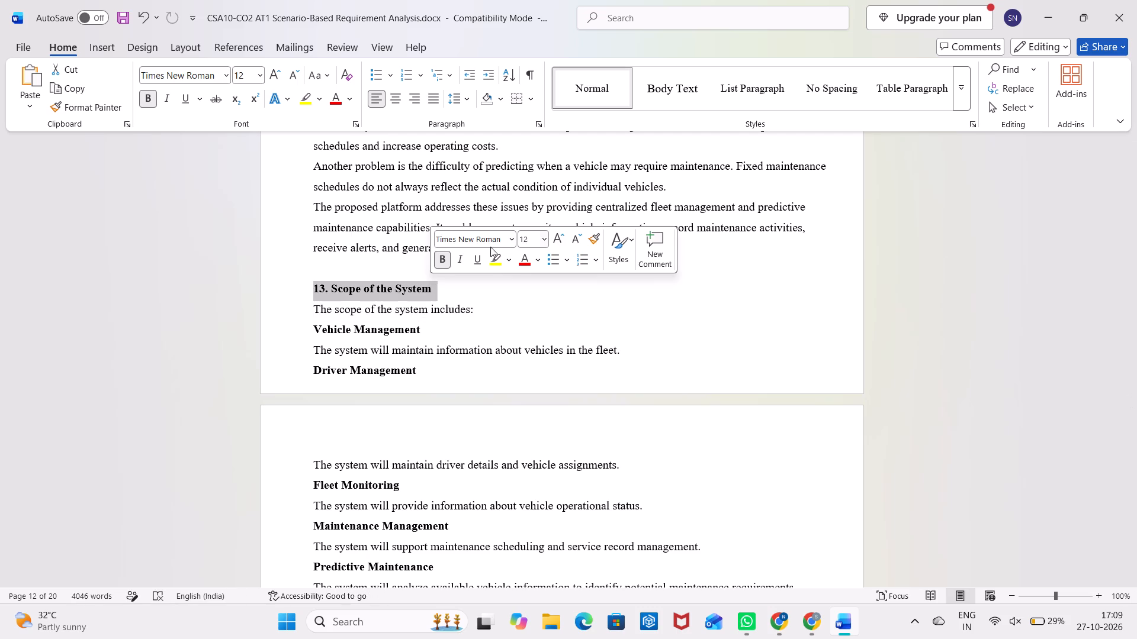
{"action": "left_click", "coordinate": [529, 241]}
{"action": "key", "text": "BackSpace"}
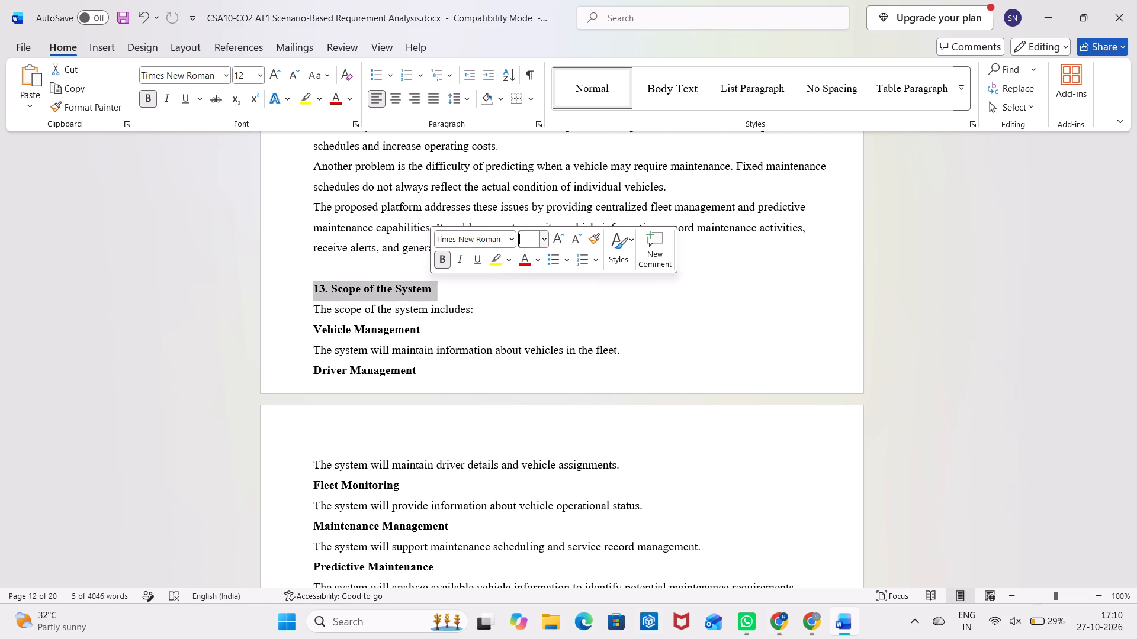
{"action": "key", "text": "3"}
{"action": "key", "text": "ctrl+e"}
{"action": "key", "text": "ctrl+z"}
{"action": "key", "text": "ctrl+z"}
{"action": "key", "text": "BackSpace"}
{"action": "key", "text": "BackSpace"}
{"action": "type", "text": "13"}
{"action": "left_click", "coordinate": [313, 289]}
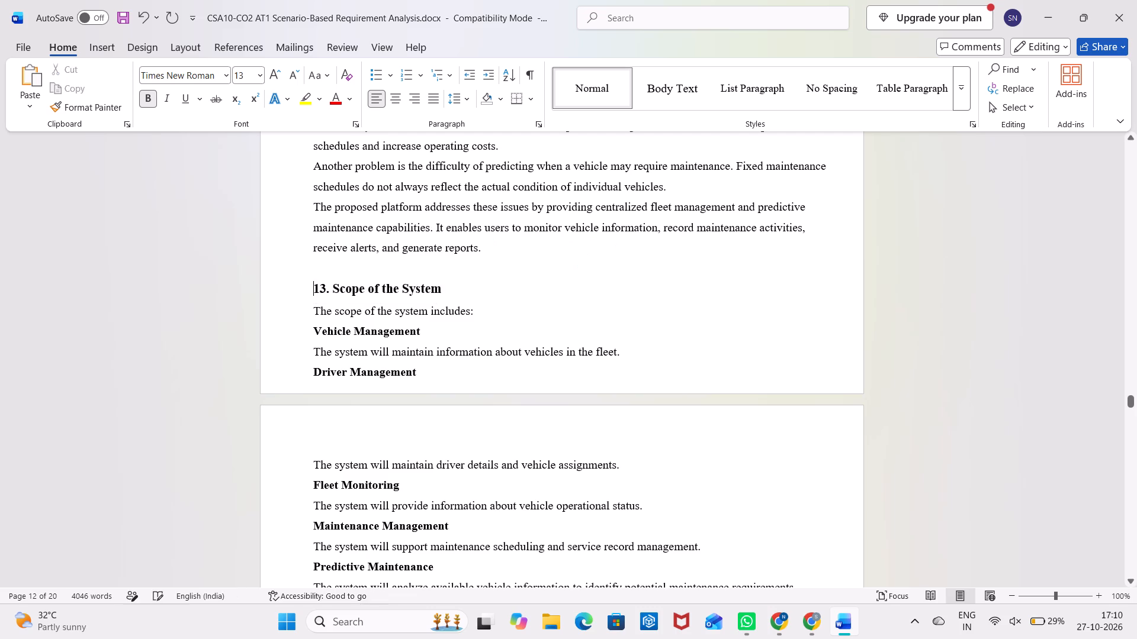
Center the "13. Scope of the System" heading.
{"action": "key", "text": "ctrl+e"}
Delete the divider line above the "Use Case 2: Add Vehicle" subheading.
{"action": "scroll", "coordinate": [313, 289], "scroll_direction": "down", "scroll_amount": 1}
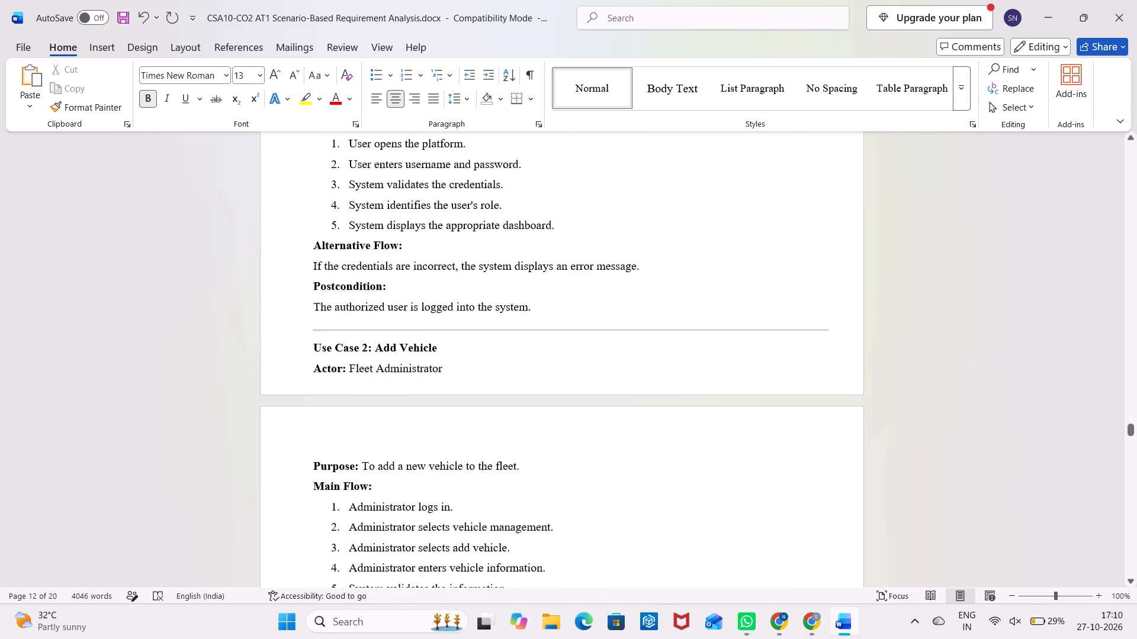
{"action": "scroll", "coordinate": [313, 289], "scroll_direction": "down", "scroll_amount": 1}
{"action": "scroll", "coordinate": [313, 289], "scroll_direction": "up", "scroll_amount": 2}
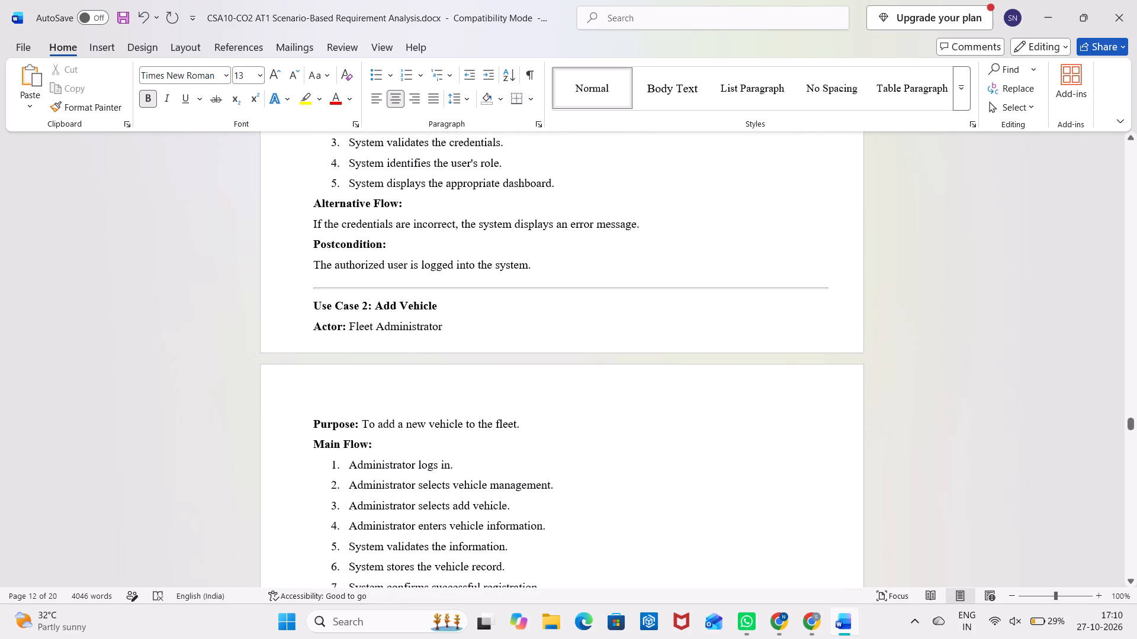
{"action": "left_click", "coordinate": [335, 286]}
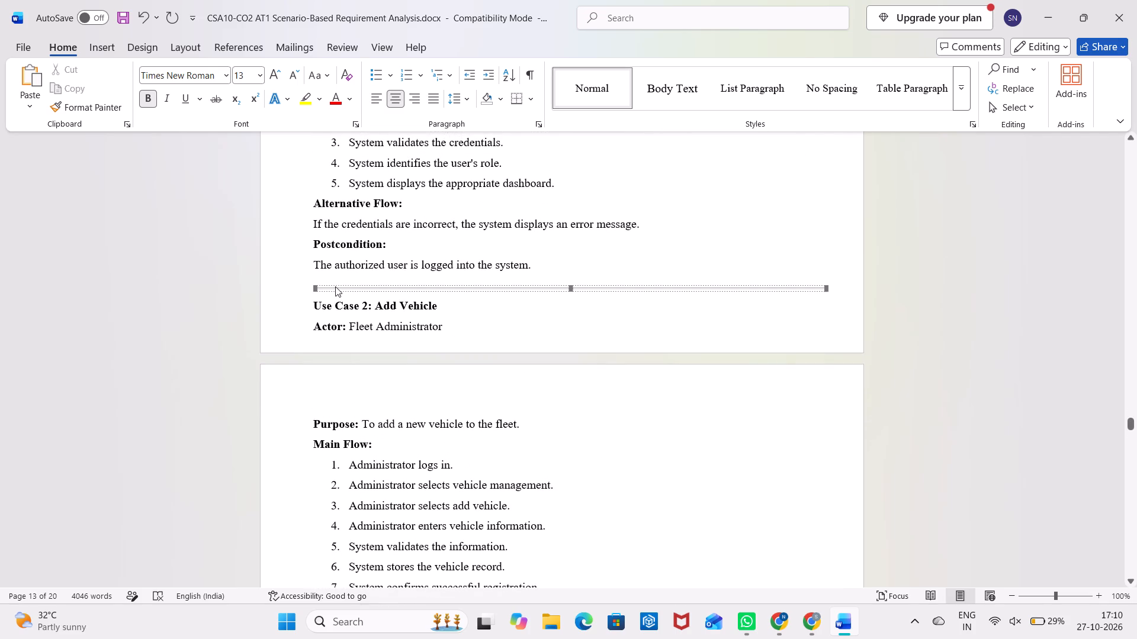
{"action": "key", "text": "BackSpace"}
Delete the divider line above the "14. Use Case Descriptions" heading.
{"action": "scroll", "coordinate": [335, 286], "scroll_direction": "up", "scroll_amount": 2}
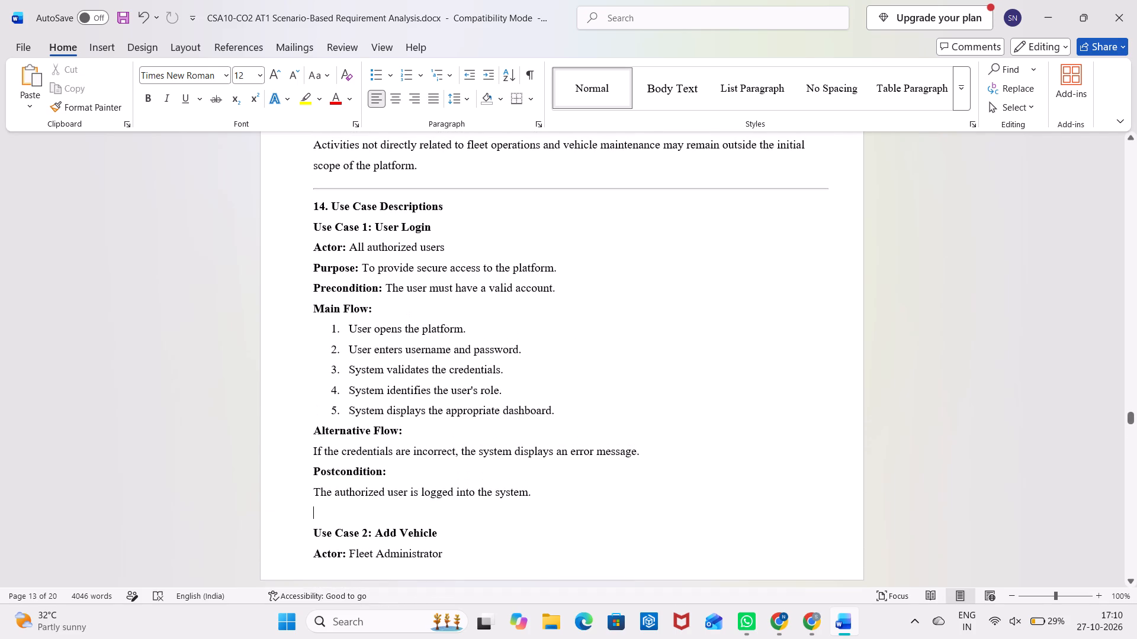
{"action": "left_click", "coordinate": [342, 189]}
{"action": "key", "text": "BackSpace"}
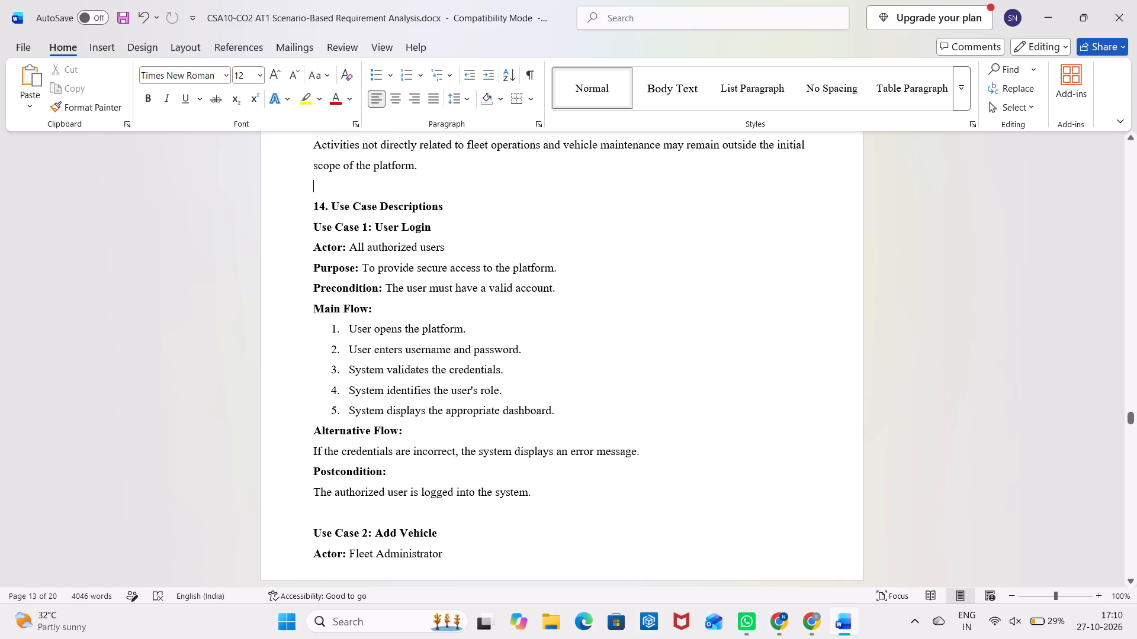
Center the "14. Use Case Descriptions" heading and set its font size to 13.
{"action": "left_click_drag", "start_coordinate": [311, 205], "coordinate": [440, 204]}
{"action": "key", "text": "ctrl+e"}
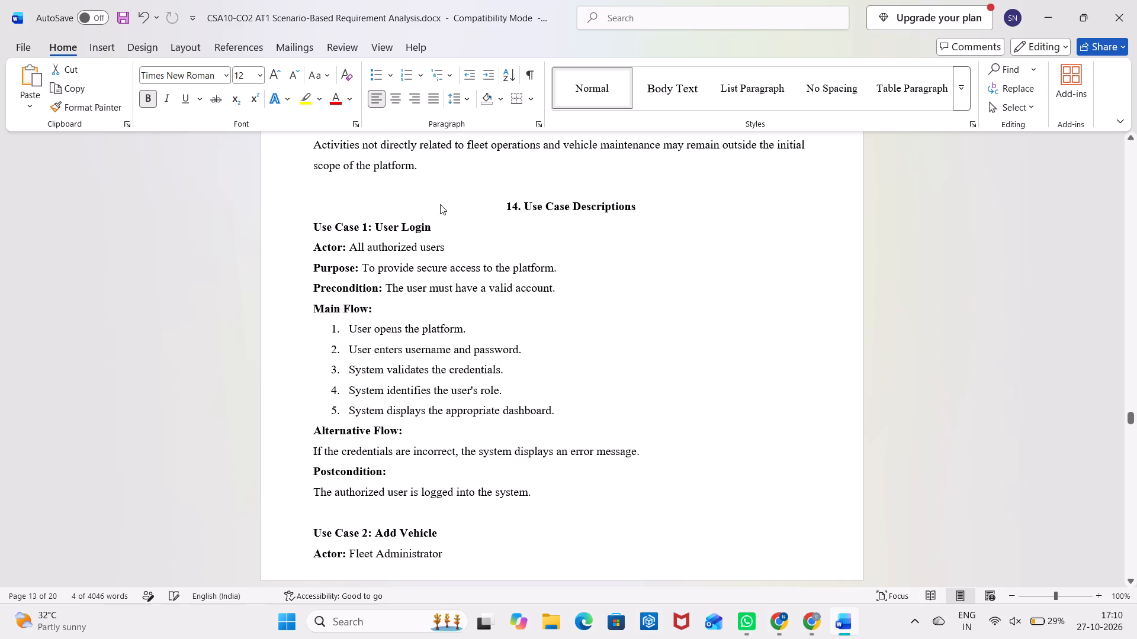
{"action": "left_click", "coordinate": [250, 71]}
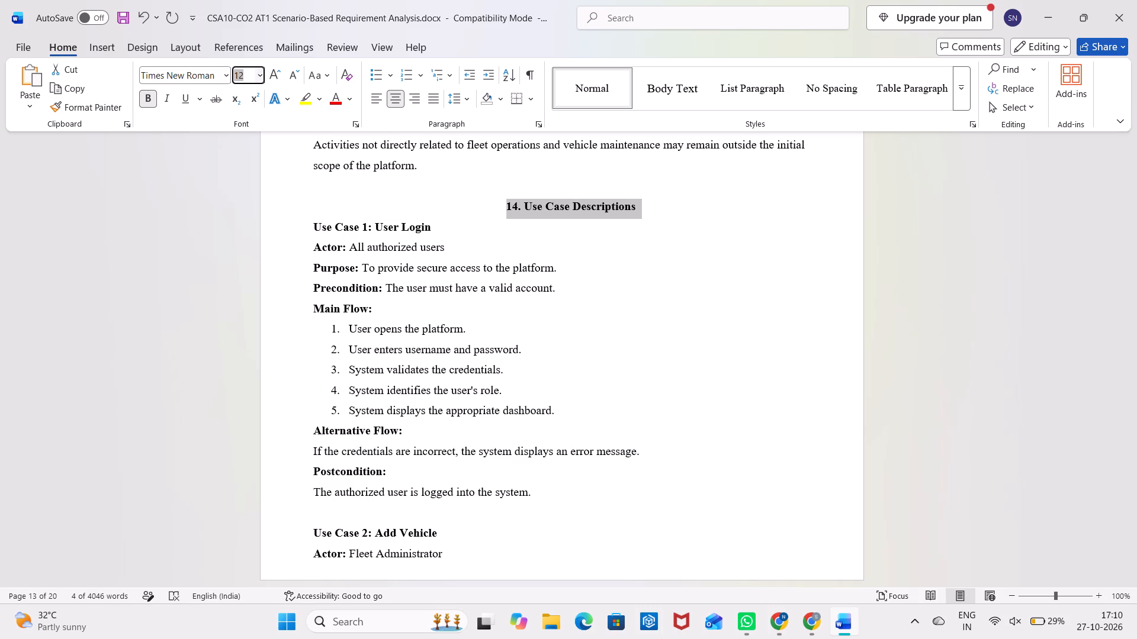
{"action": "left_click", "coordinate": [250, 71]}
{"action": "key", "text": "BackSpace"}
{"action": "key", "text": "3"}
{"action": "left_click", "coordinate": [359, 264]}
Delete the divider line above the "15. Data Requirements" heading.
{"action": "scroll", "coordinate": [359, 264], "scroll_direction": "down", "scroll_amount": 3}
{"action": "scroll", "coordinate": [359, 264], "scroll_direction": "up", "scroll_amount": 1}
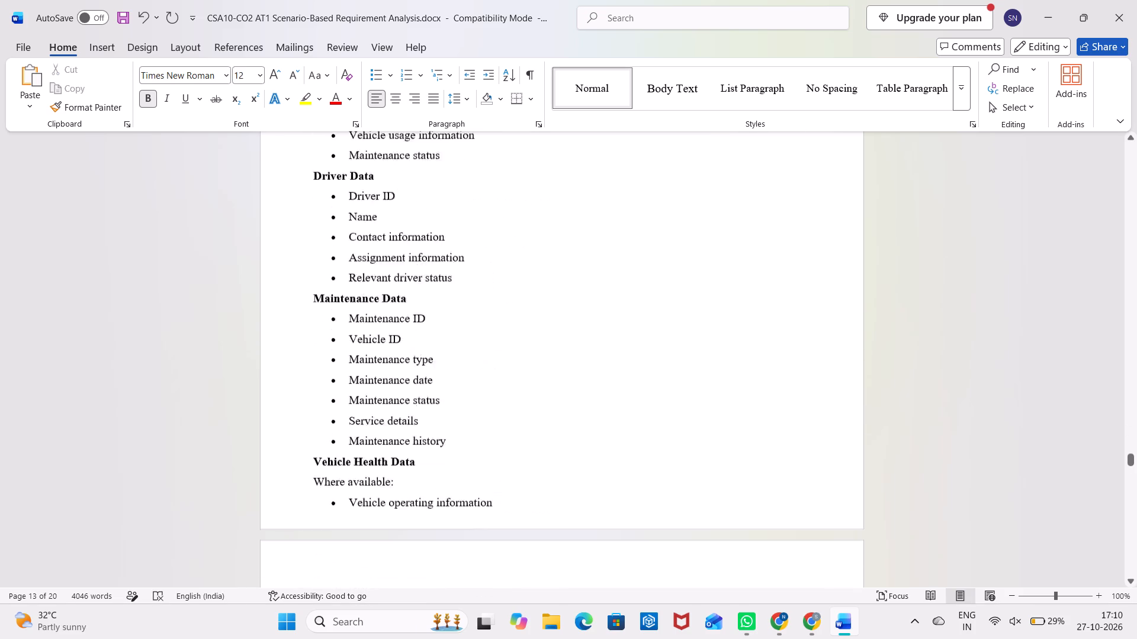
{"action": "scroll", "coordinate": [359, 264], "scroll_direction": "up", "scroll_amount": 3}
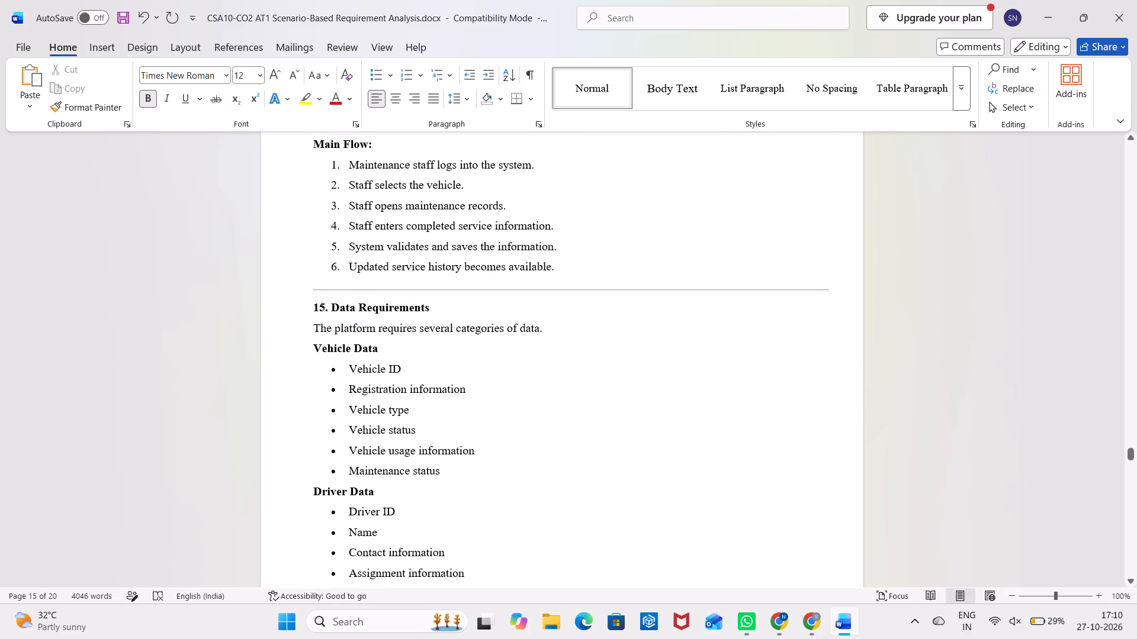
{"action": "left_click", "coordinate": [356, 283]}
{"action": "key", "text": "BackSpace"}
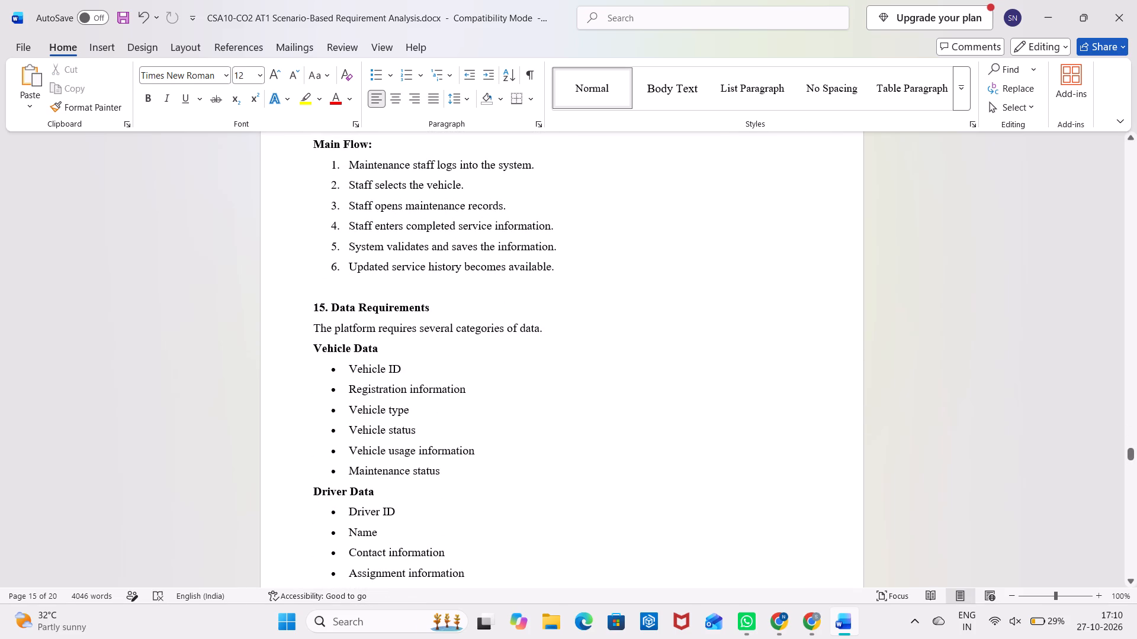
Center the "15. Data Requirements" heading and set its font size to 13.
{"action": "left_click_drag", "start_coordinate": [312, 306], "coordinate": [441, 314]}
{"action": "key", "text": "ctrl+e"}
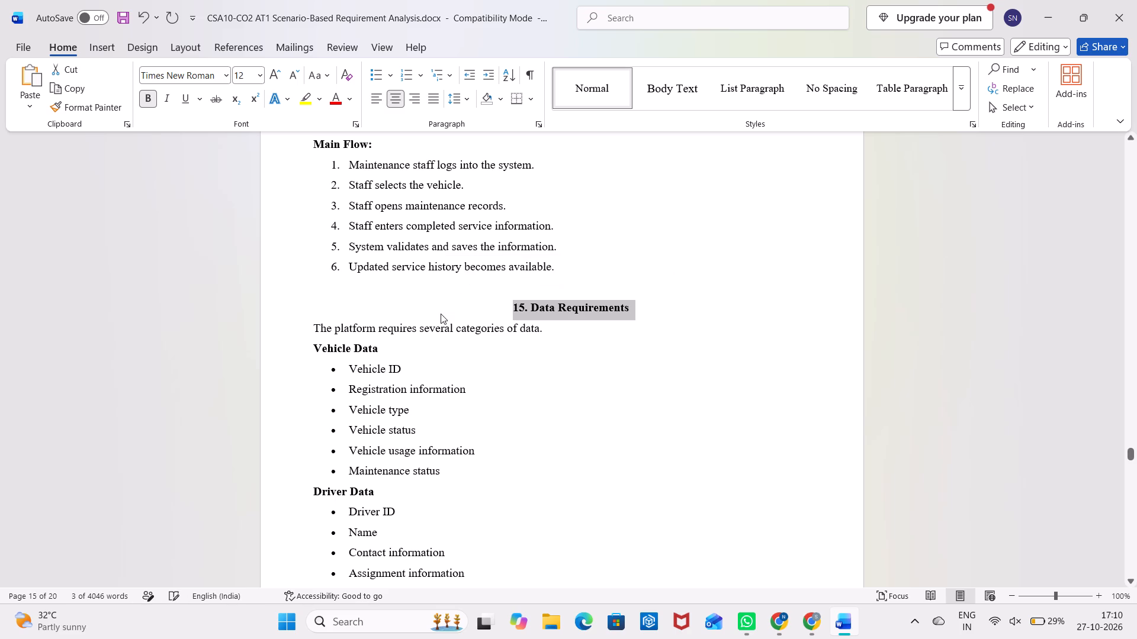
{"action": "double_click", "coordinate": [248, 78]}
{"action": "key", "text": "BackSpace"}
{"action": "key", "text": "3"}
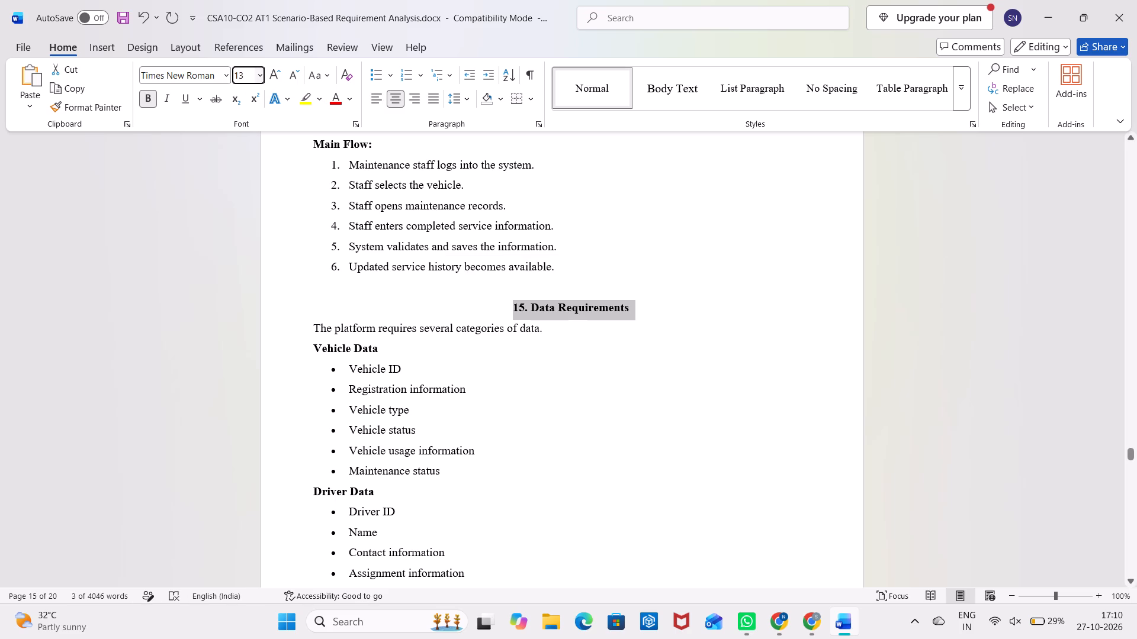
{"action": "left_click", "coordinate": [286, 227]}
{"action": "scroll", "coordinate": [286, 227], "scroll_direction": "down", "scroll_amount": 1}
{"action": "scroll", "coordinate": [357, 253], "scroll_direction": "down", "scroll_amount": 1}
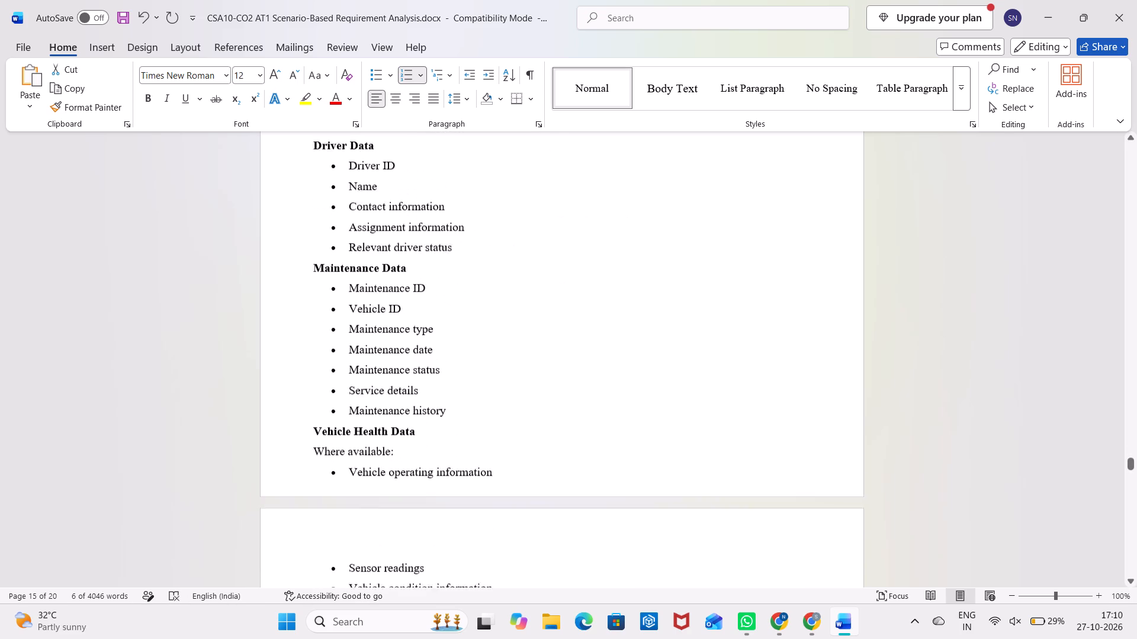
{"action": "scroll", "coordinate": [357, 253], "scroll_direction": "down", "scroll_amount": 2}
{"action": "scroll", "coordinate": [357, 253], "scroll_direction": "up", "scroll_amount": 1}
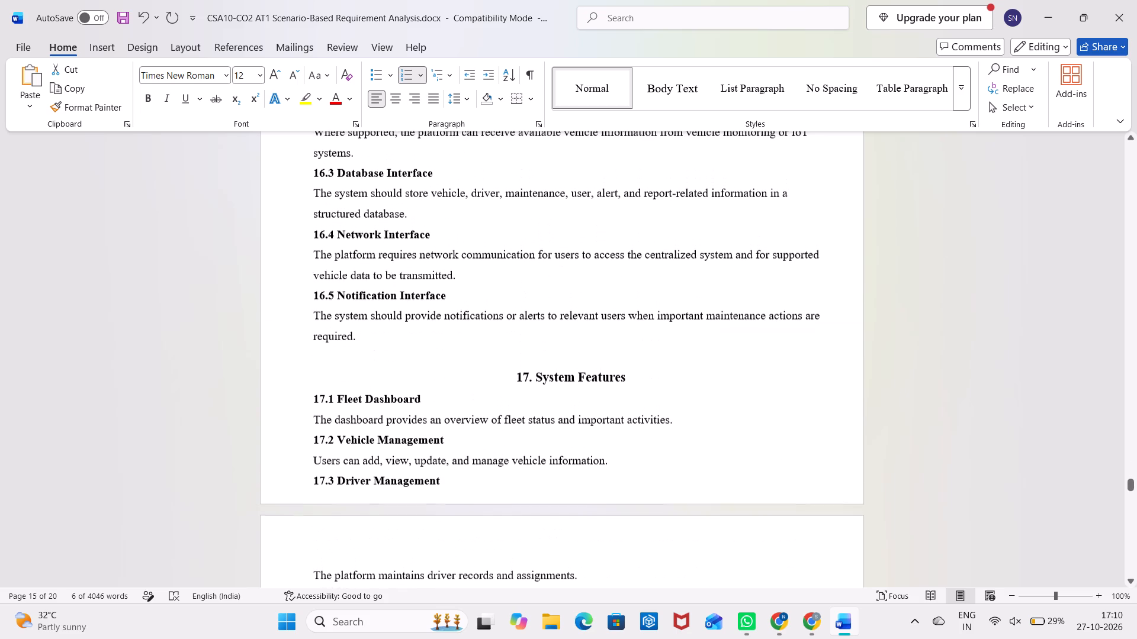
{"action": "scroll", "coordinate": [358, 273], "scroll_direction": "up", "scroll_amount": 2}
{"action": "scroll", "coordinate": [371, 235], "scroll_direction": "down", "scroll_amount": 1}
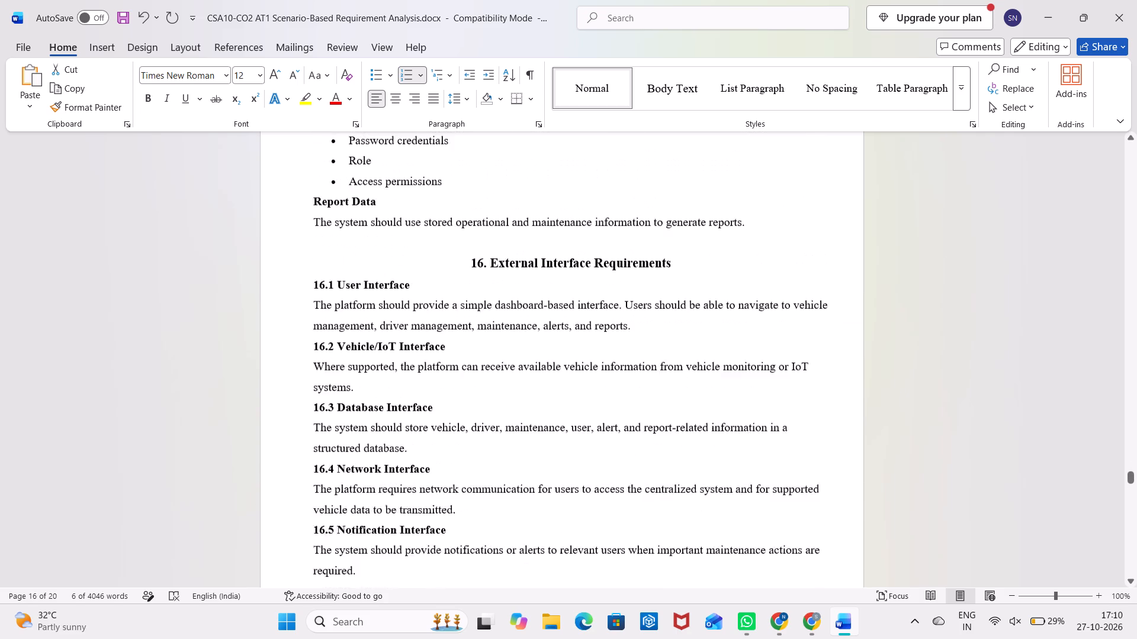
{"action": "scroll", "coordinate": [371, 235], "scroll_direction": "down", "scroll_amount": 3}
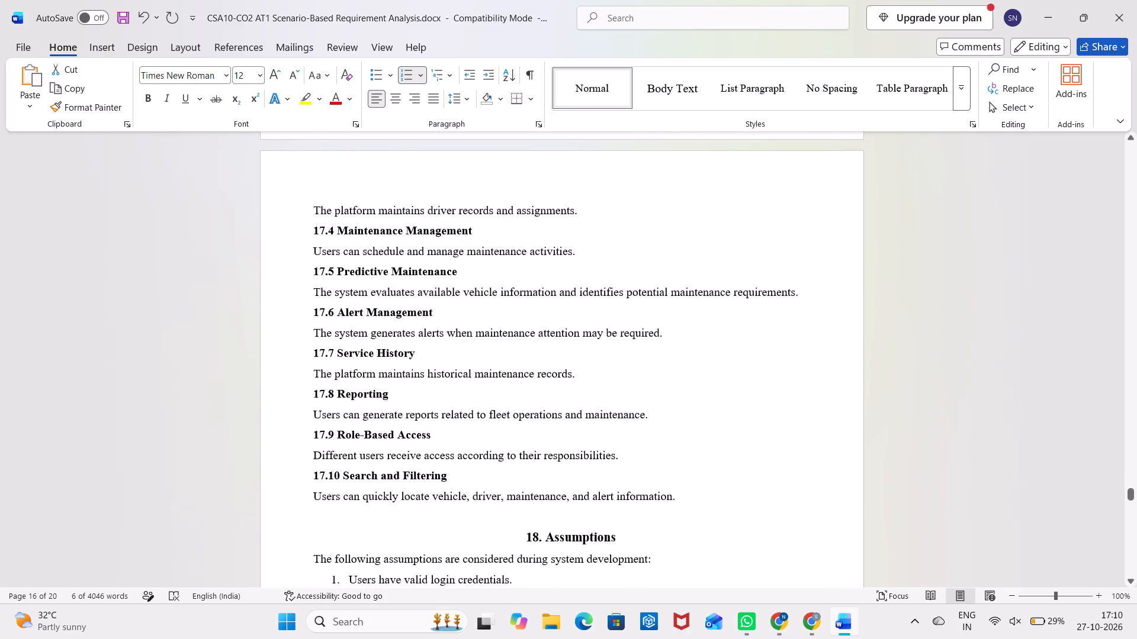
{"action": "scroll", "coordinate": [371, 235], "scroll_direction": "down", "scroll_amount": 2}
{"action": "scroll", "coordinate": [371, 235], "scroll_direction": "up", "scroll_amount": 8}
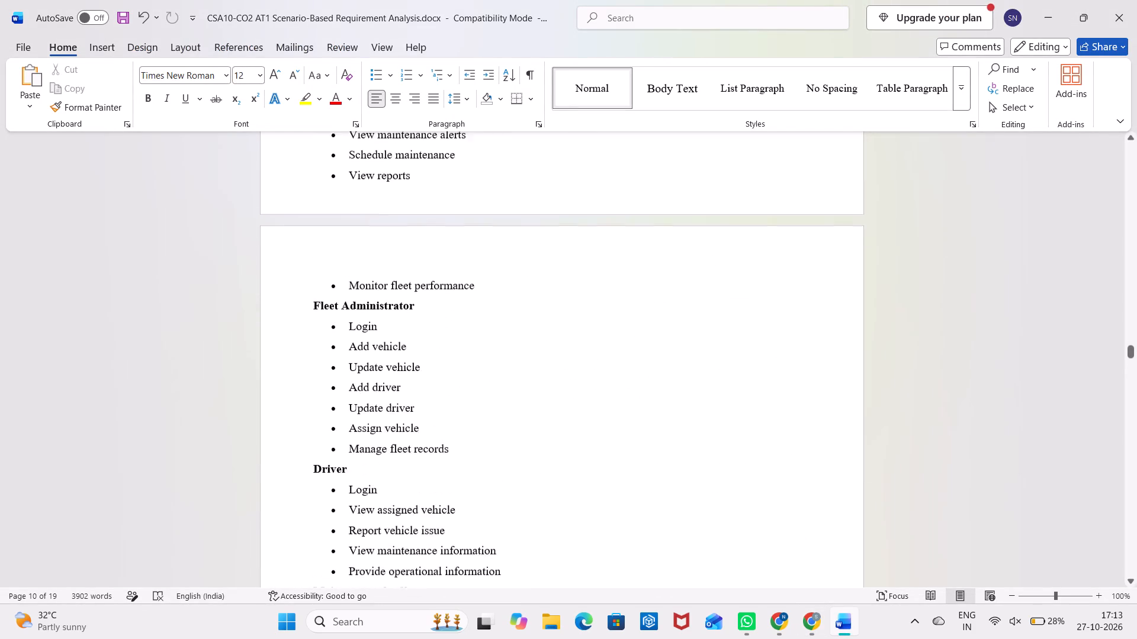
{"action": "scroll", "coordinate": [464, 335], "scroll_direction": "up", "scroll_amount": 4}
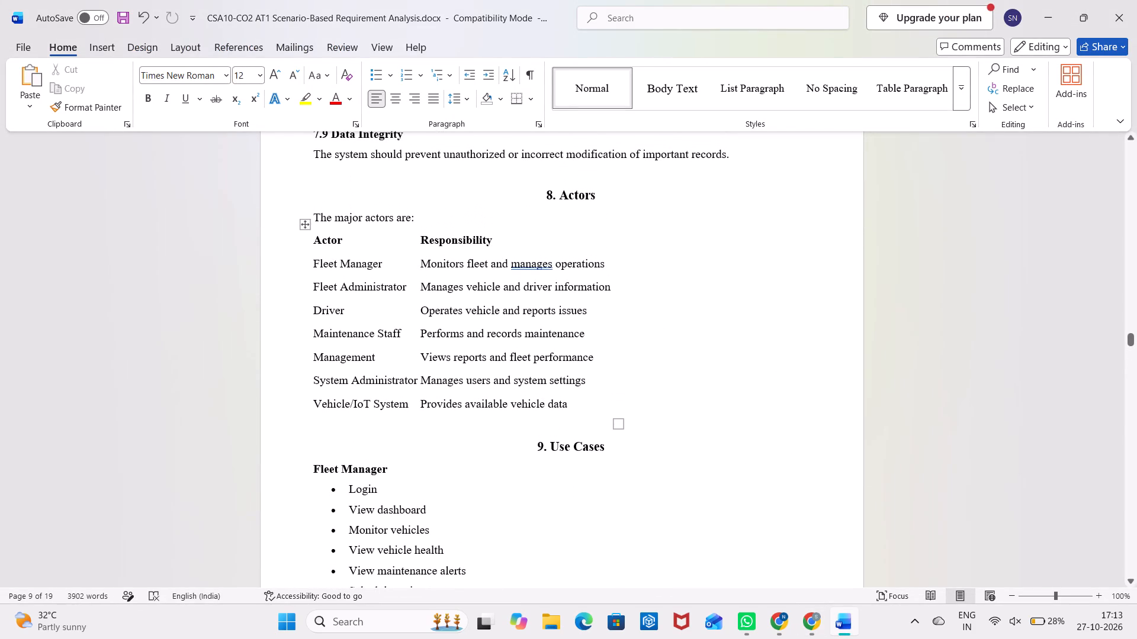
{"action": "left_click_drag", "start_coordinate": [315, 238], "coordinate": [629, 414]}
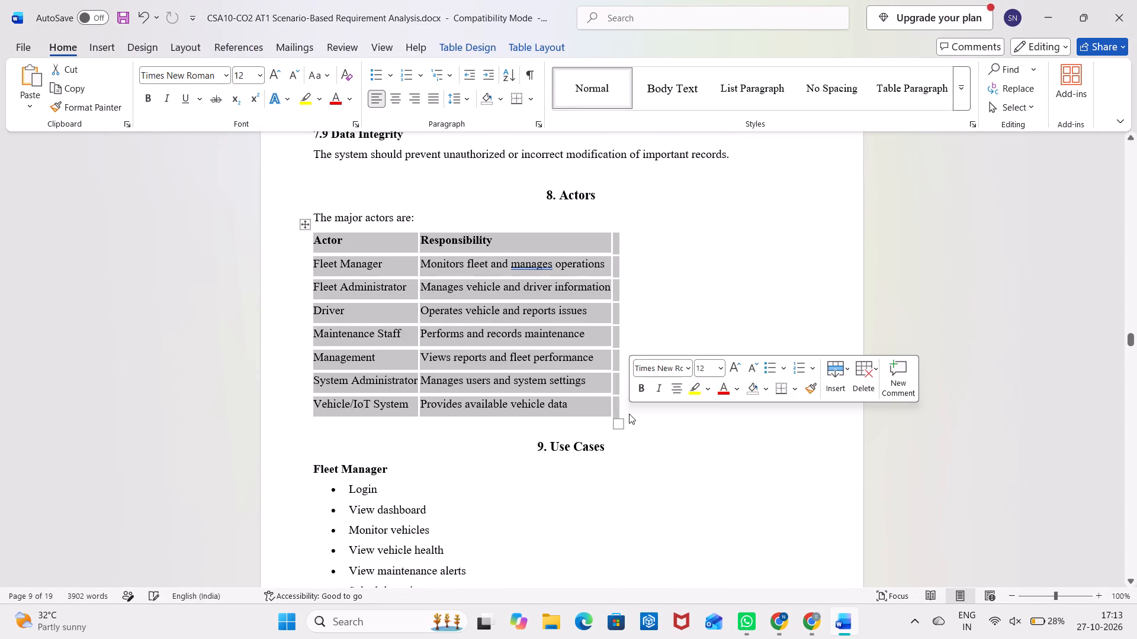
{"action": "left_click", "coordinate": [97, 46]}
{"action": "left_click", "coordinate": [110, 66]}
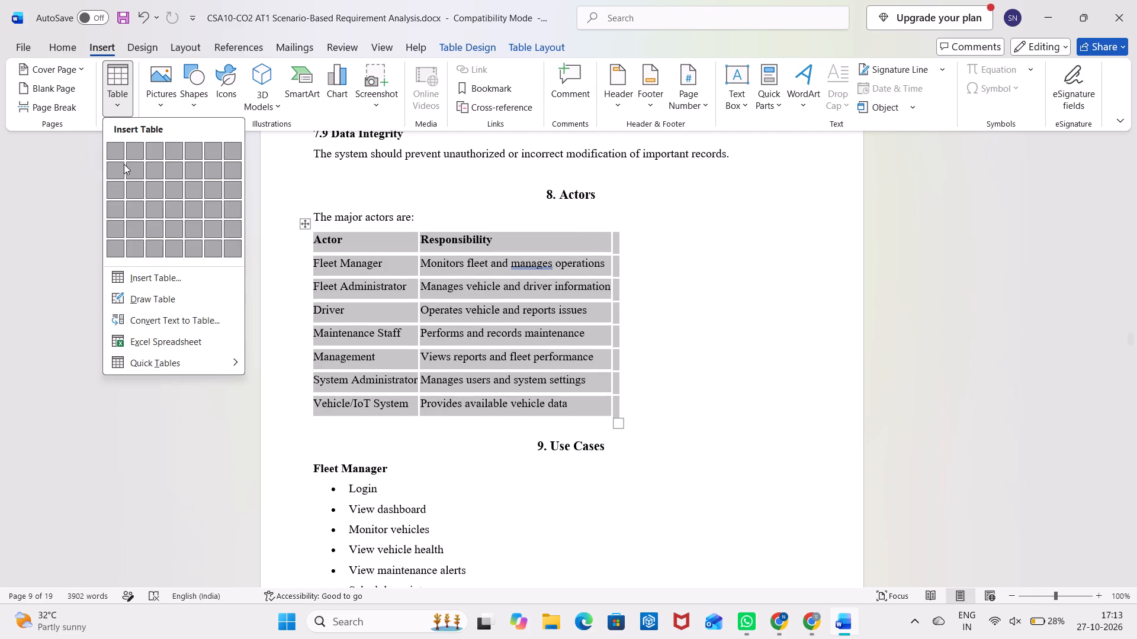
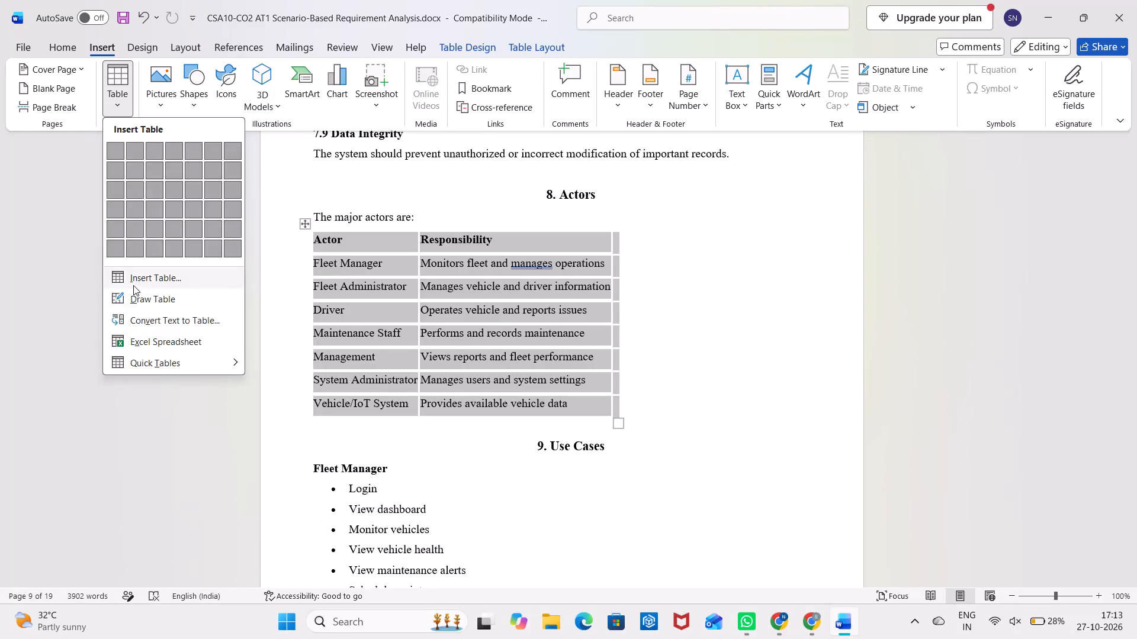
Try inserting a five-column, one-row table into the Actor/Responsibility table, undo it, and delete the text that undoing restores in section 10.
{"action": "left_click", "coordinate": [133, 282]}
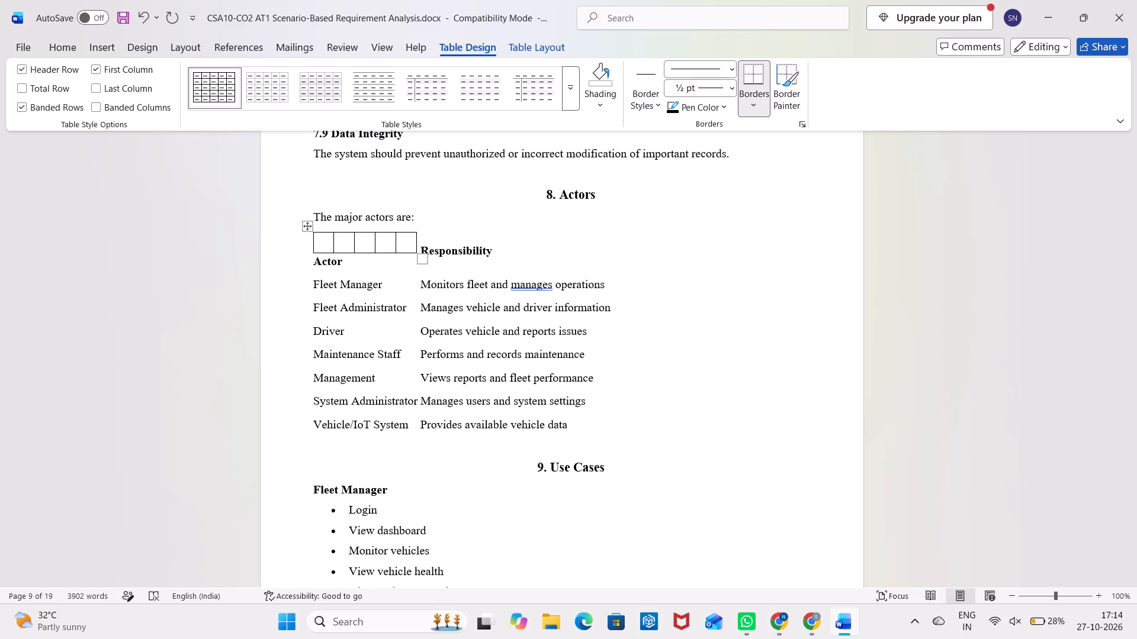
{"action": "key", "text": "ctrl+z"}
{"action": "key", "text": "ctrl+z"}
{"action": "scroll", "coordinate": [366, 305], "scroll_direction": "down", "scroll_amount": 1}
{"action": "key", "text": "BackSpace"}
Make the line "The major actors are:" under the 8. Actors heading bold.
{"action": "scroll", "coordinate": [366, 305], "scroll_direction": "up", "scroll_amount": 1}
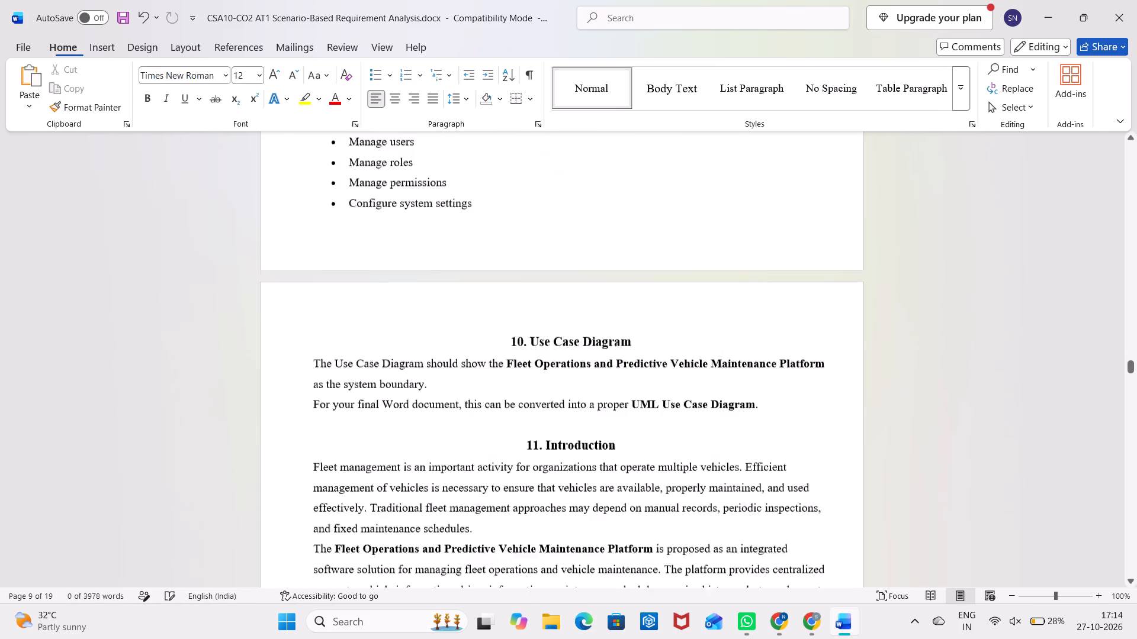
{"action": "scroll", "coordinate": [366, 305], "scroll_direction": "up", "scroll_amount": 5}
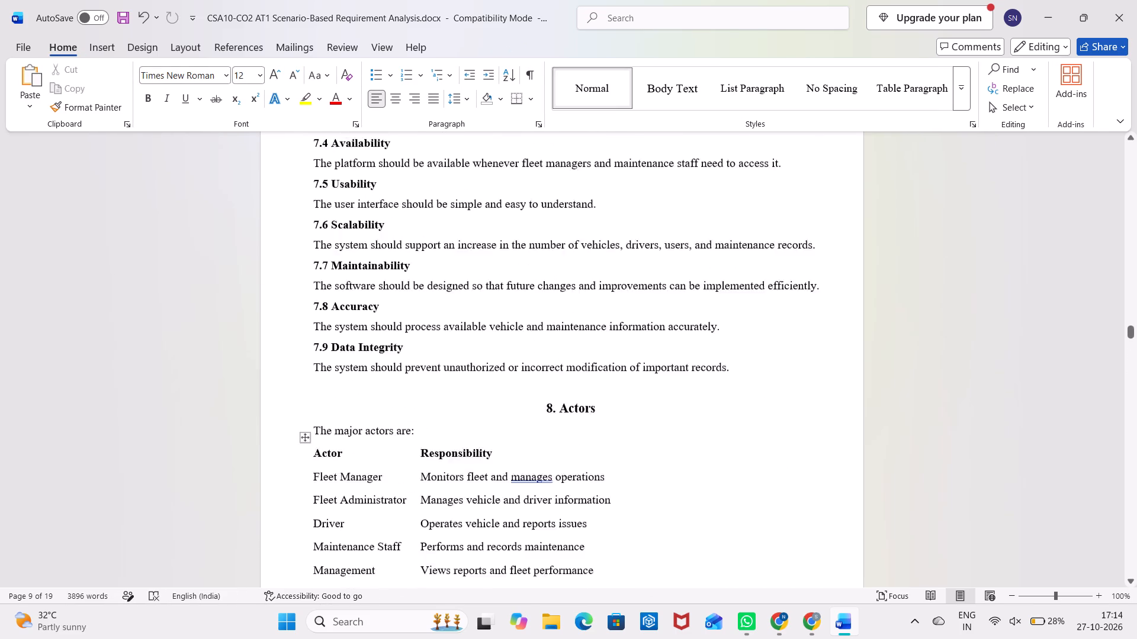
{"action": "scroll", "coordinate": [366, 305], "scroll_direction": "up", "scroll_amount": 2}
{"action": "scroll", "coordinate": [366, 305], "scroll_direction": "down", "scroll_amount": 1}
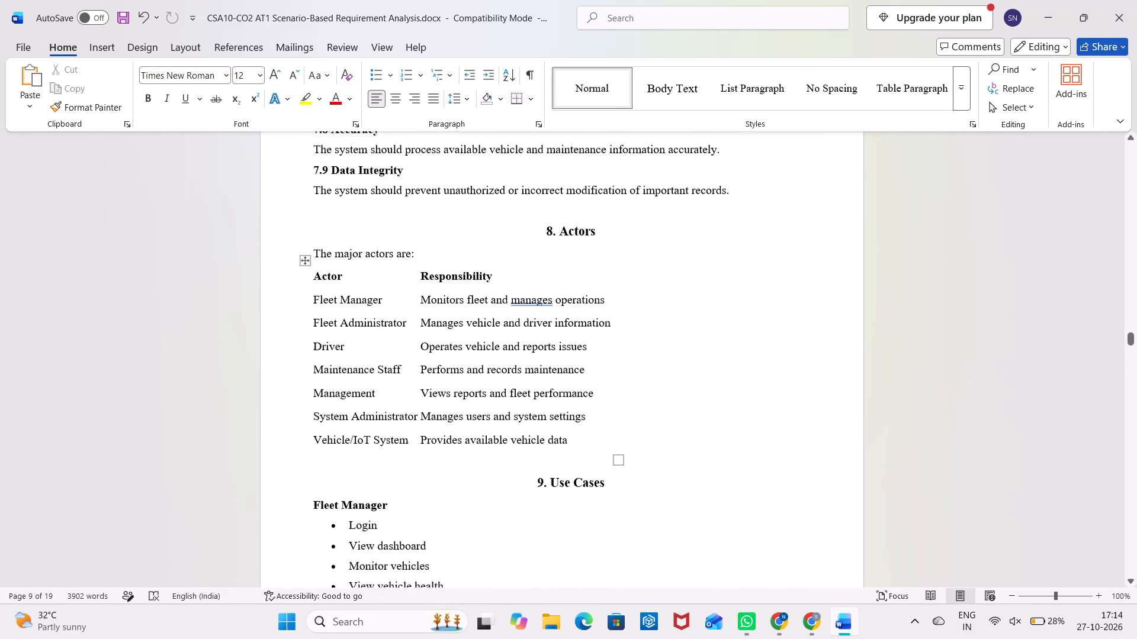
{"action": "scroll", "coordinate": [366, 305], "scroll_direction": "down", "scroll_amount": 1}
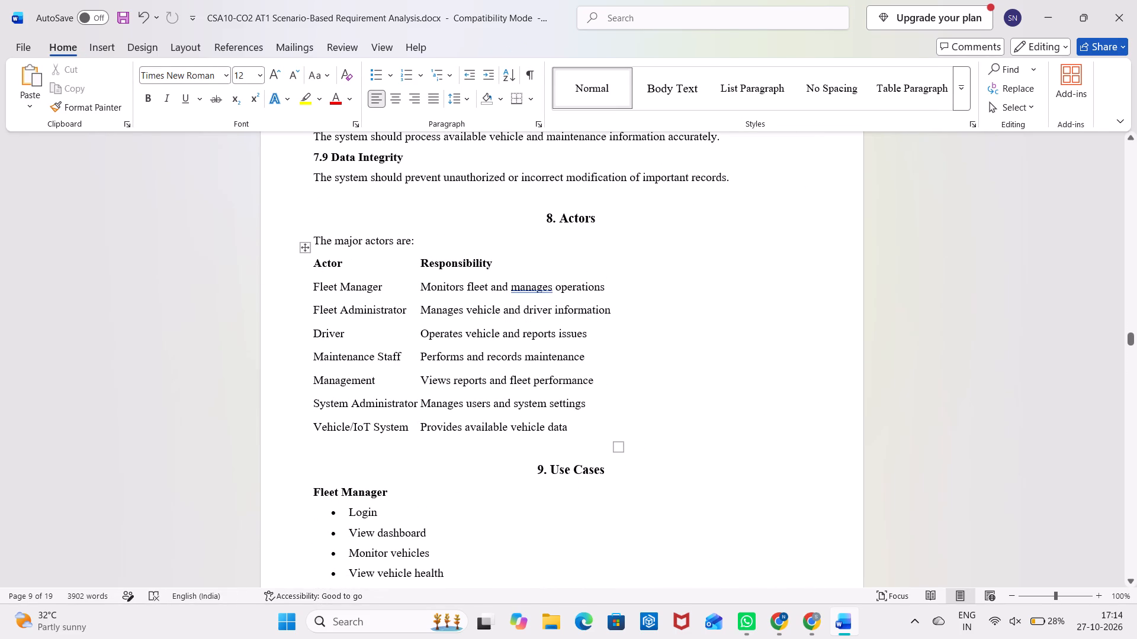
{"action": "left_click_drag", "start_coordinate": [316, 237], "coordinate": [441, 244]}
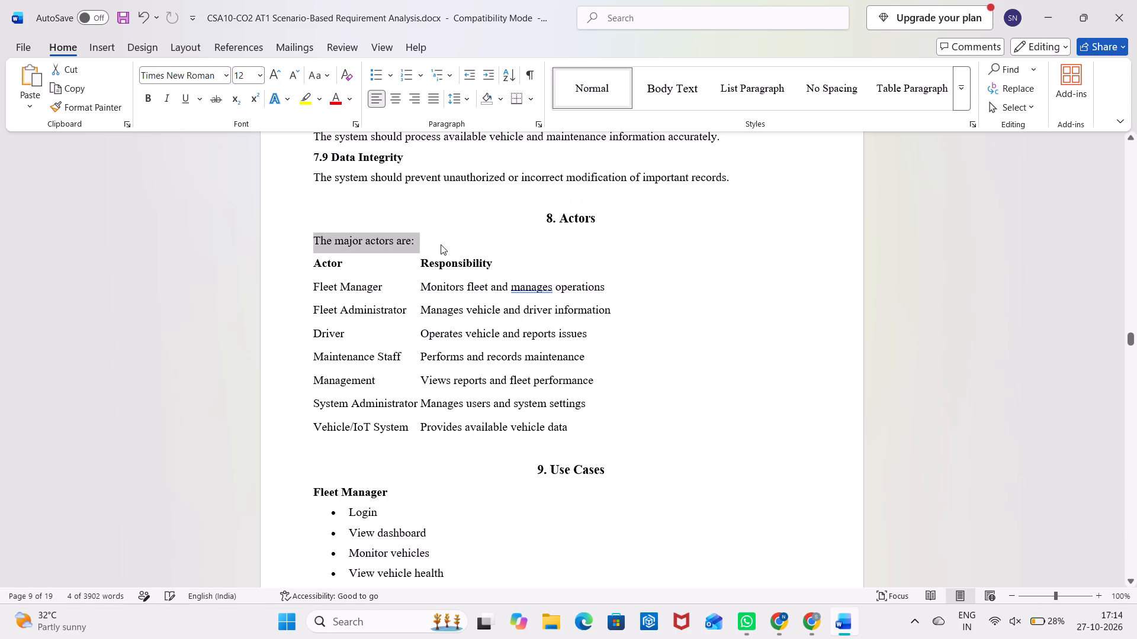
{"action": "key", "text": "ctrl+b"}
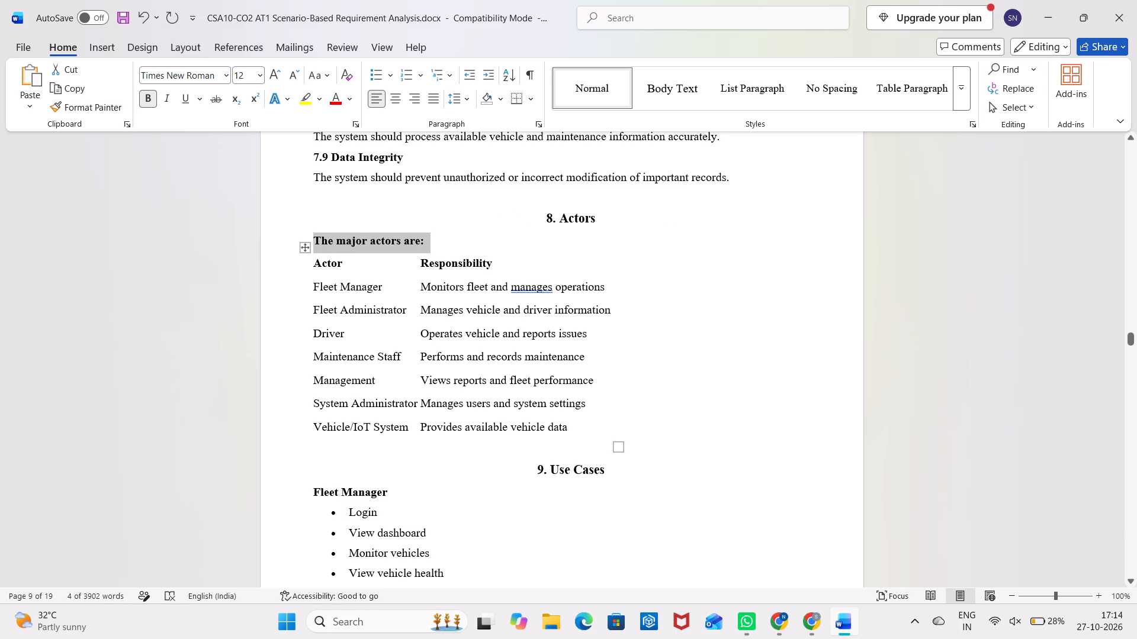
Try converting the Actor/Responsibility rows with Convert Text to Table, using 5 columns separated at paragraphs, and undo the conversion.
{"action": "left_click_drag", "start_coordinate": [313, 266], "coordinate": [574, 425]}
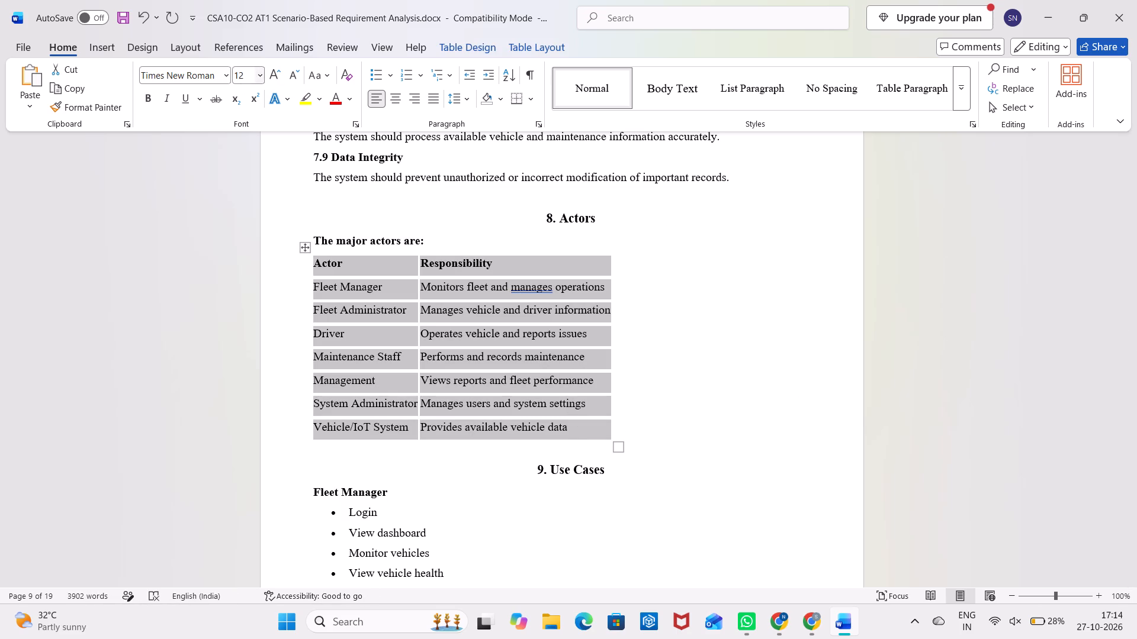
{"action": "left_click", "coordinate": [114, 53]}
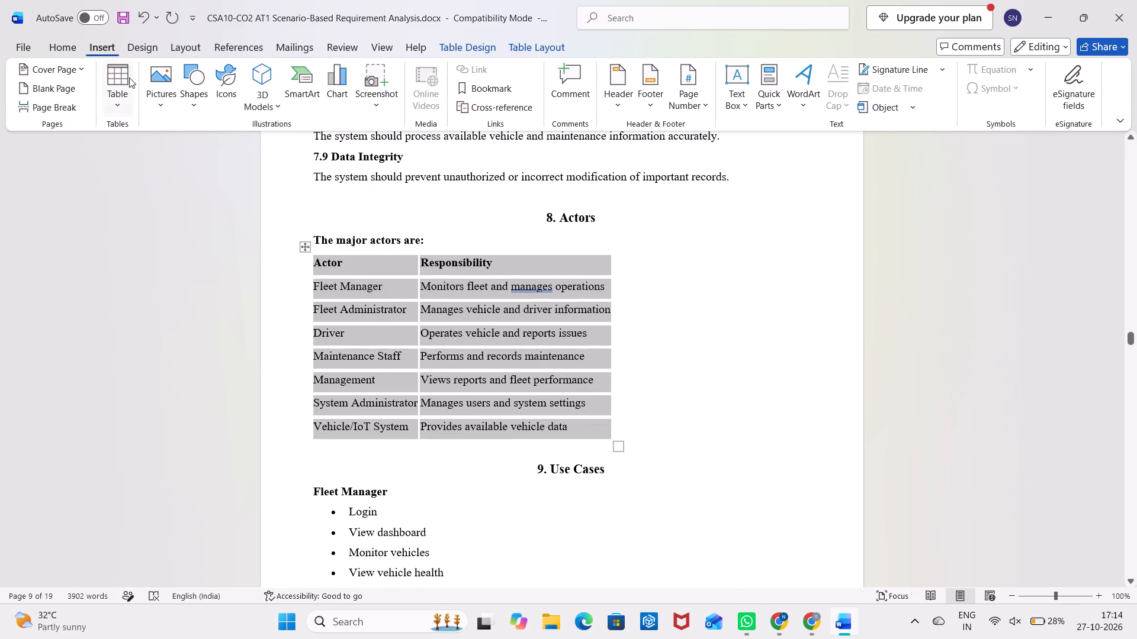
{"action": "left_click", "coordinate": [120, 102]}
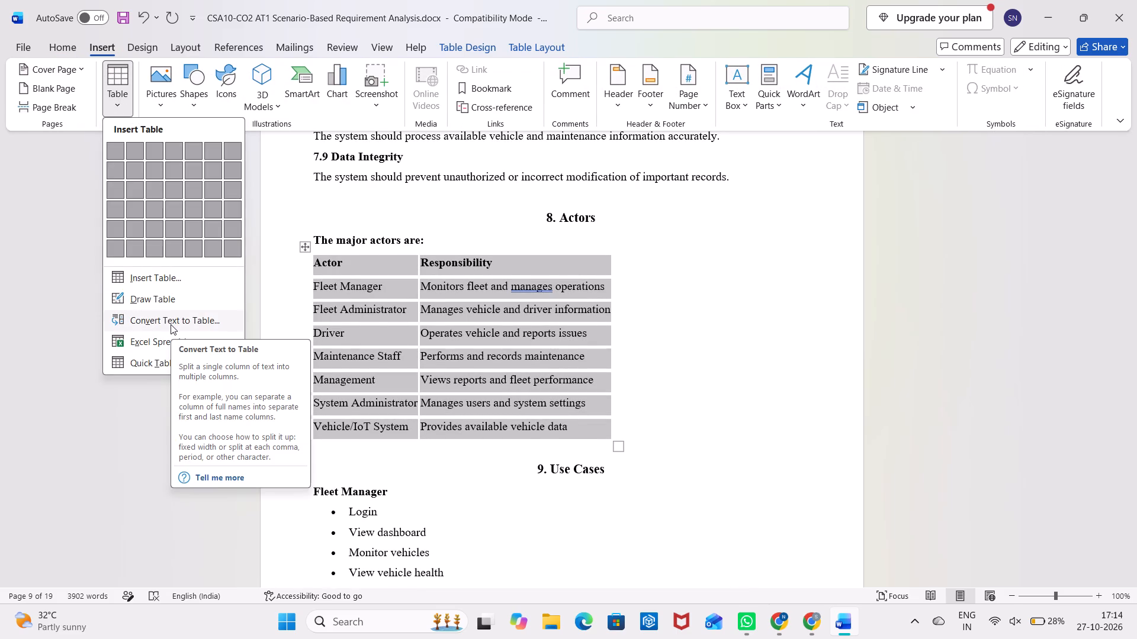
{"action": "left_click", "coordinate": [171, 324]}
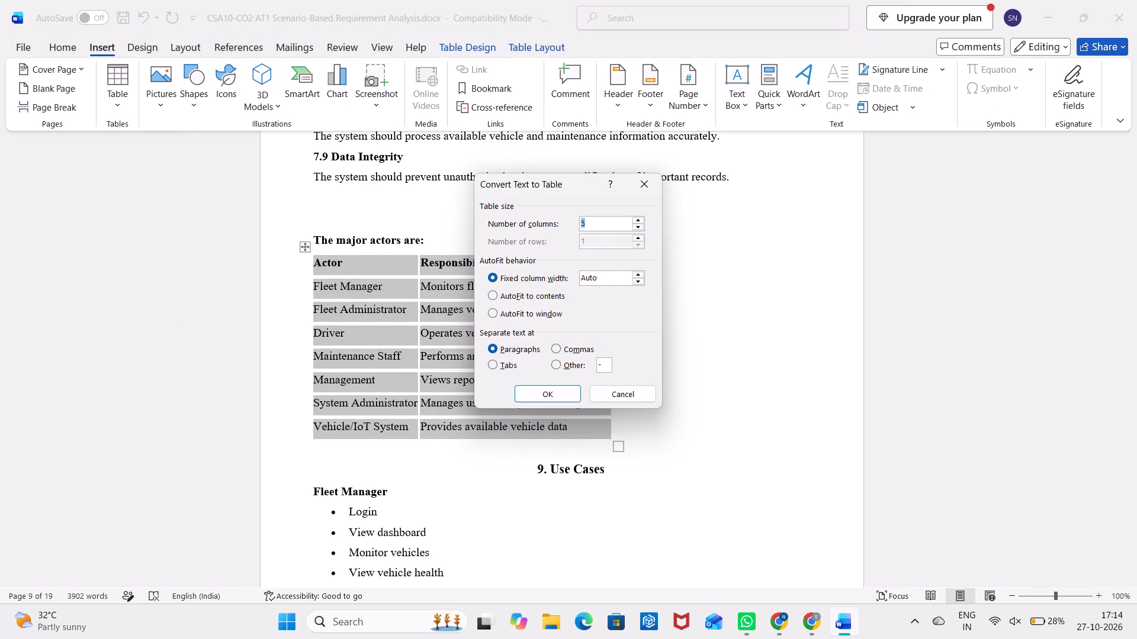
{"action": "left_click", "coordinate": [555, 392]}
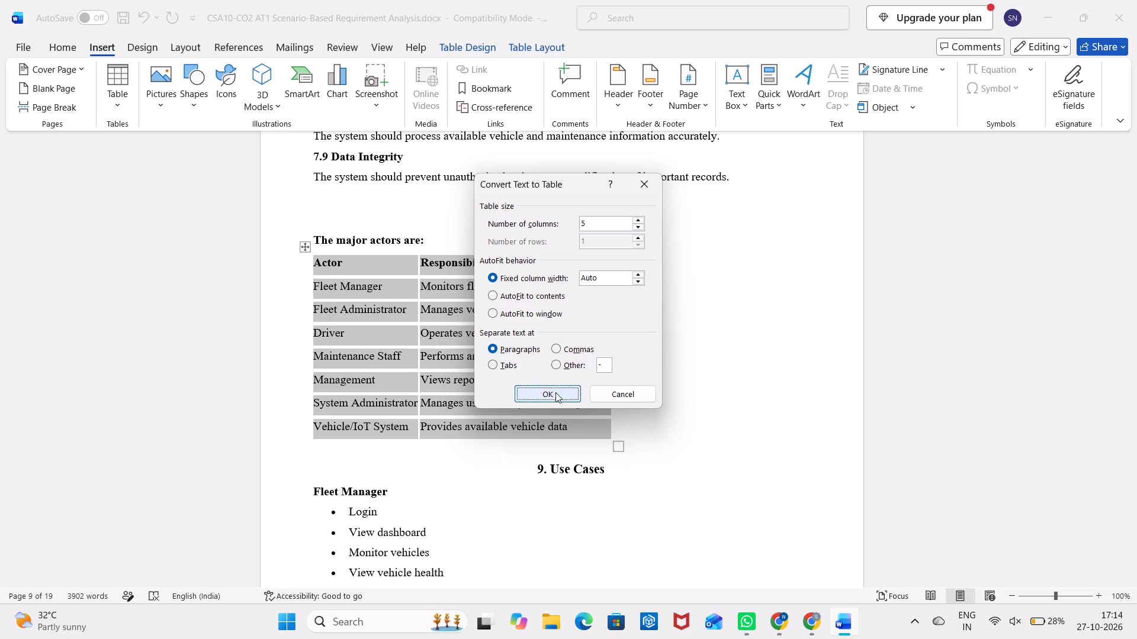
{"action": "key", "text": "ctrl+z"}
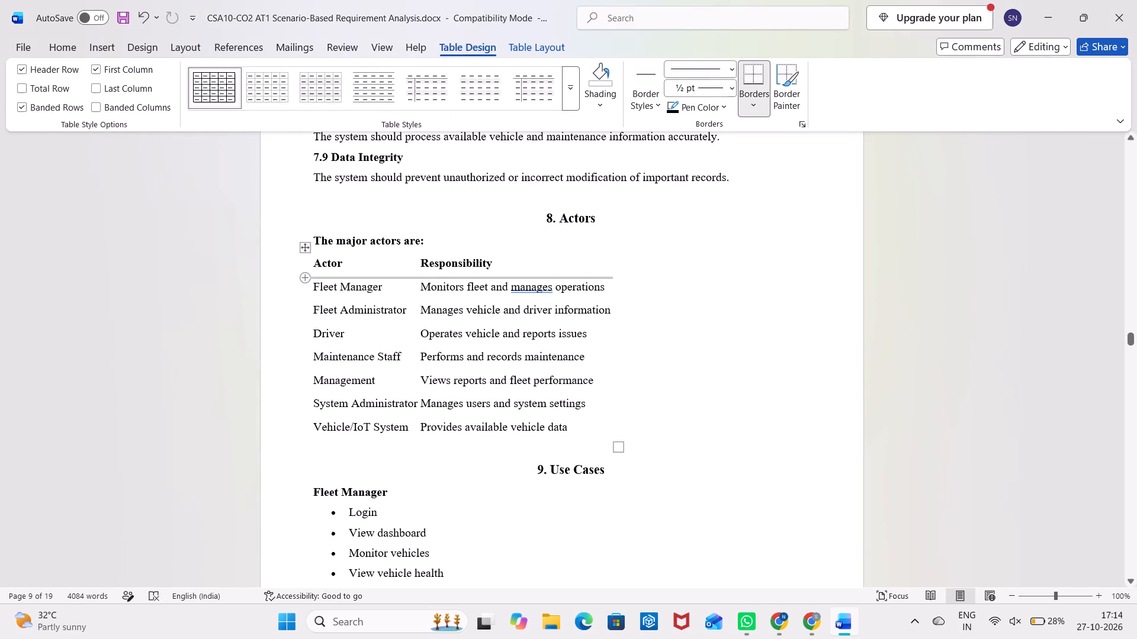
Apply the plain table style with thin grey gridlines, shaded banded rows and a bold first column to the Actor/Responsibility table.
{"action": "left_click_drag", "start_coordinate": [311, 262], "coordinate": [610, 421]}
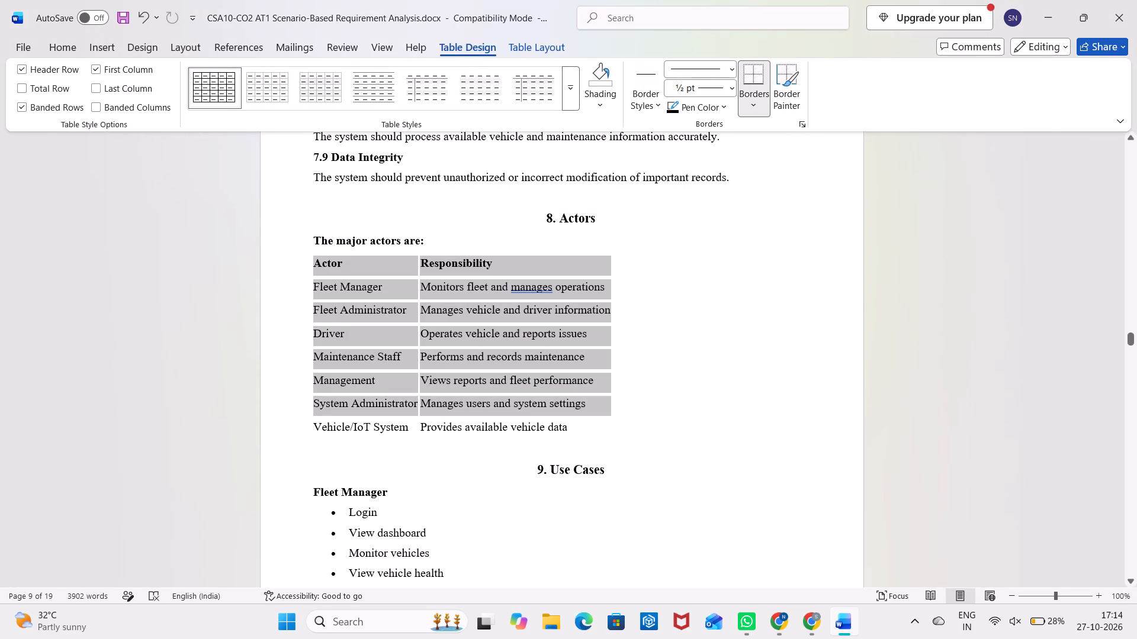
{"action": "left_click_drag", "start_coordinate": [610, 421], "coordinate": [613, 427]}
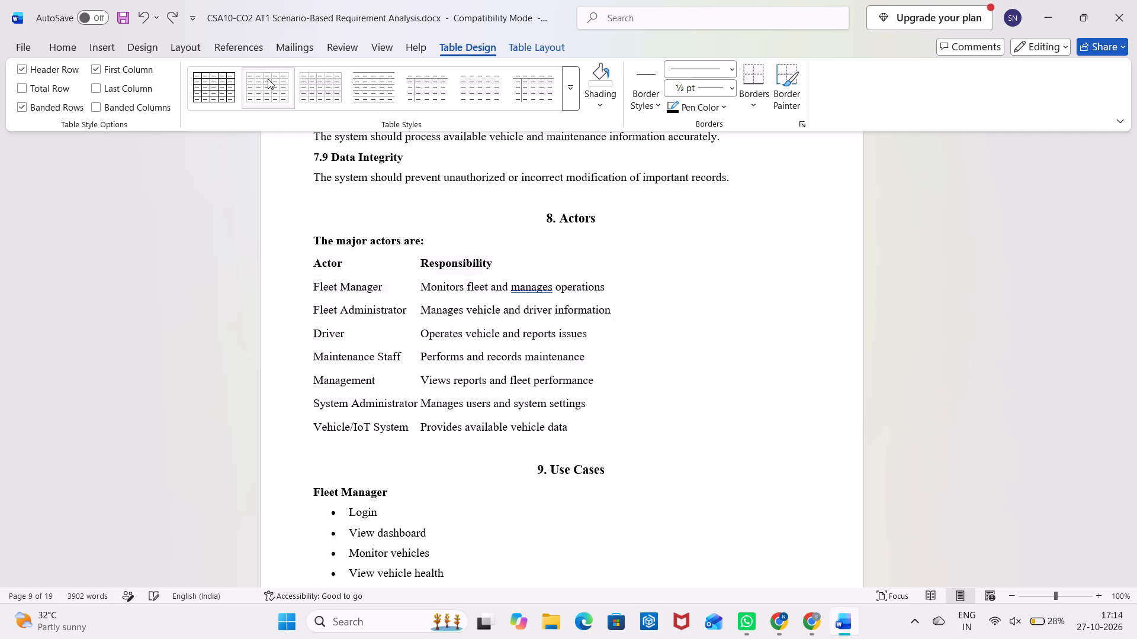
{"action": "left_click", "coordinate": [324, 81]}
{"action": "left_click", "coordinate": [221, 279]}
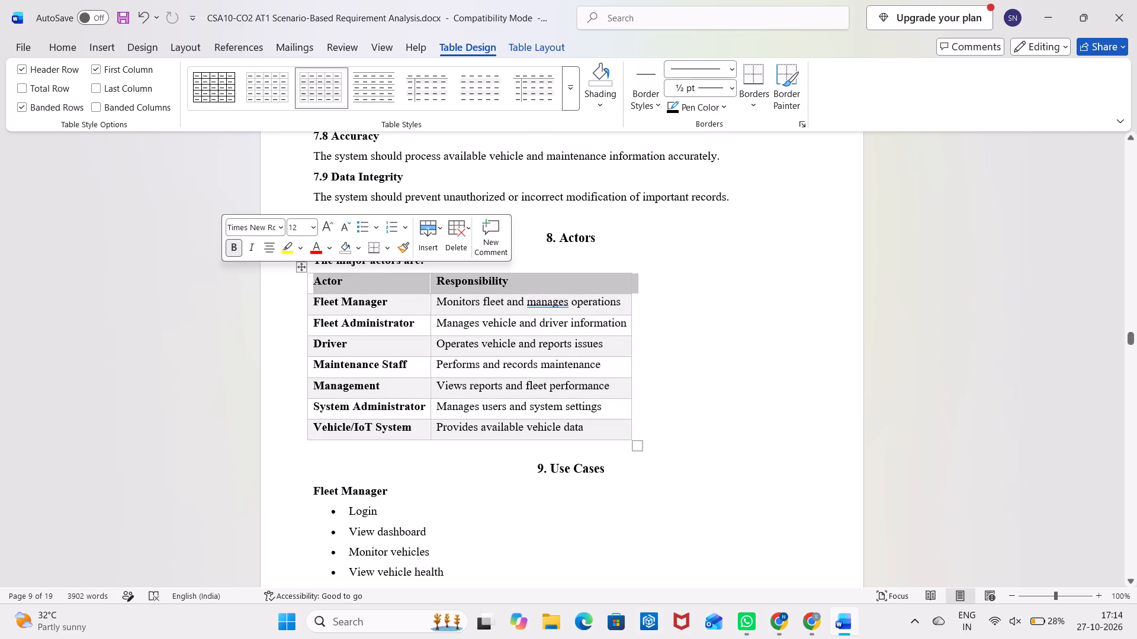
{"action": "left_click", "coordinate": [937, 300]}
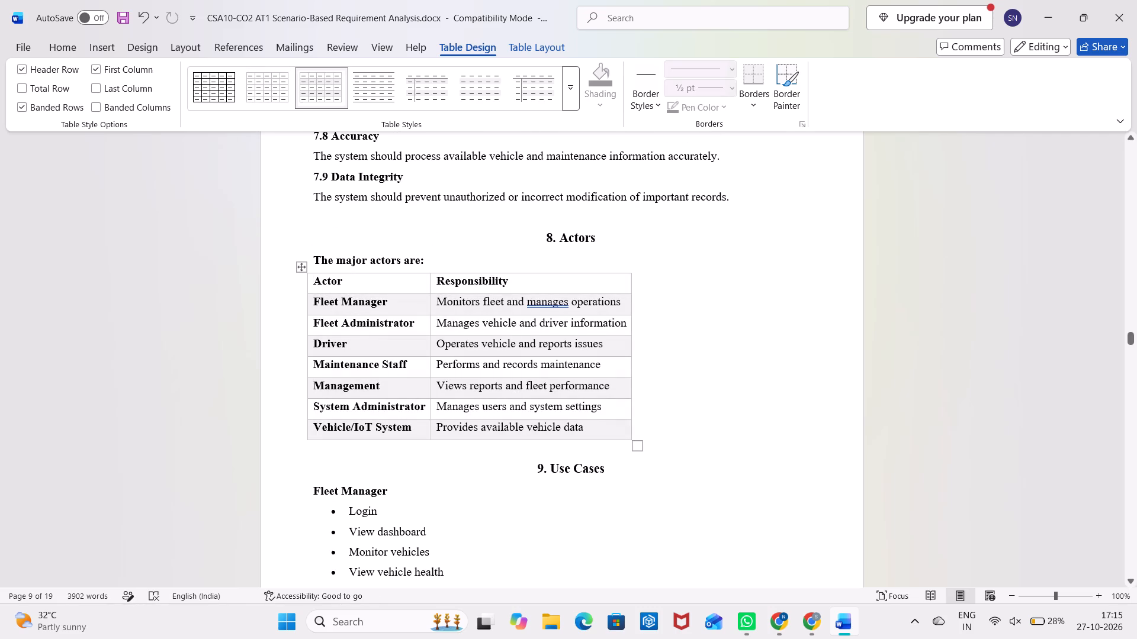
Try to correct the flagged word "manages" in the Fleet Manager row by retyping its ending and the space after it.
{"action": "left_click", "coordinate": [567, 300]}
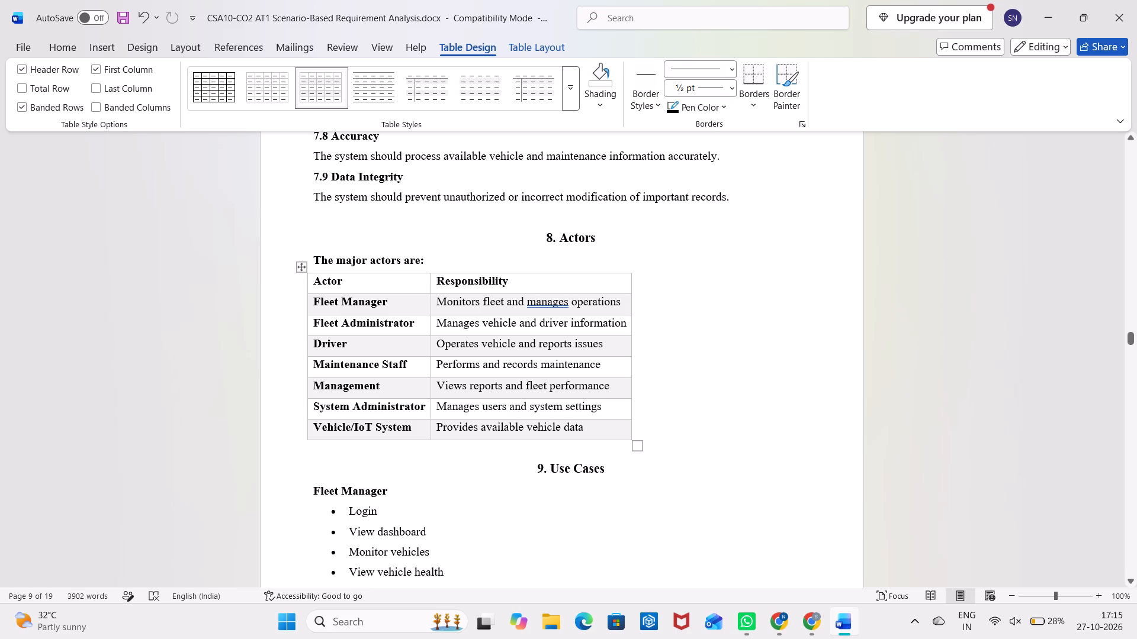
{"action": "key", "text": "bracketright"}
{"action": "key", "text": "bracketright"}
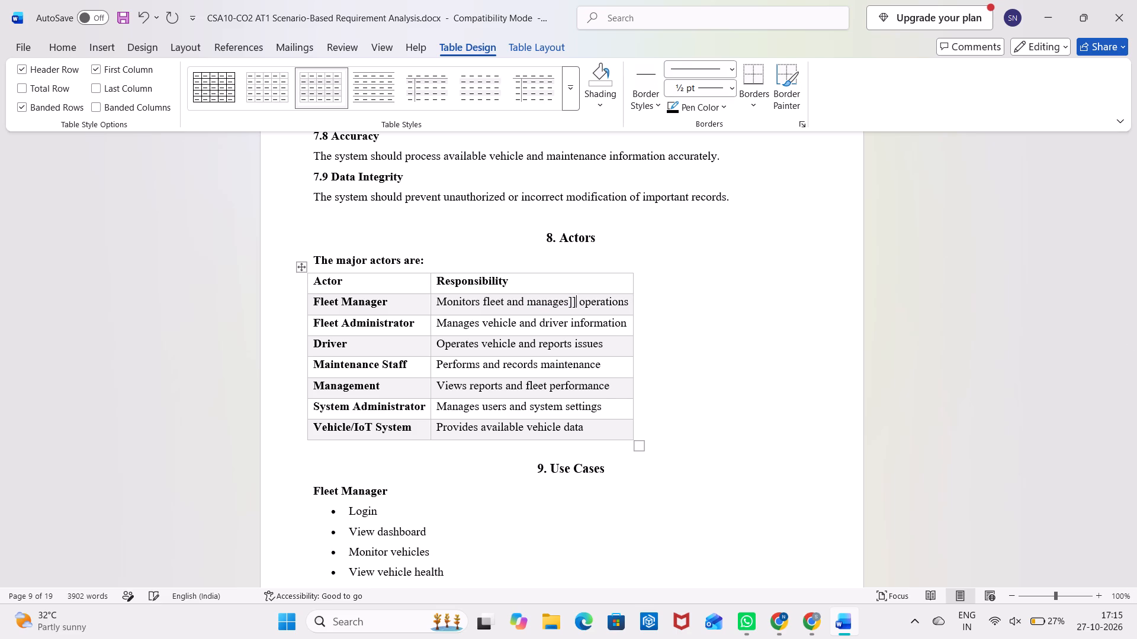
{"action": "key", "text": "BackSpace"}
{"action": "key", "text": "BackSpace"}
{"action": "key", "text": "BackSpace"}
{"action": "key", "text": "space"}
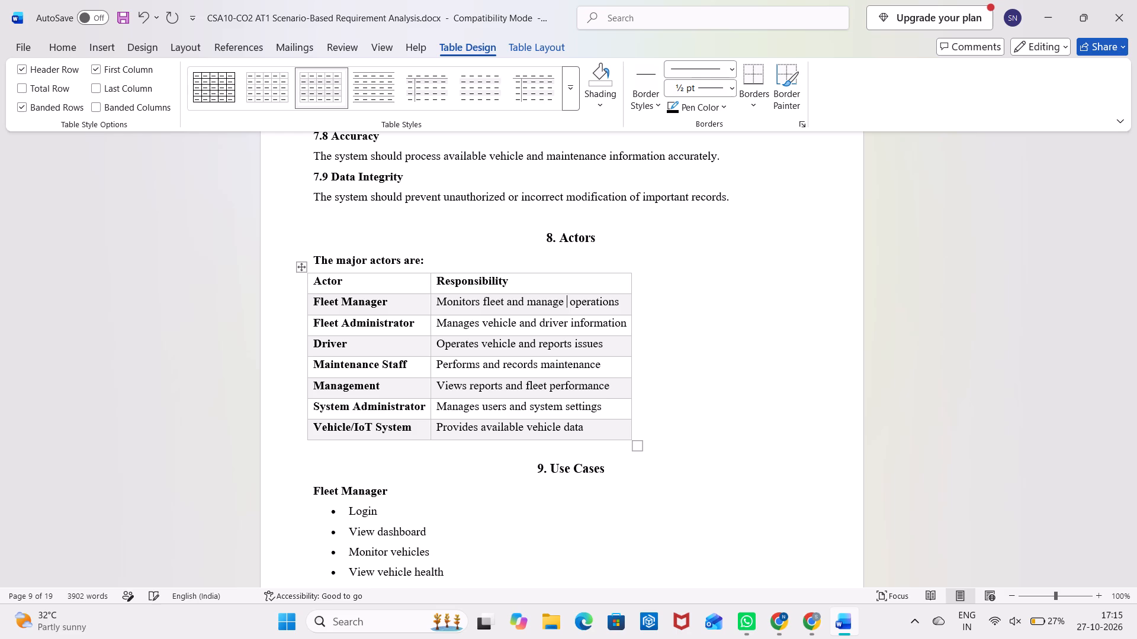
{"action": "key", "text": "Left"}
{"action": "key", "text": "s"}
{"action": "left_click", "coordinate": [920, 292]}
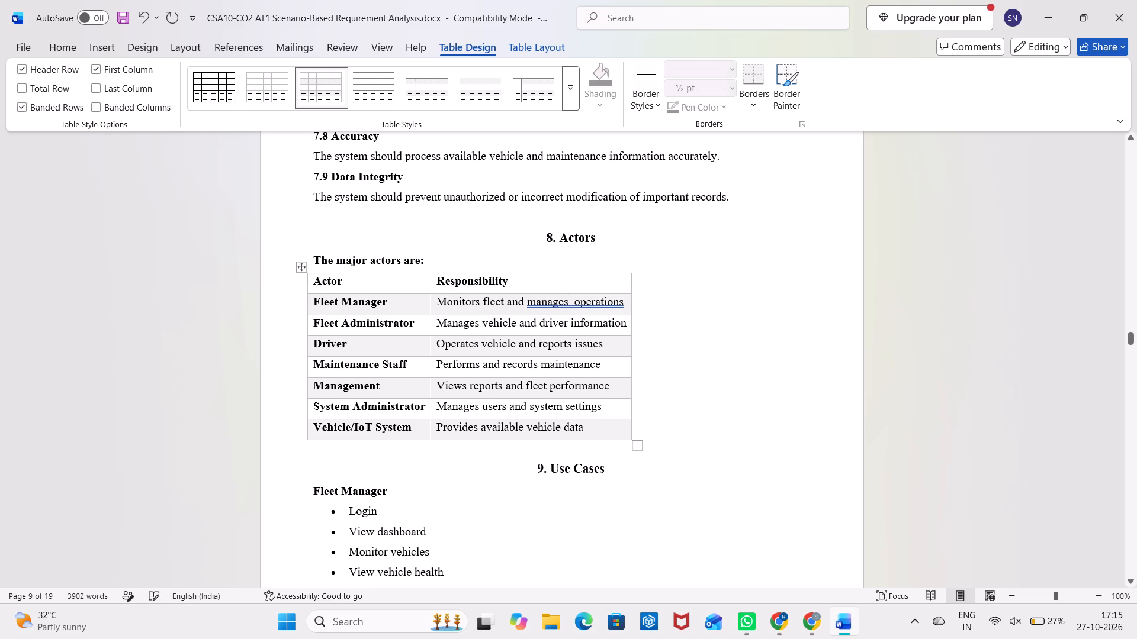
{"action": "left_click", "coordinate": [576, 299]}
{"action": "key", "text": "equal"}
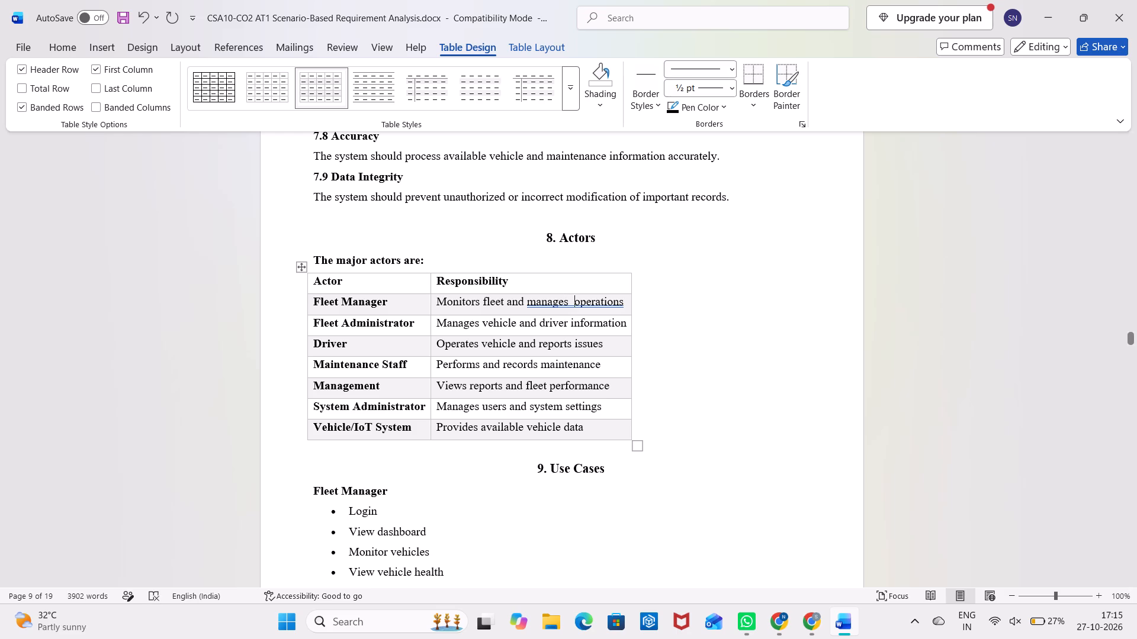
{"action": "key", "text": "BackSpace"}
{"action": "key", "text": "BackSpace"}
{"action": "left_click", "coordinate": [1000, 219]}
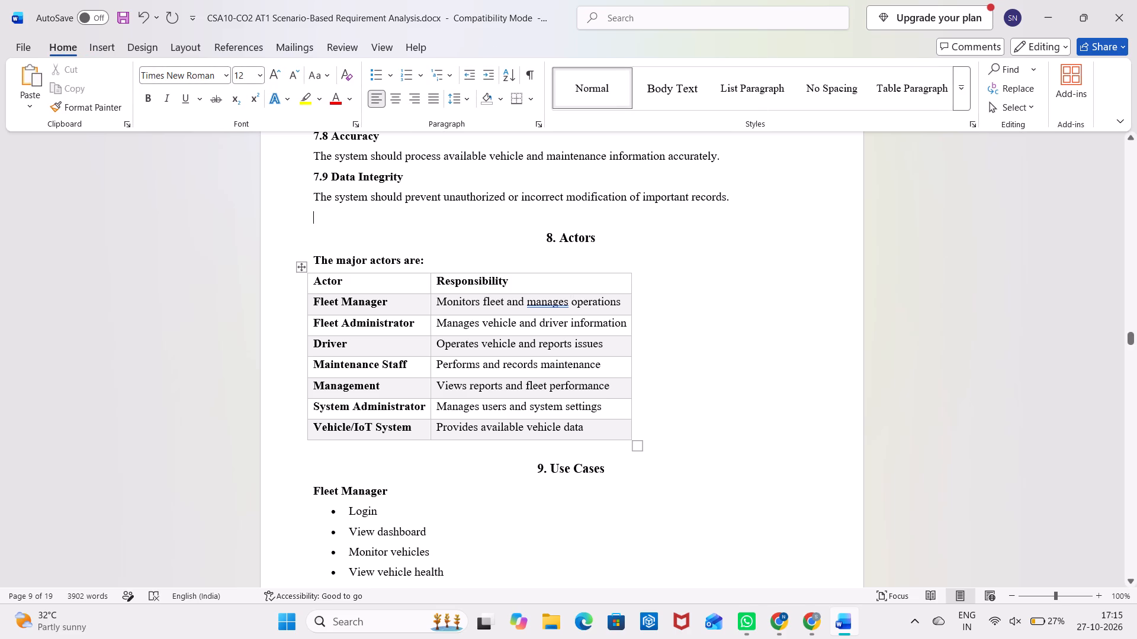
Set the font size of the Actors table's header cells, "Actor" and "Responsibility", to 13.
{"action": "scroll", "coordinate": [597, 318], "scroll_direction": "up", "scroll_amount": 1}
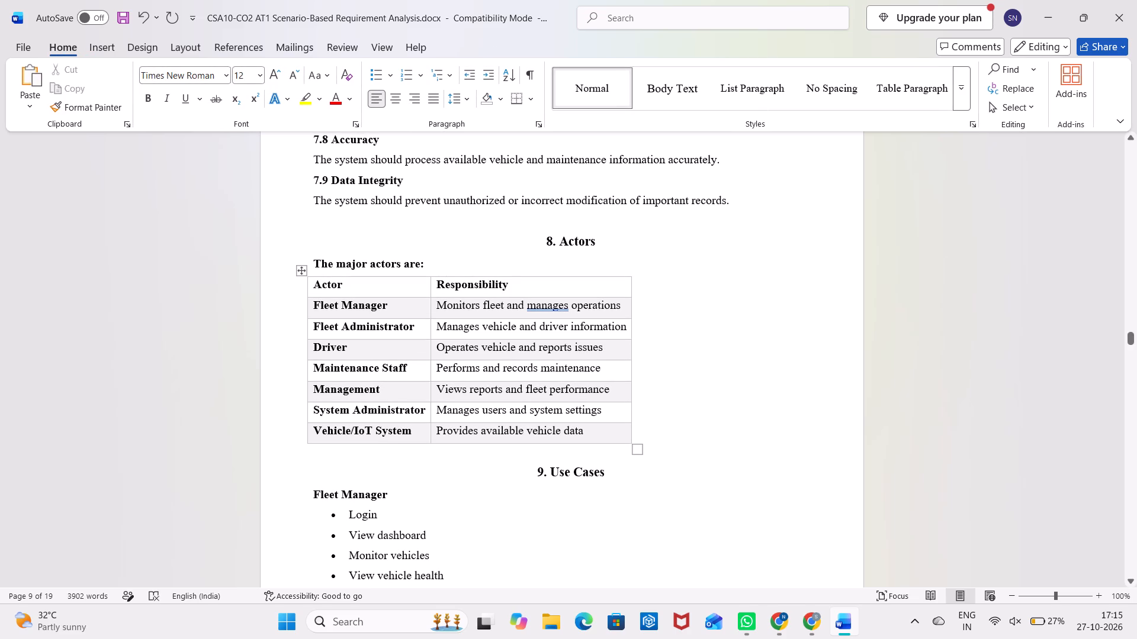
{"action": "left_click_drag", "start_coordinate": [316, 285], "coordinate": [353, 286]}
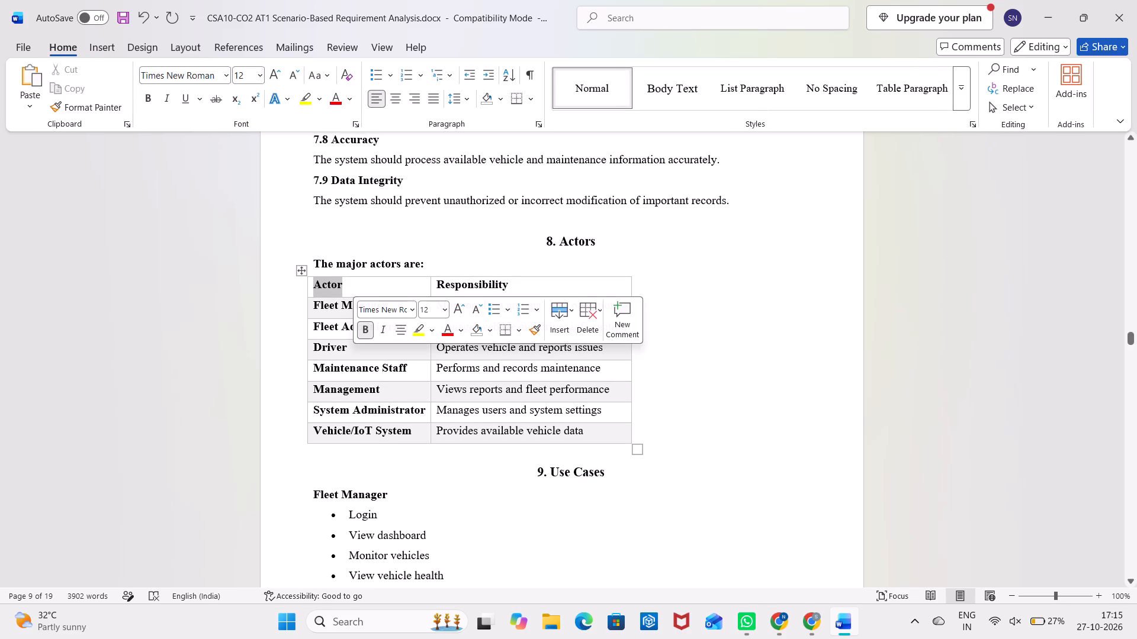
{"action": "left_click", "coordinate": [434, 311]}
{"action": "left_click", "coordinate": [434, 311]}
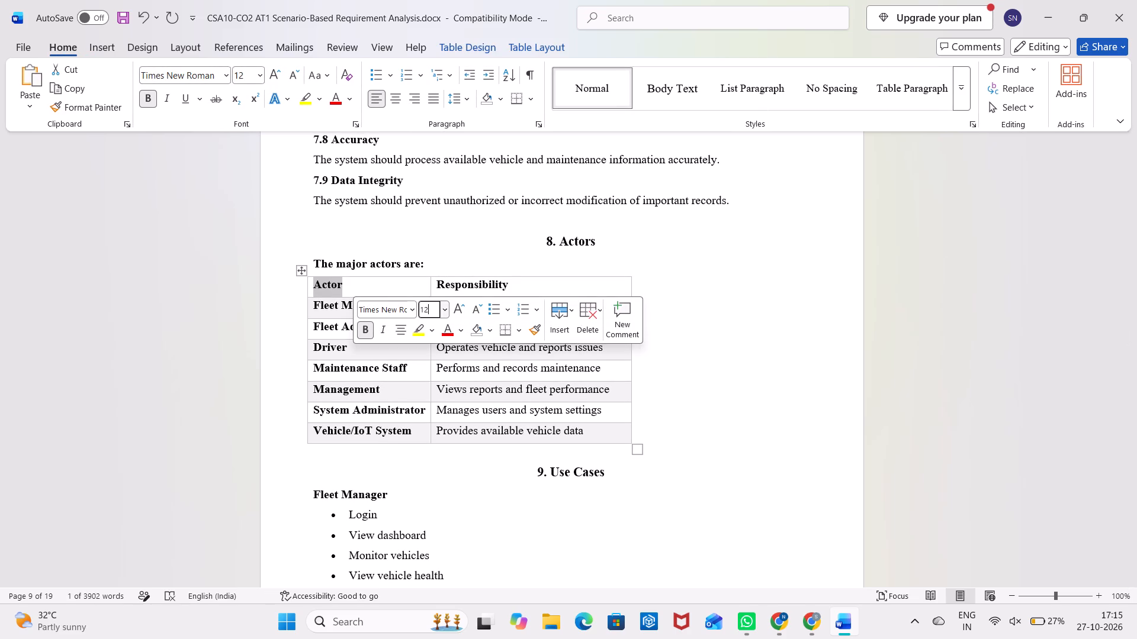
{"action": "key", "text": "BackSpace"}
{"action": "key", "text": "3"}
{"action": "left_click", "coordinate": [509, 285]}
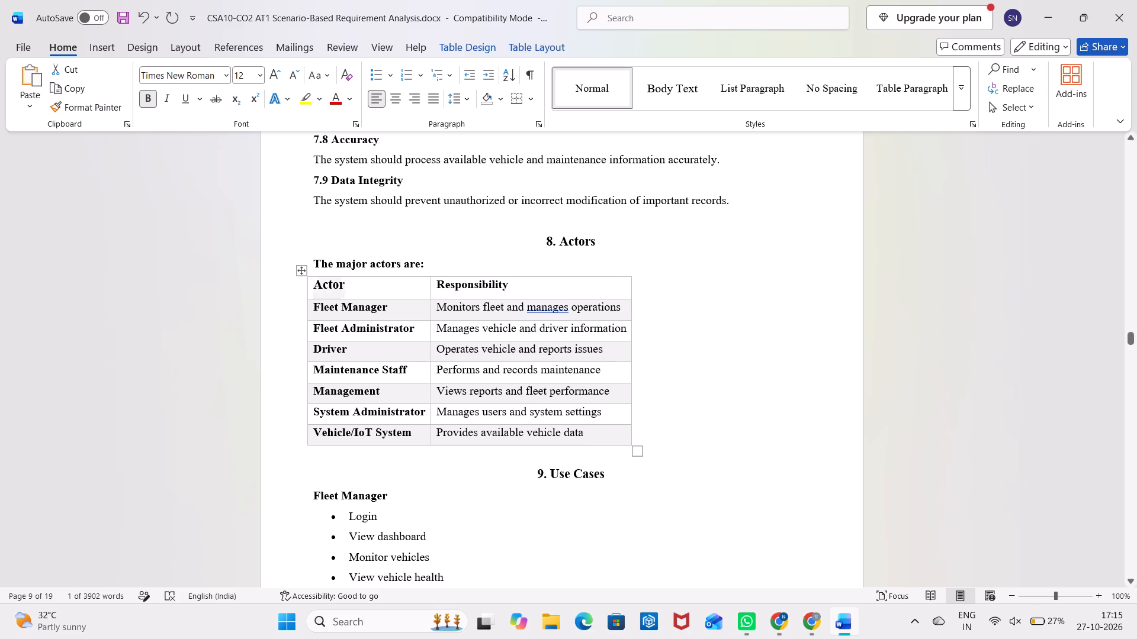
{"action": "left_click_drag", "start_coordinate": [438, 283], "coordinate": [518, 285]}
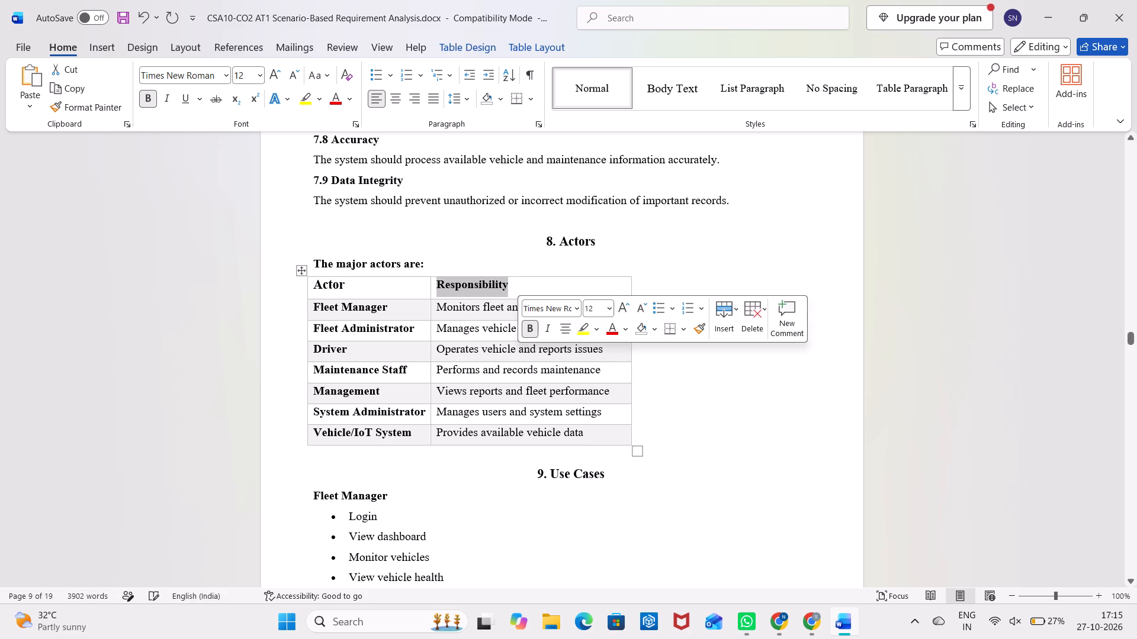
{"action": "double_click", "coordinate": [592, 309]}
{"action": "key", "text": "BackSpace"}
{"action": "key", "text": "3"}
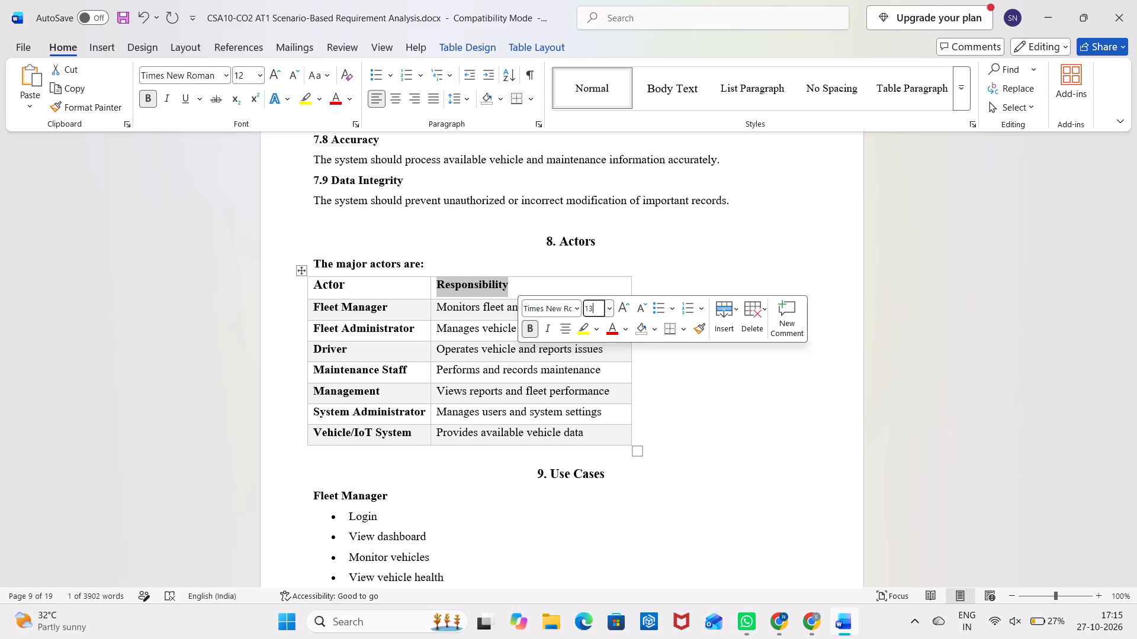
{"action": "left_click", "coordinate": [792, 275]}
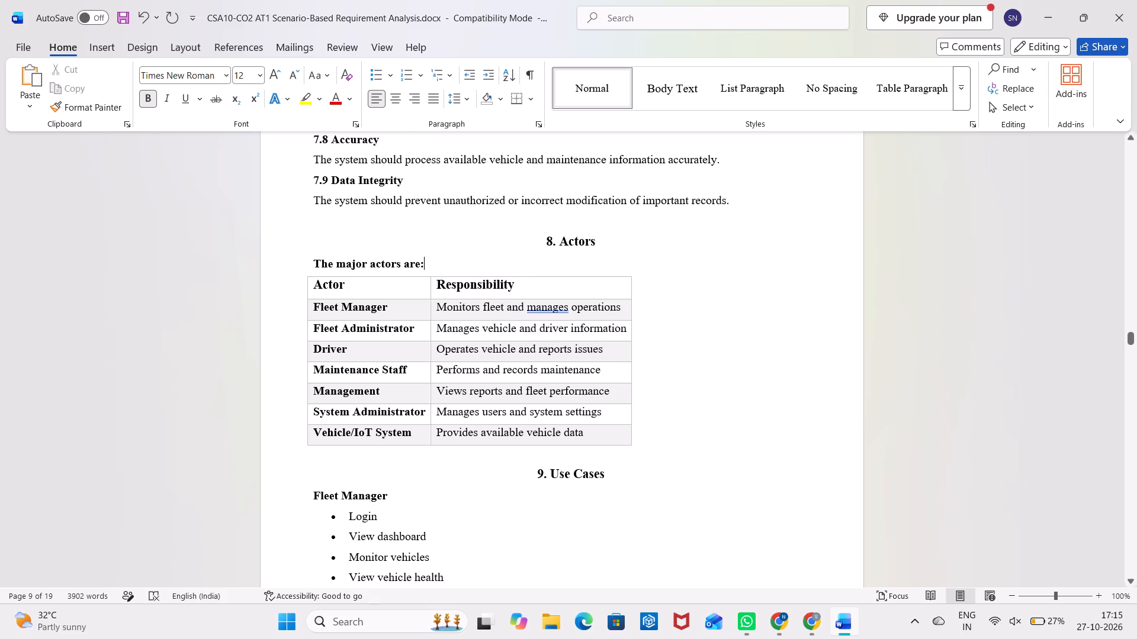
{"action": "scroll", "coordinate": [637, 244], "scroll_direction": "up", "scroll_amount": 19}
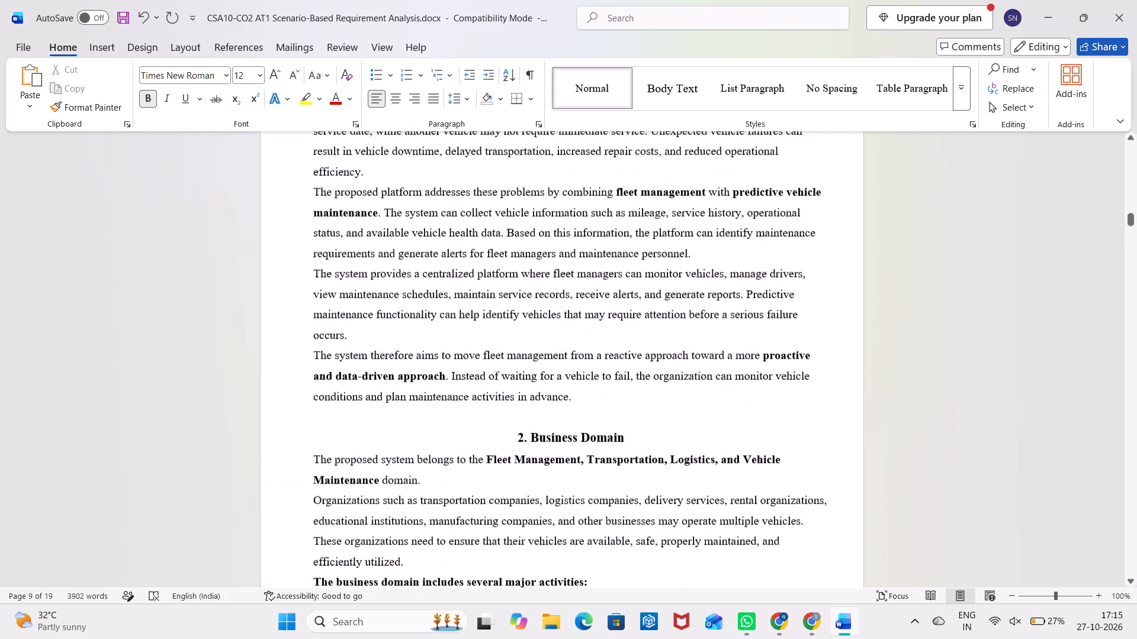
{"action": "scroll", "coordinate": [637, 244], "scroll_direction": "up", "scroll_amount": 5}
{"action": "scroll", "coordinate": [637, 244], "scroll_direction": "down", "scroll_amount": 8}
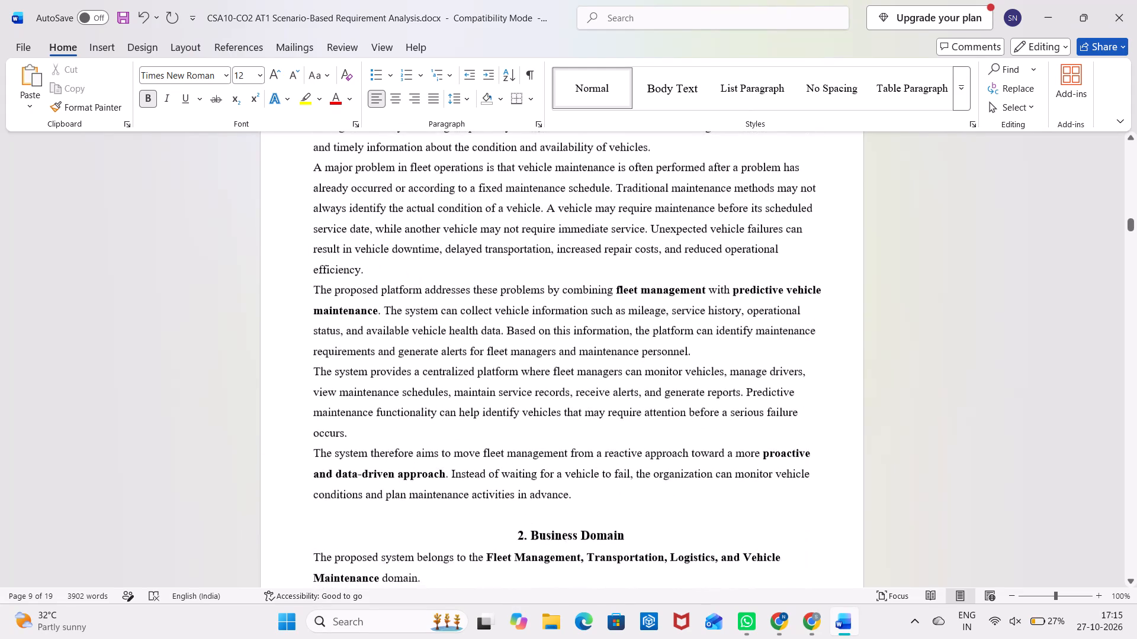
{"action": "scroll", "coordinate": [637, 244], "scroll_direction": "up", "scroll_amount": 1}
{"action": "scroll", "coordinate": [637, 244], "scroll_direction": "down", "scroll_amount": 2}
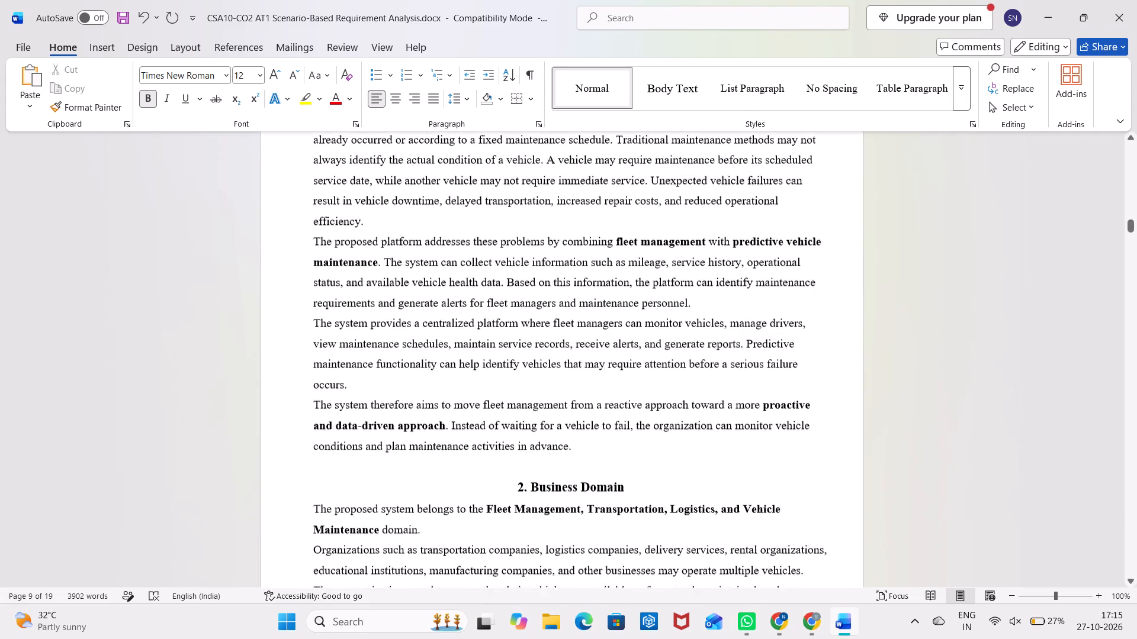
{"action": "scroll", "coordinate": [637, 244], "scroll_direction": "down", "scroll_amount": 6}
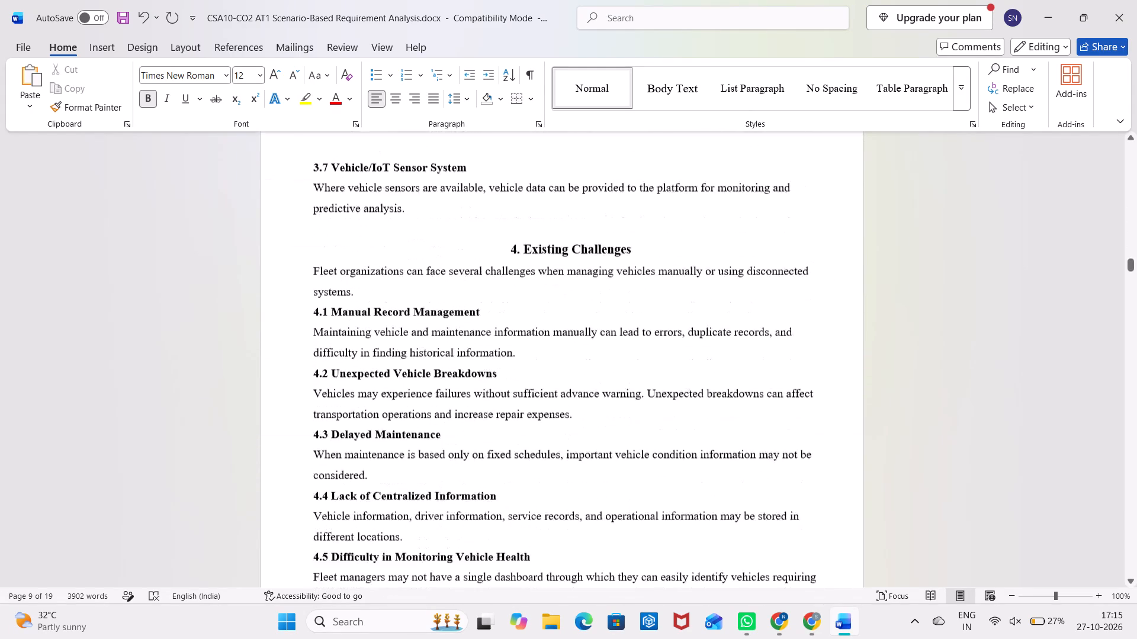
{"action": "scroll", "coordinate": [637, 244], "scroll_direction": "down", "scroll_amount": 7}
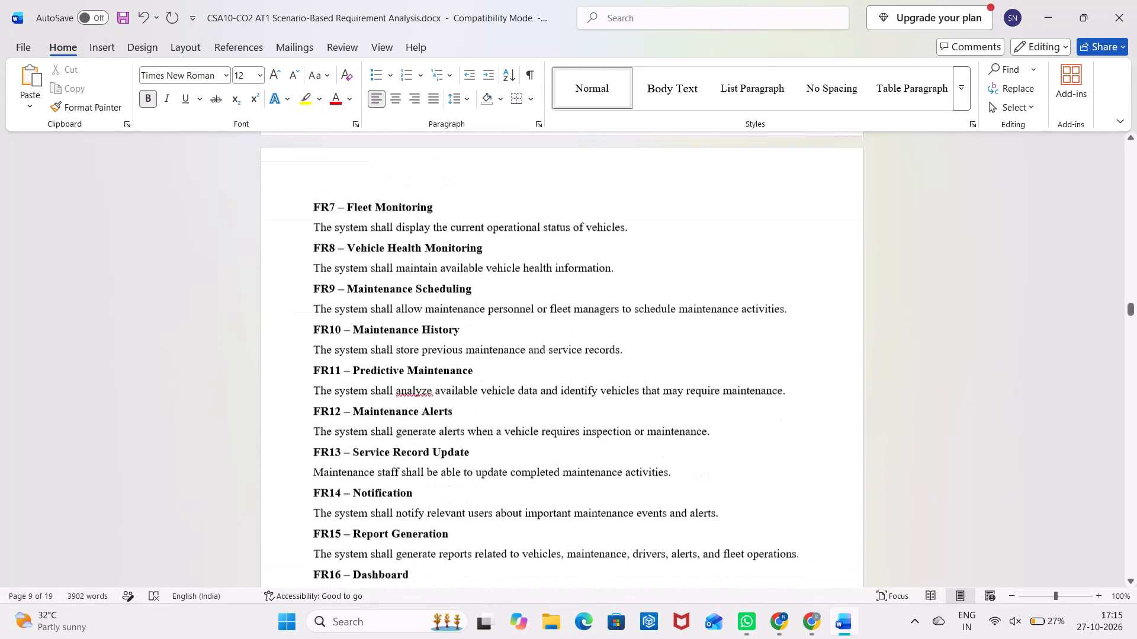
{"action": "scroll", "coordinate": [637, 244], "scroll_direction": "down", "scroll_amount": 9}
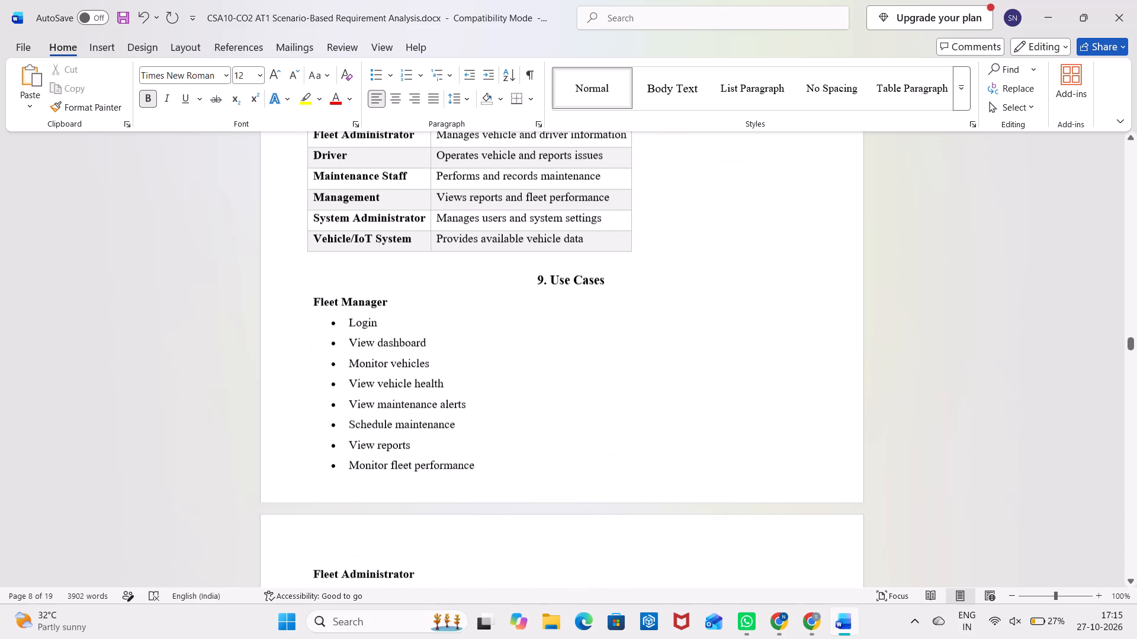
{"action": "scroll", "coordinate": [637, 244], "scroll_direction": "down", "scroll_amount": 3}
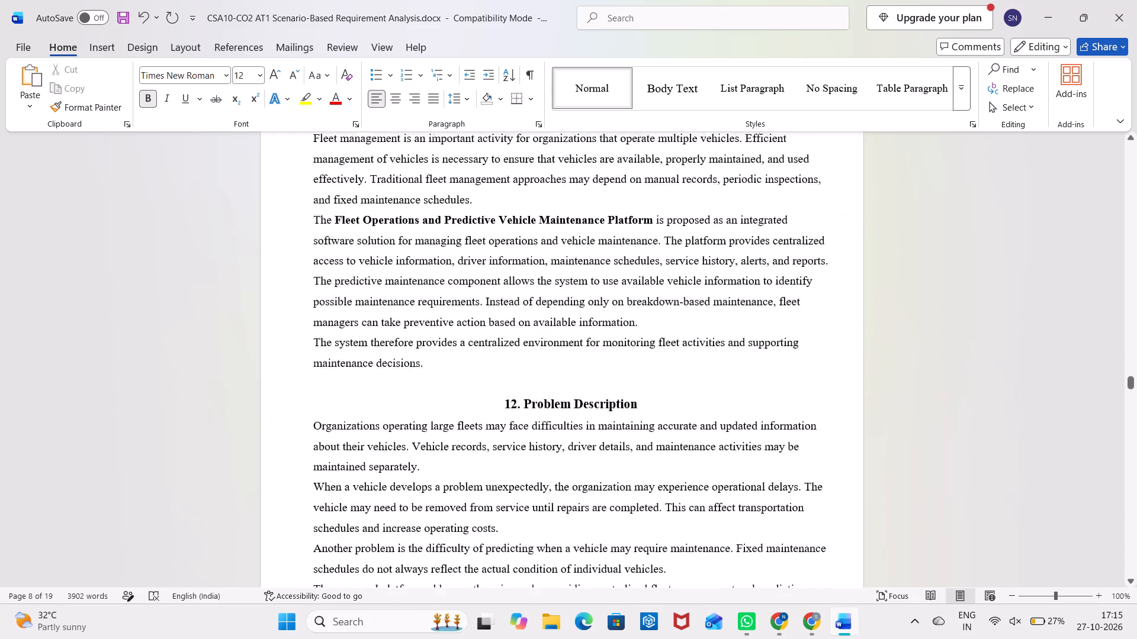
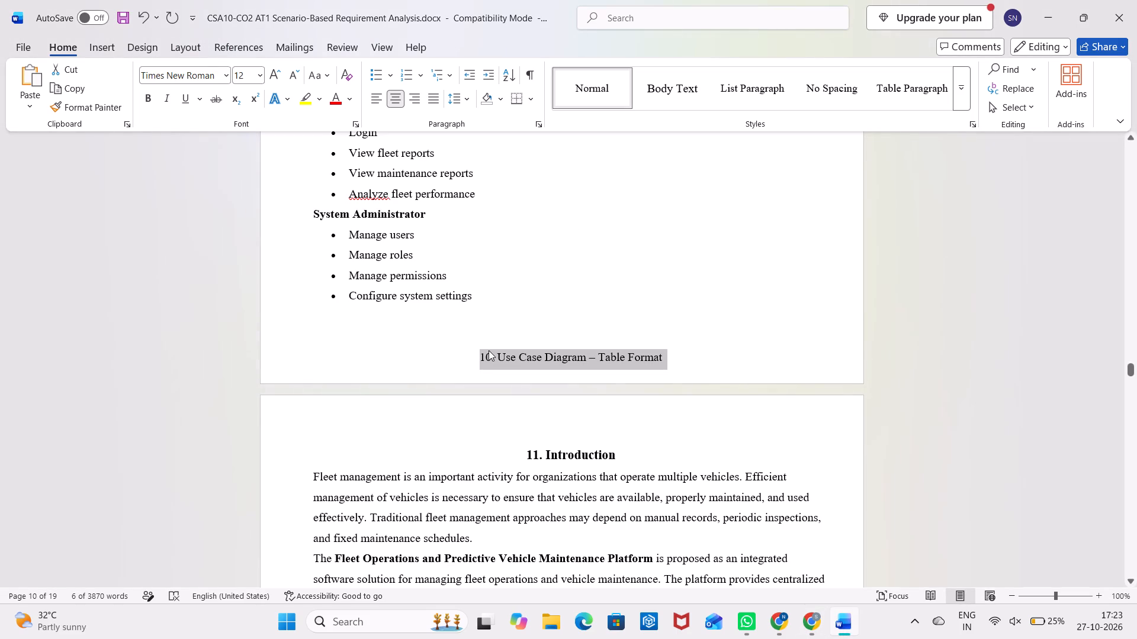
In the Word report, remove "– Table Format" from the Section 10 heading, leaving "10. Use Case Diagram".
{"action": "left_click", "coordinate": [609, 353]}
{"action": "left_click_drag", "start_coordinate": [600, 354], "coordinate": [672, 355]}
{"action": "key", "text": "BackSpace"}
{"action": "key", "text": "BackSpace"}
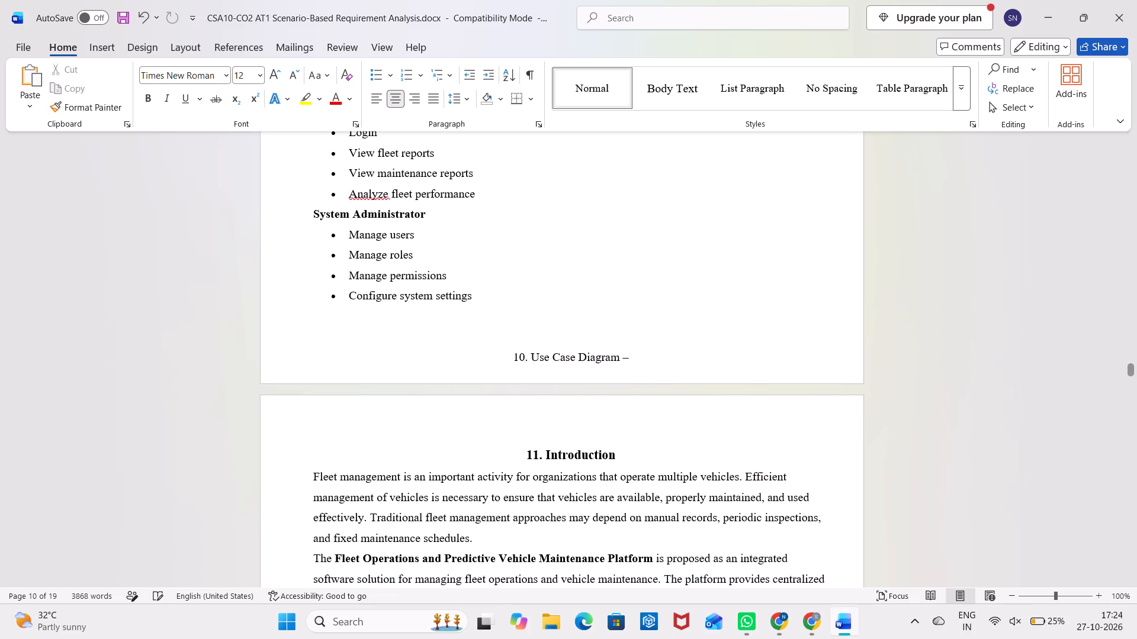
{"action": "key", "text": "BackSpace"}
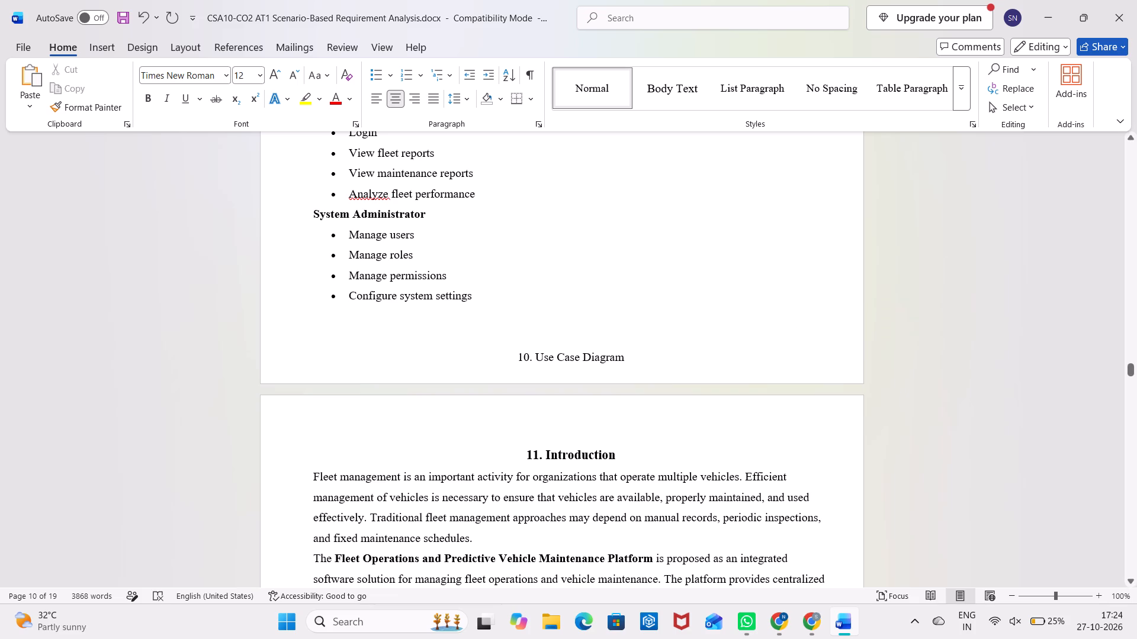
Make the "10. Use Case Diagram" heading bold and set its font size to 13.
{"action": "left_click_drag", "start_coordinate": [514, 359], "coordinate": [622, 361]}
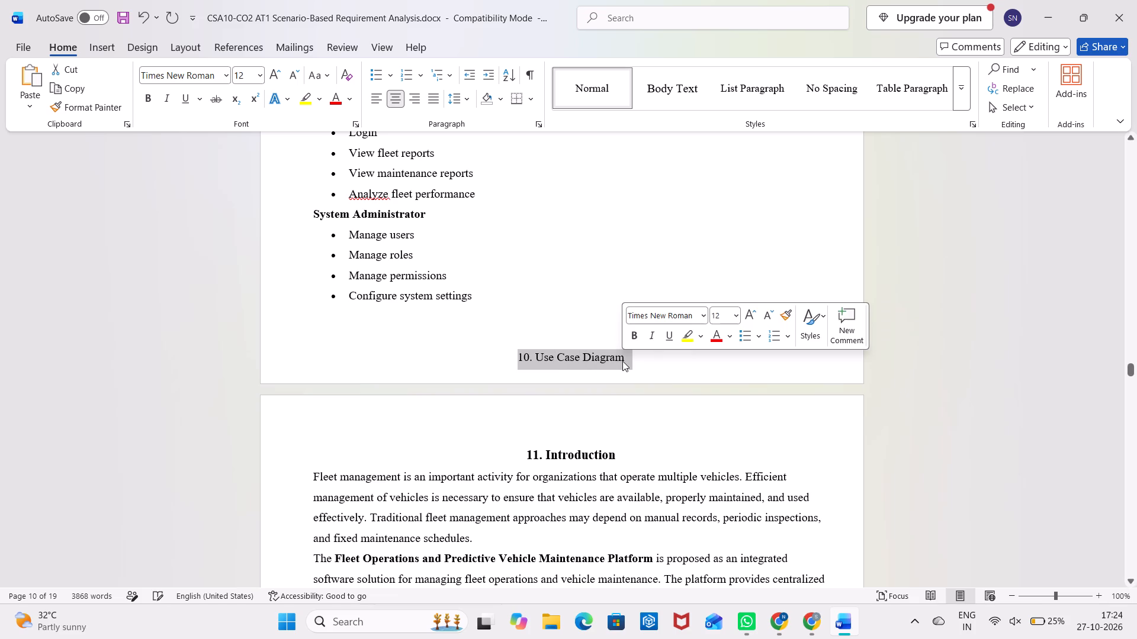
{"action": "key", "text": "ctrl+b"}
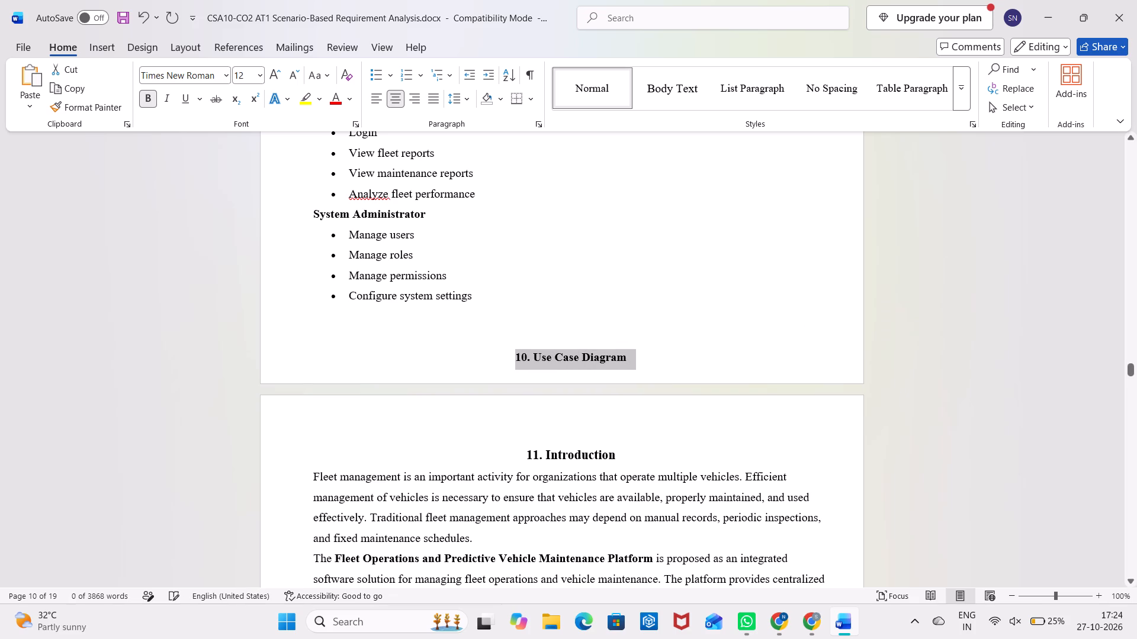
{"action": "left_click", "coordinate": [244, 72]}
{"action": "key", "text": "BackSpace"}
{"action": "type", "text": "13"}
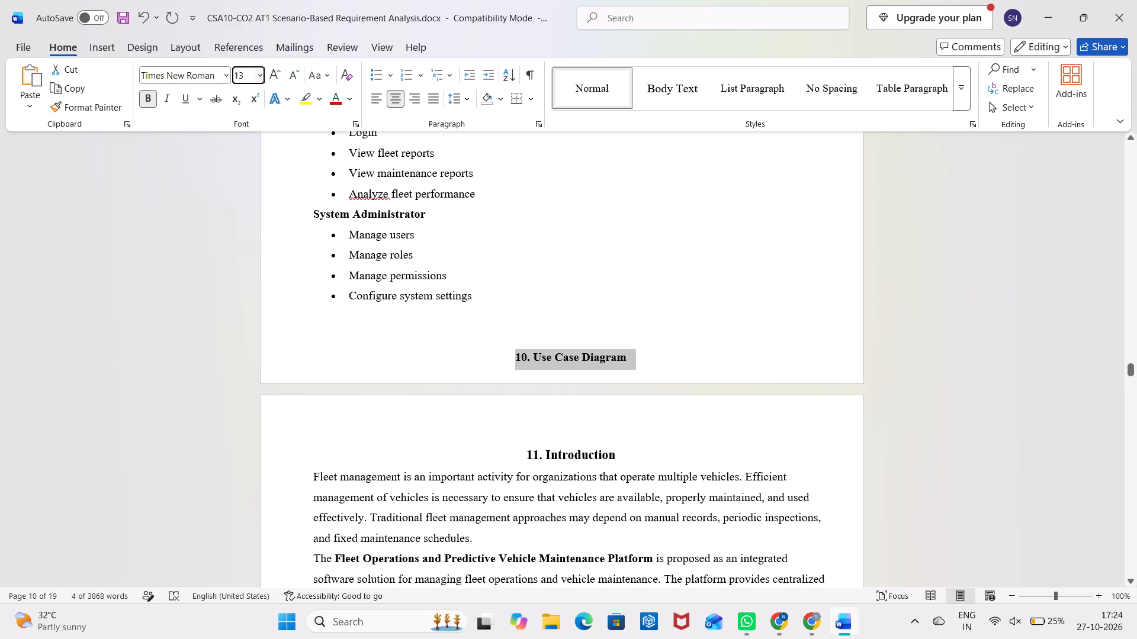
{"action": "left_click", "coordinate": [383, 243]}
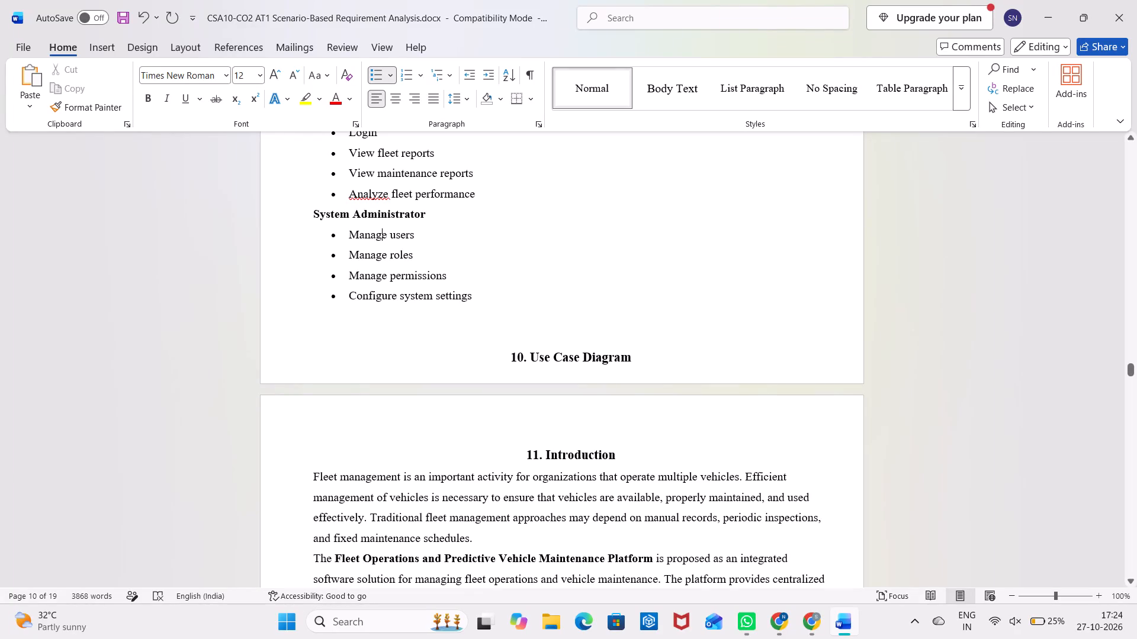
Left-align the "10. Use Case Diagram" heading and remove the extra blank line above it.
{"action": "left_click", "coordinate": [505, 357]}
{"action": "key", "text": "BackSpace"}
{"action": "key", "text": "BackSpace"}
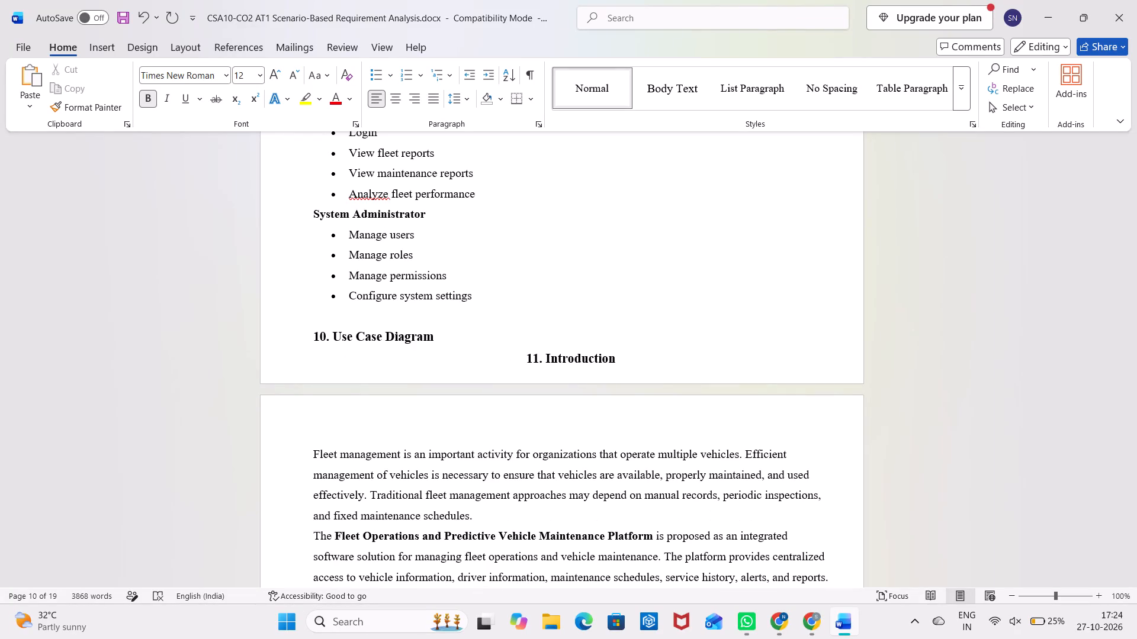
Paste the copied diagram on a new line below the "10. Use Case Diagram" heading.
{"action": "left_click", "coordinate": [451, 333]}
{"action": "key", "text": "Return"}
{"action": "key", "text": "ctrl+v"}
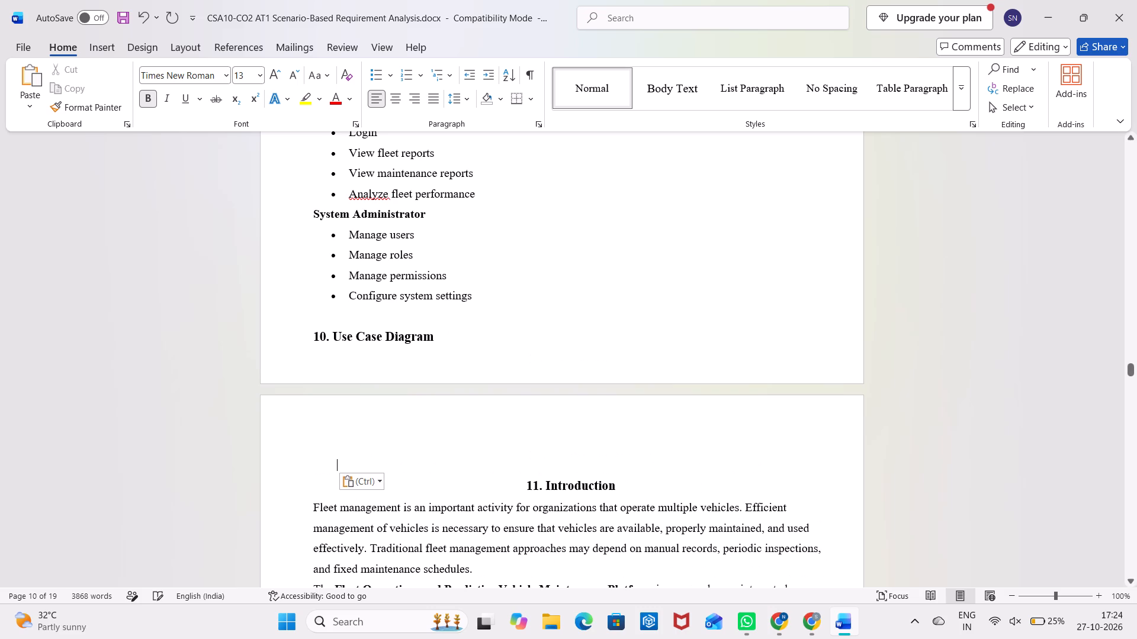
Change the pasted use case diagram's paste format to Picture.
{"action": "left_click", "coordinate": [367, 479]}
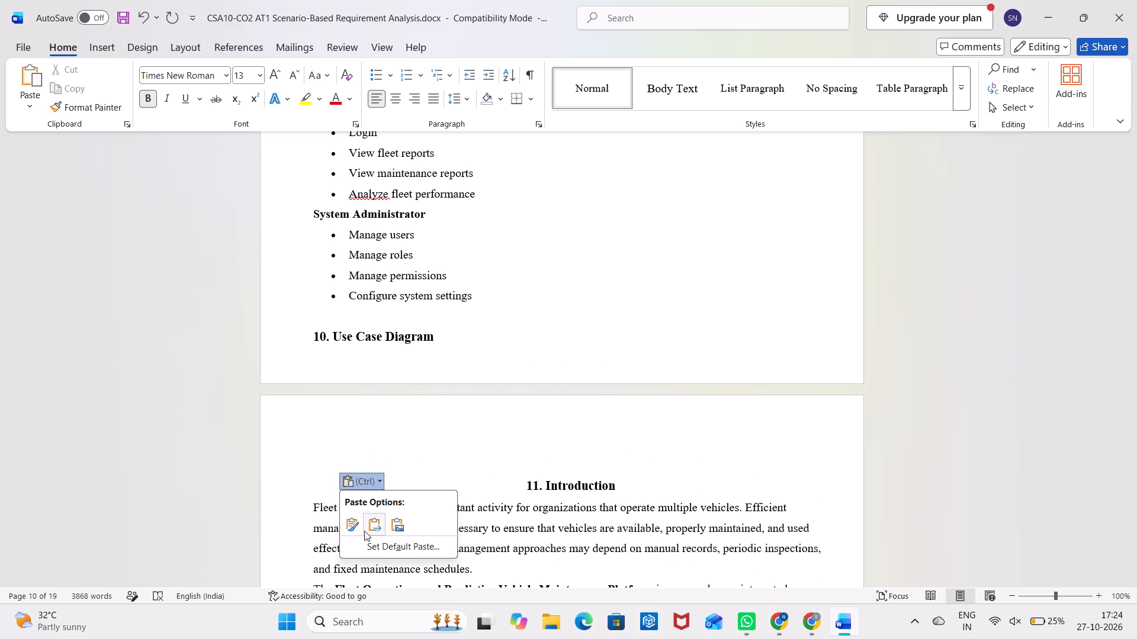
{"action": "left_click", "coordinate": [391, 523]}
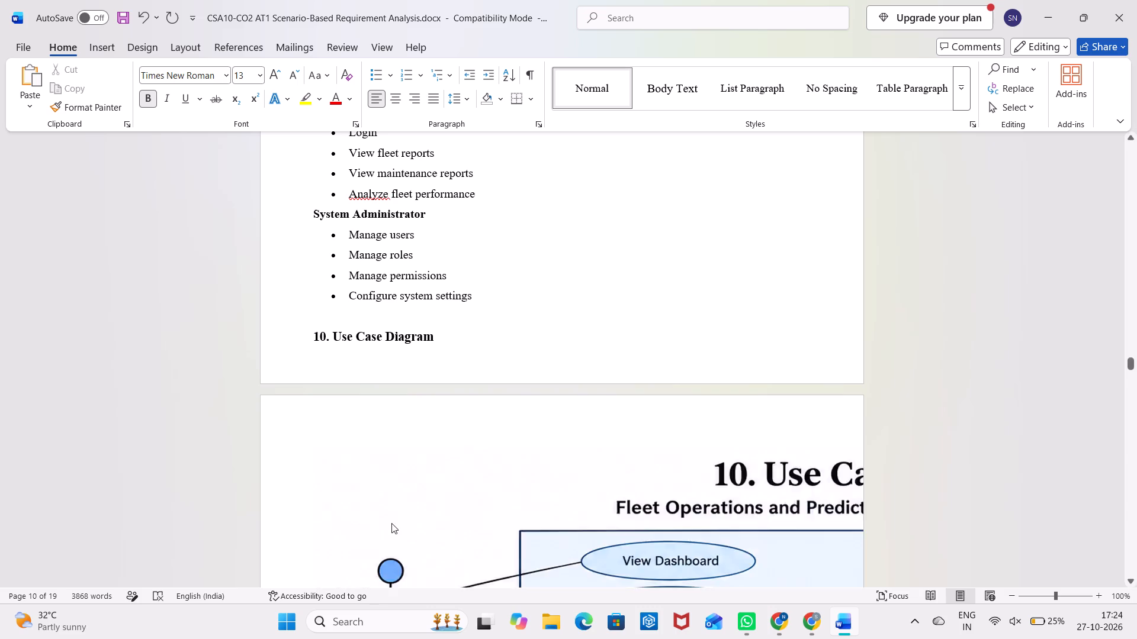
Select the pasted use case diagram picture and shrink it slightly from its upper corner, keeping its proportions.
{"action": "right_click", "coordinate": [599, 369]}
{"action": "left_click", "coordinate": [599, 369]}
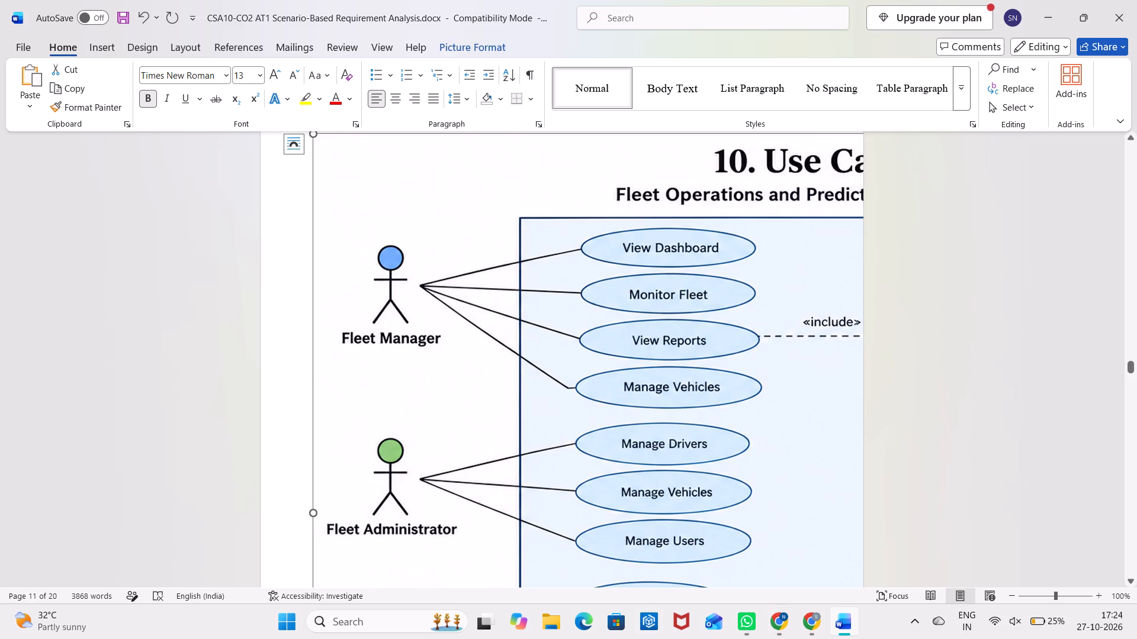
{"action": "scroll", "coordinate": [517, 418], "scroll_direction": "down", "scroll_amount": 3}
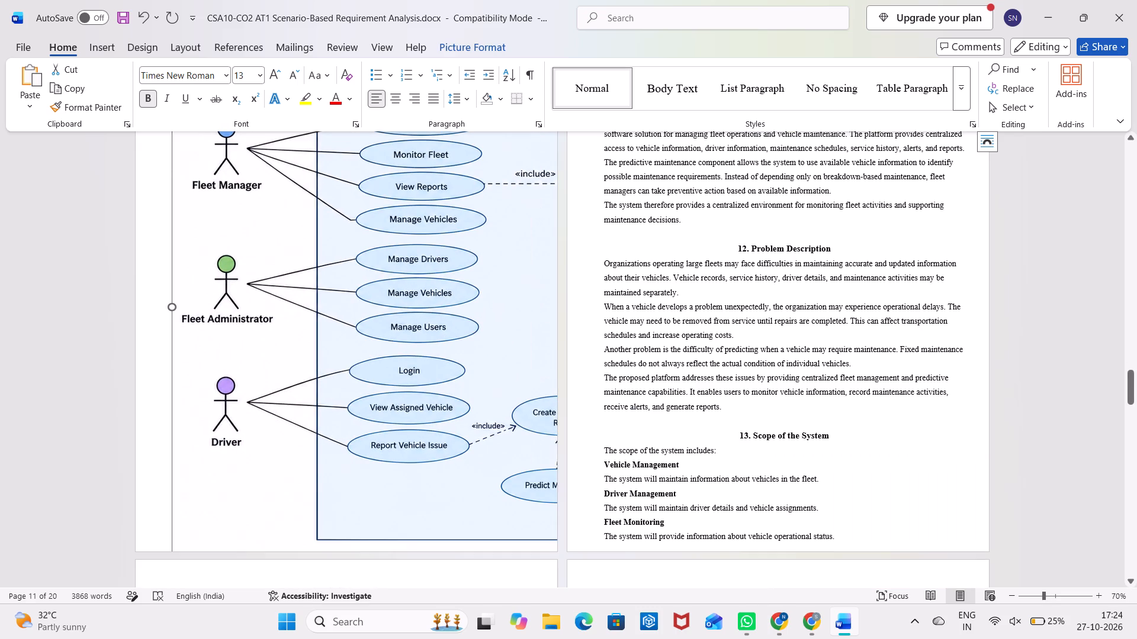
{"action": "left_click", "coordinate": [374, 527]}
{"action": "left_click", "coordinate": [354, 502]}
{"action": "scroll", "coordinate": [345, 414], "scroll_direction": "up", "scroll_amount": 2, "text": "ctrl"}
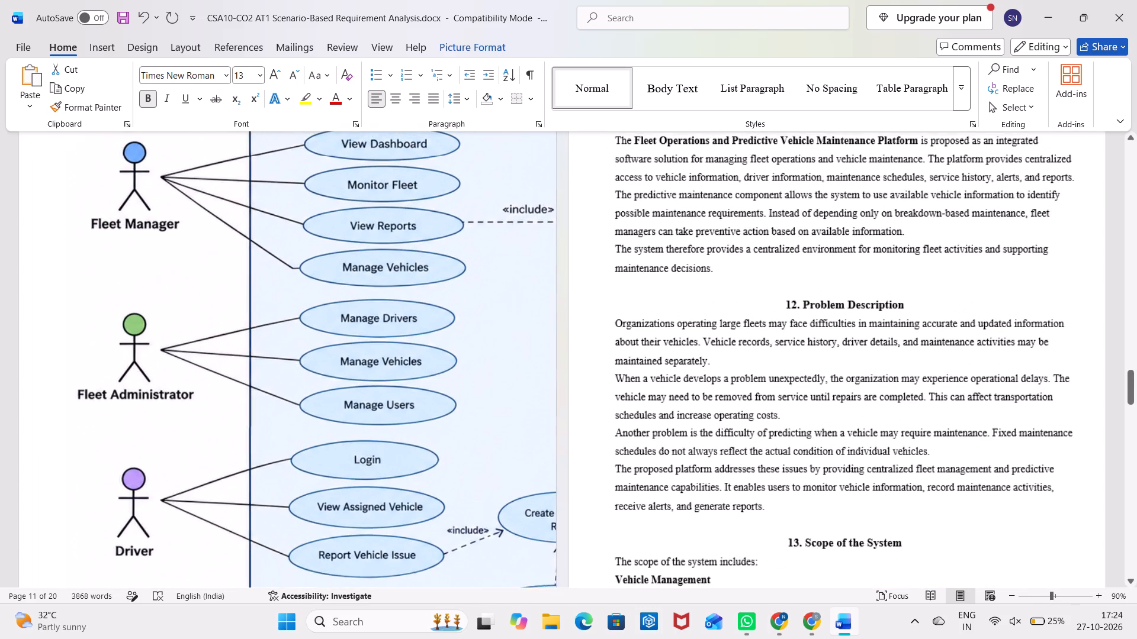
{"action": "scroll", "coordinate": [345, 414], "scroll_direction": "up", "scroll_amount": 2, "text": "ctrl"}
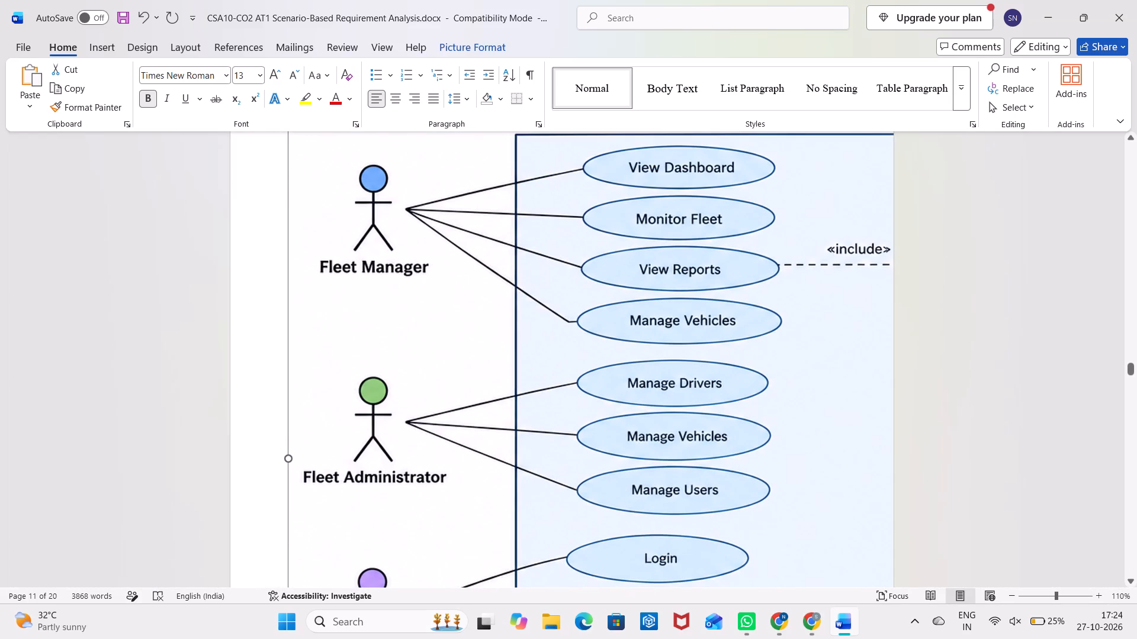
{"action": "scroll", "coordinate": [489, 430], "scroll_direction": "down", "scroll_amount": 2}
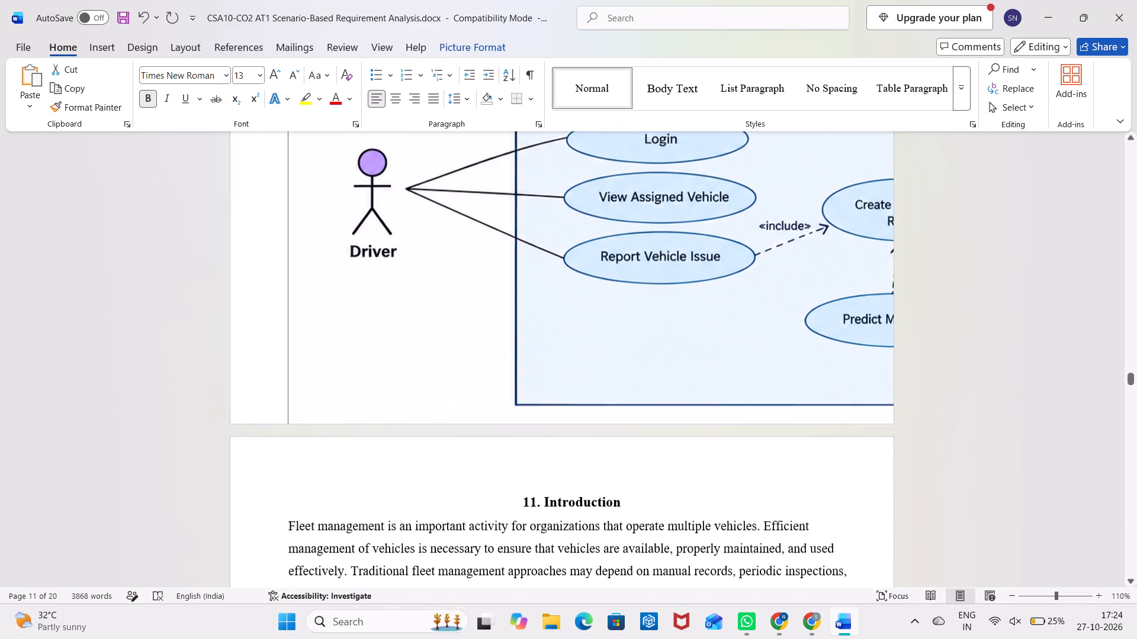
{"action": "left_click", "coordinate": [480, 392]}
{"action": "scroll", "coordinate": [480, 392], "scroll_direction": "up", "scroll_amount": 5}
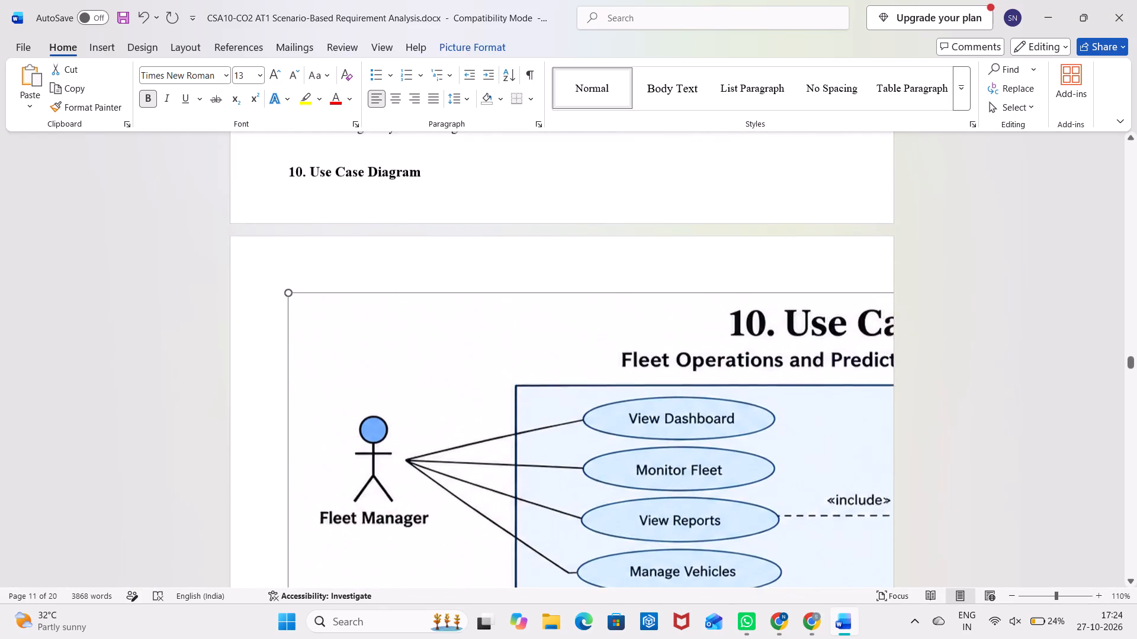
{"action": "scroll", "coordinate": [480, 392], "scroll_direction": "up", "scroll_amount": 1}
{"action": "left_click_drag", "start_coordinate": [558, 366], "coordinate": [558, 408]}
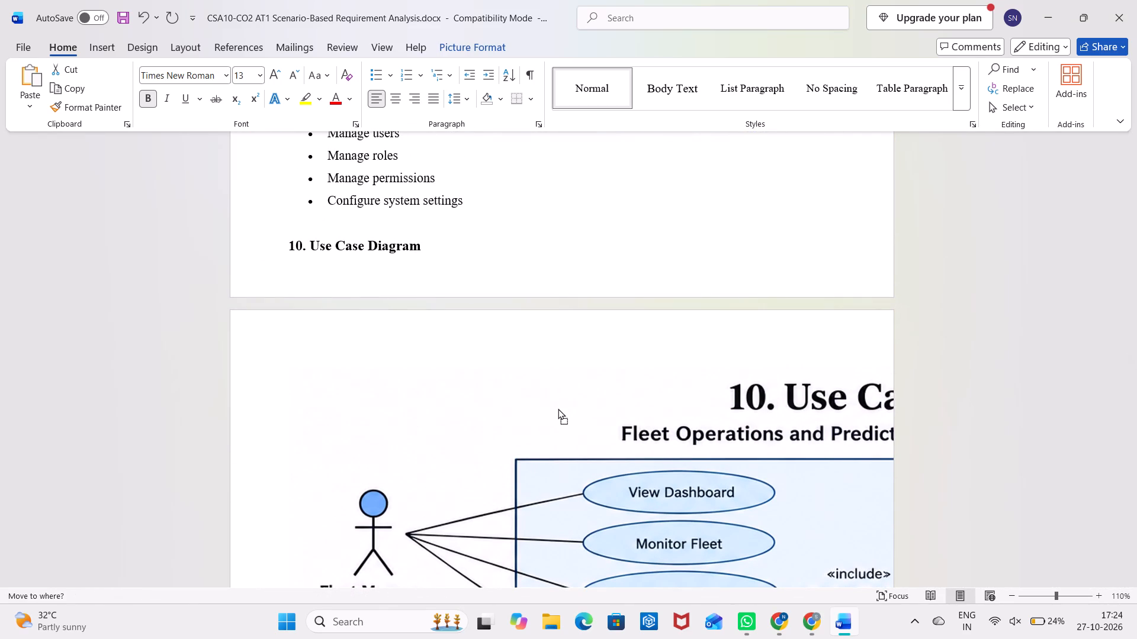
{"action": "left_click_drag", "start_coordinate": [558, 408], "coordinate": [558, 409]}
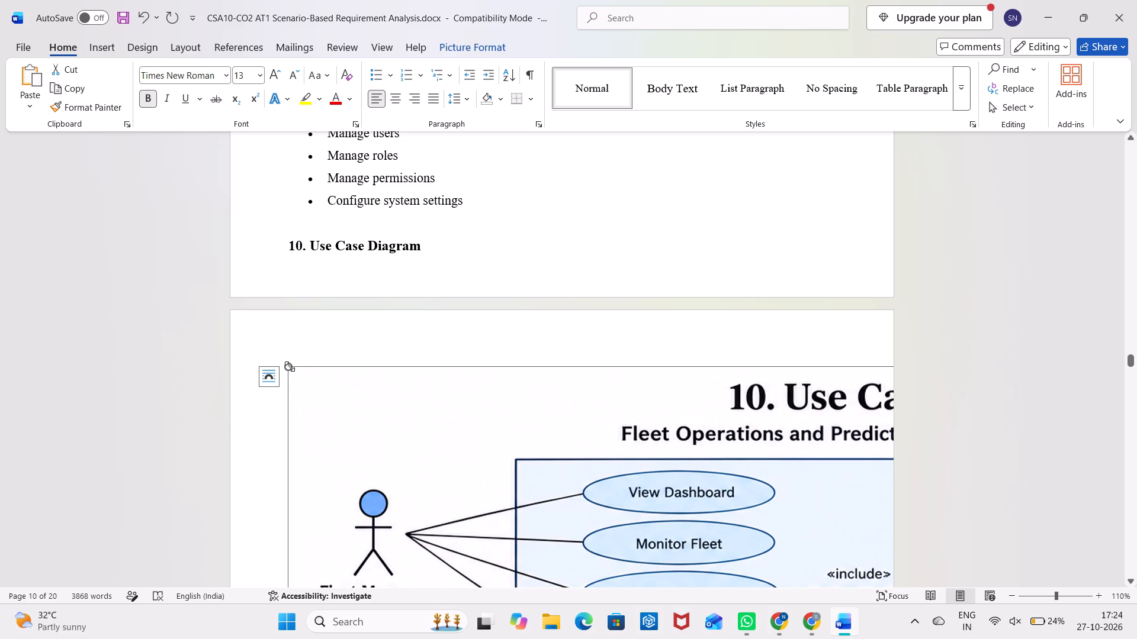
{"action": "left_click_drag", "start_coordinate": [290, 366], "coordinate": [417, 433]}
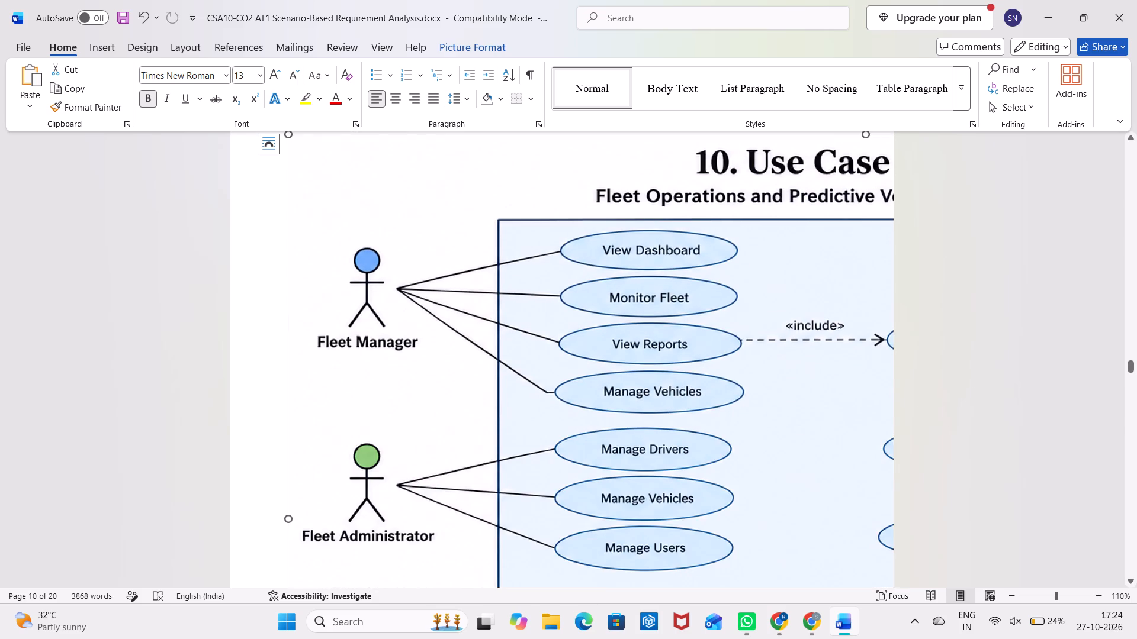
Shrink the use case diagram further from its lower corner until its full title fits within the page width.
{"action": "scroll", "coordinate": [390, 496], "scroll_direction": "down", "scroll_amount": 2}
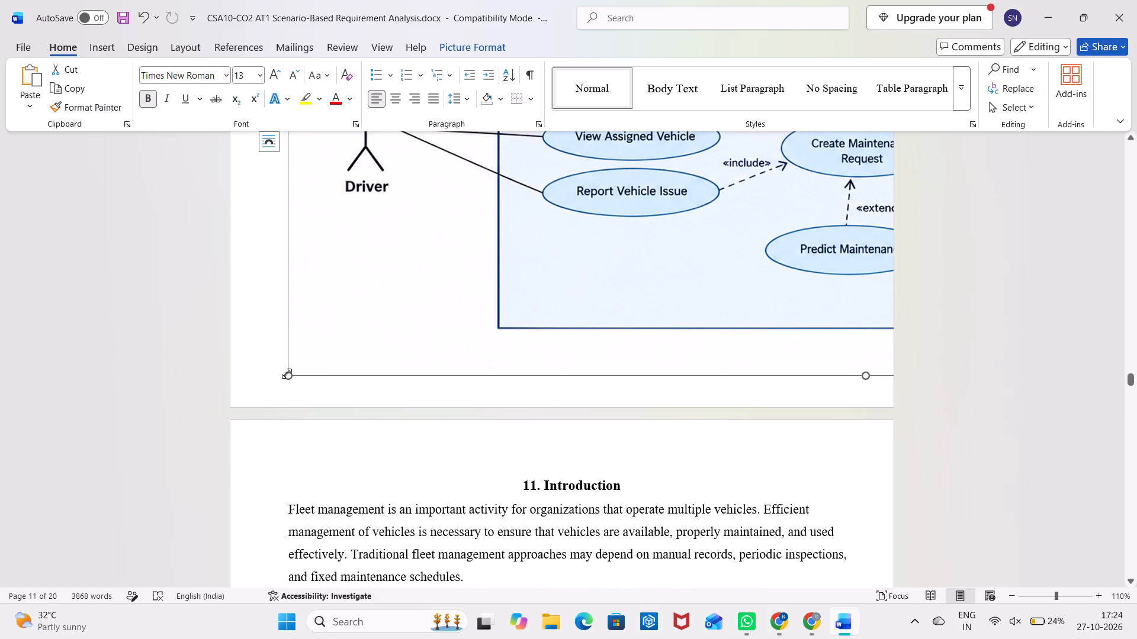
{"action": "left_click_drag", "start_coordinate": [287, 375], "coordinate": [386, 280]}
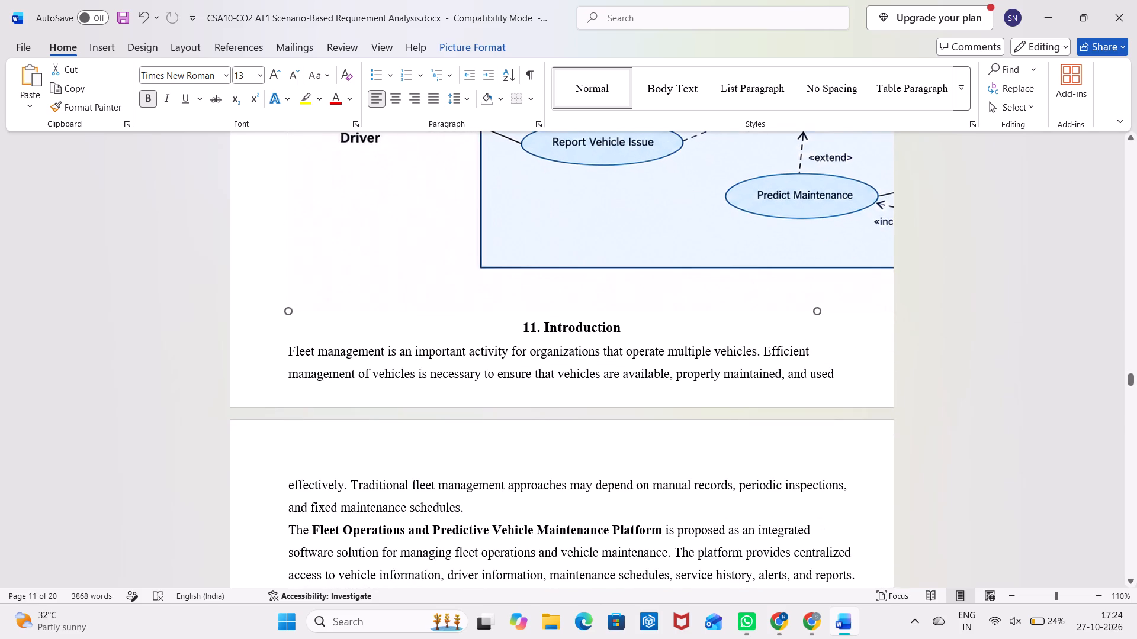
{"action": "left_click_drag", "start_coordinate": [386, 280], "coordinate": [373, 135]}
{"action": "scroll", "coordinate": [375, 350], "scroll_direction": "down", "scroll_amount": 1}
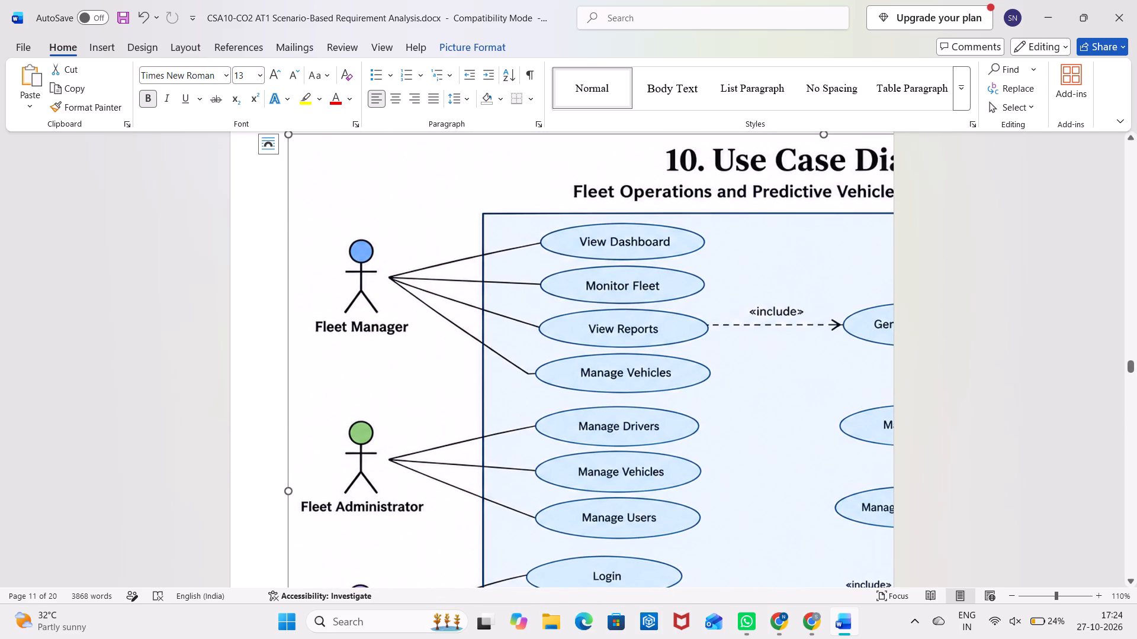
{"action": "scroll", "coordinate": [375, 350], "scroll_direction": "down", "scroll_amount": 1}
{"action": "scroll", "coordinate": [357, 403], "scroll_direction": "down", "scroll_amount": 2}
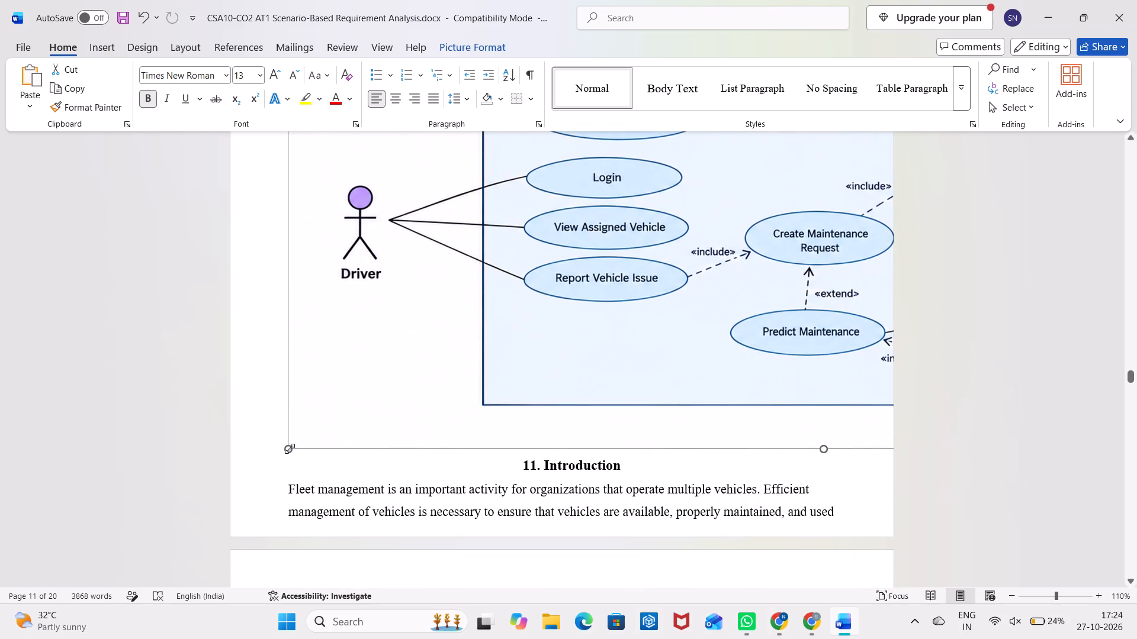
{"action": "left_click_drag", "start_coordinate": [289, 448], "coordinate": [664, 254]}
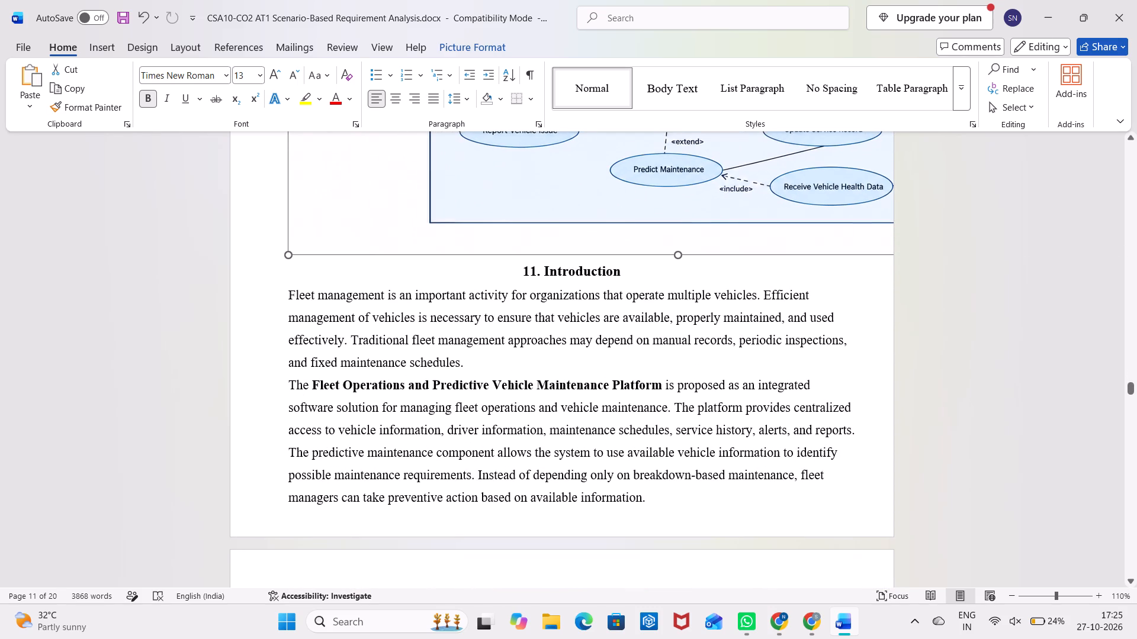
{"action": "left_click_drag", "start_coordinate": [664, 254], "coordinate": [907, 252]}
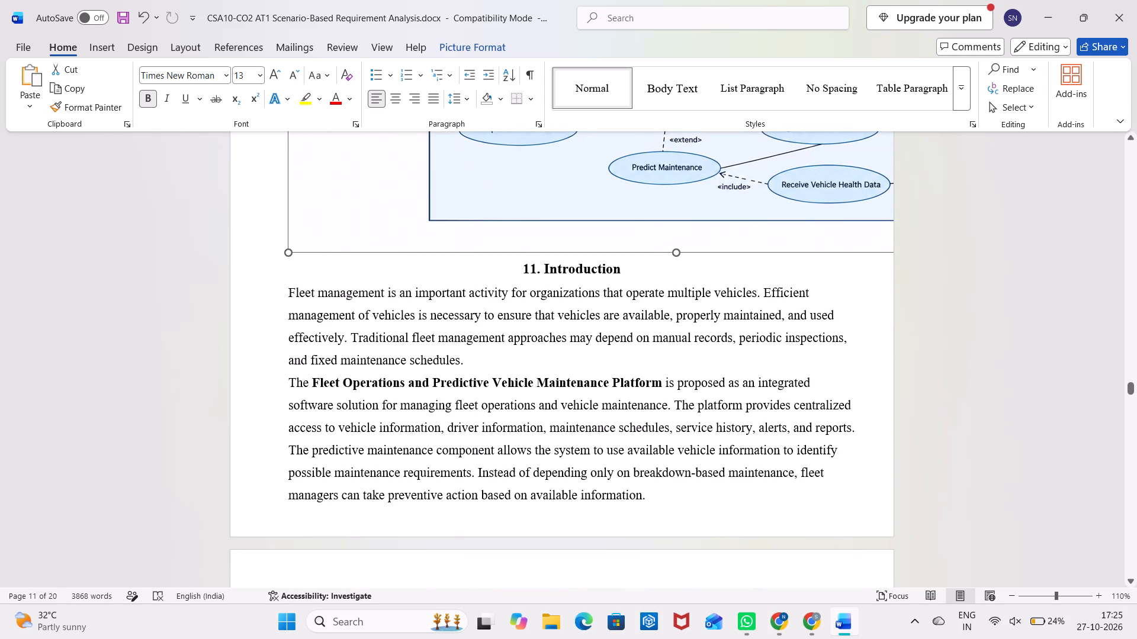
{"action": "left_click_drag", "start_coordinate": [907, 252], "coordinate": [958, 251]}
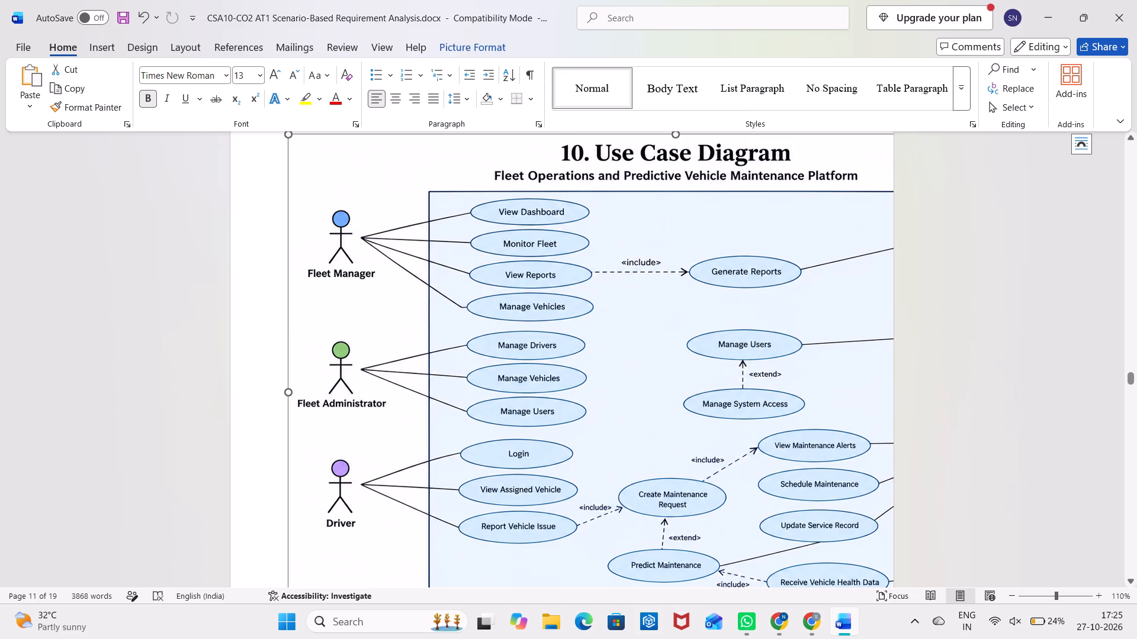
Shrink the use case diagram proportionally until all its actors fit between the page margins, then deselect it.
{"action": "scroll", "coordinate": [402, 160], "scroll_direction": "up", "scroll_amount": 1}
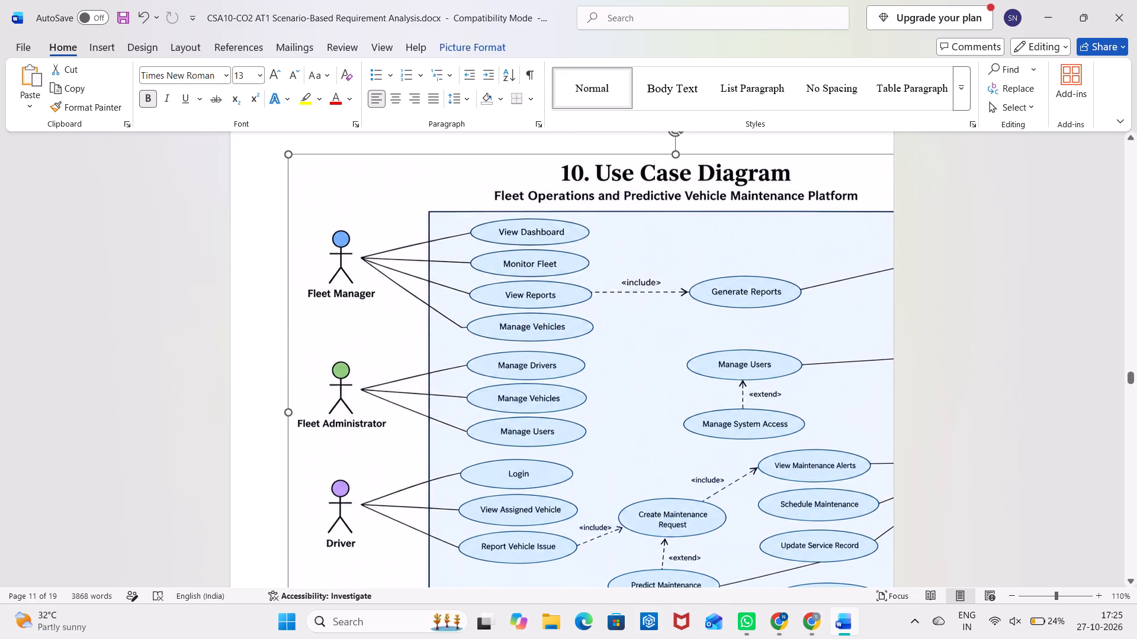
{"action": "left_click", "coordinate": [409, 154]}
{"action": "left_click", "coordinate": [400, 151]}
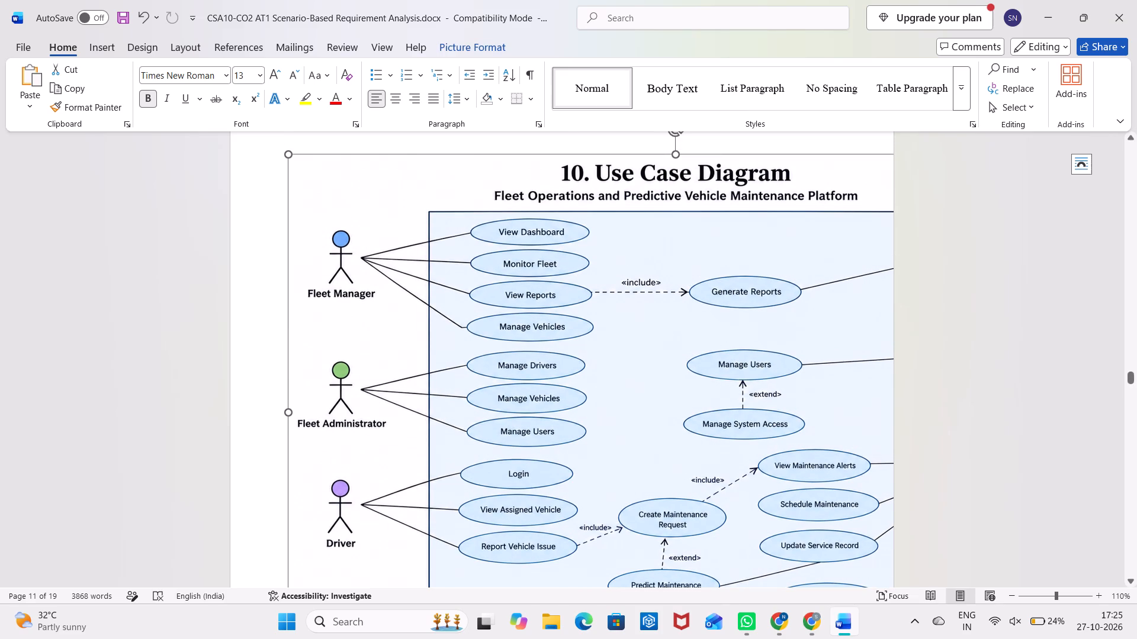
{"action": "left_click", "coordinate": [400, 146]}
{"action": "left_click", "coordinate": [400, 155]}
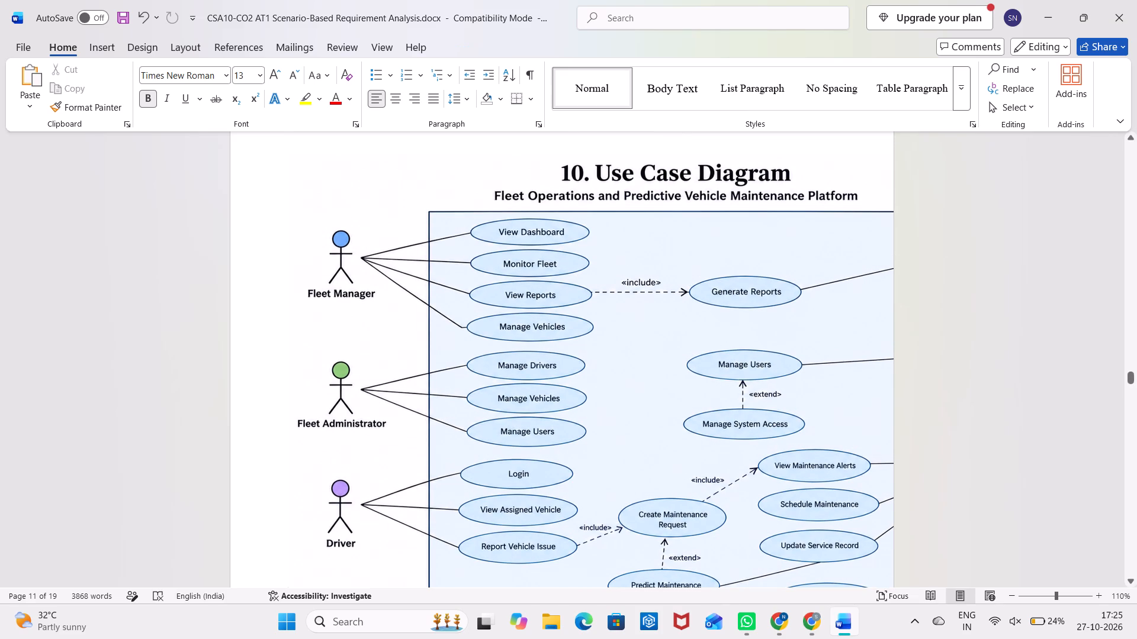
{"action": "left_click", "coordinate": [400, 151]}
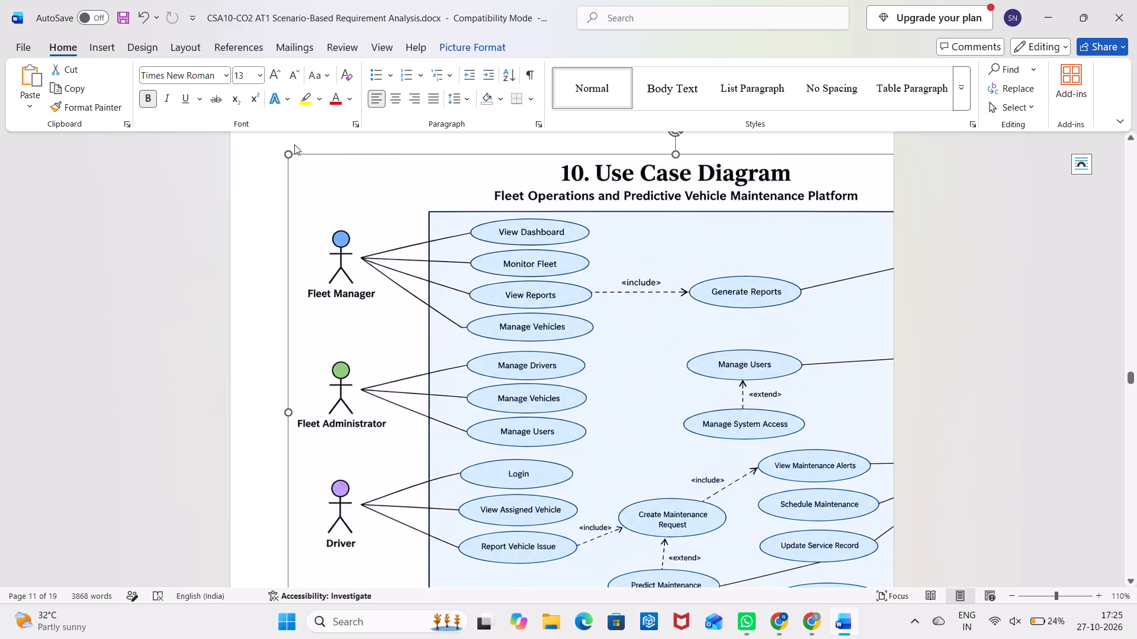
{"action": "left_click_drag", "start_coordinate": [286, 150], "coordinate": [384, 336]}
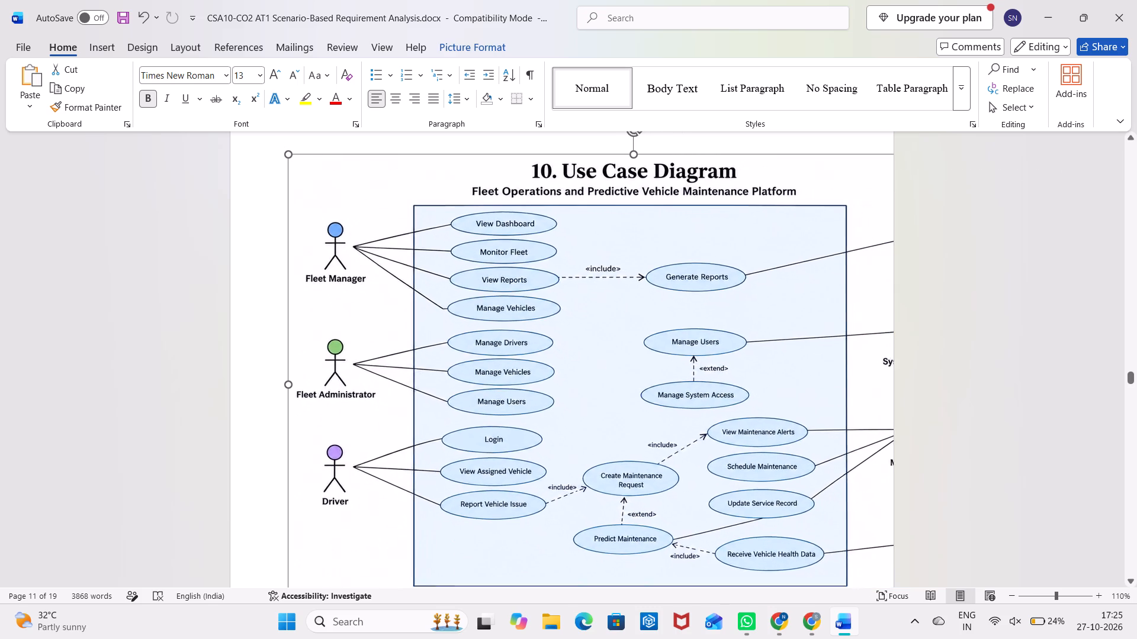
{"action": "left_click_drag", "start_coordinate": [384, 336], "coordinate": [467, 368]}
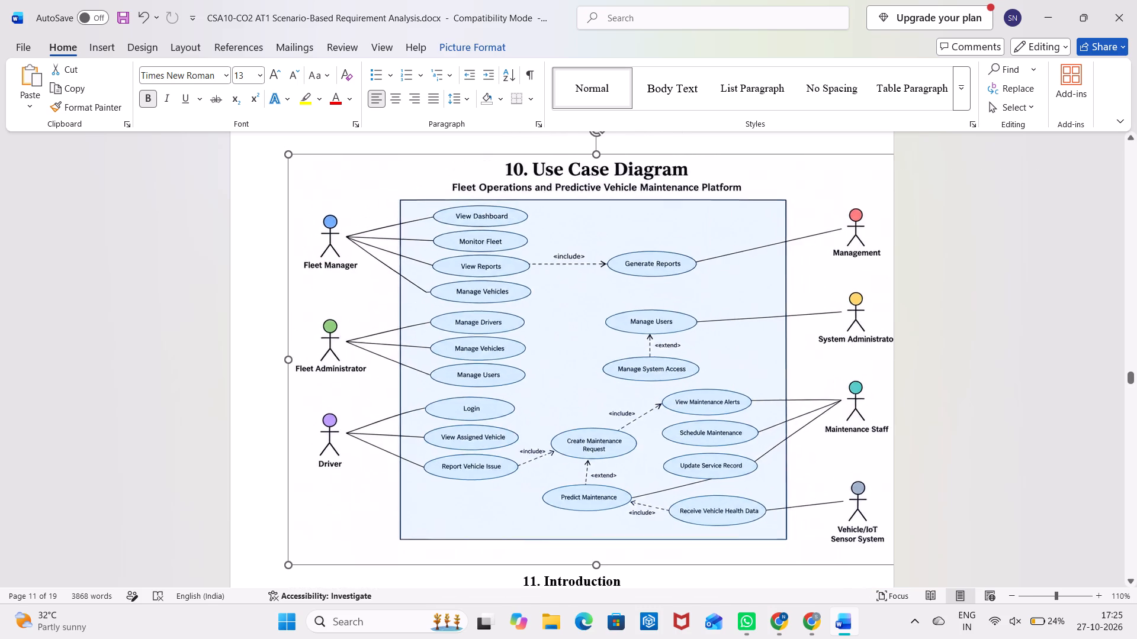
{"action": "left_click_drag", "start_coordinate": [467, 368], "coordinate": [508, 376]}
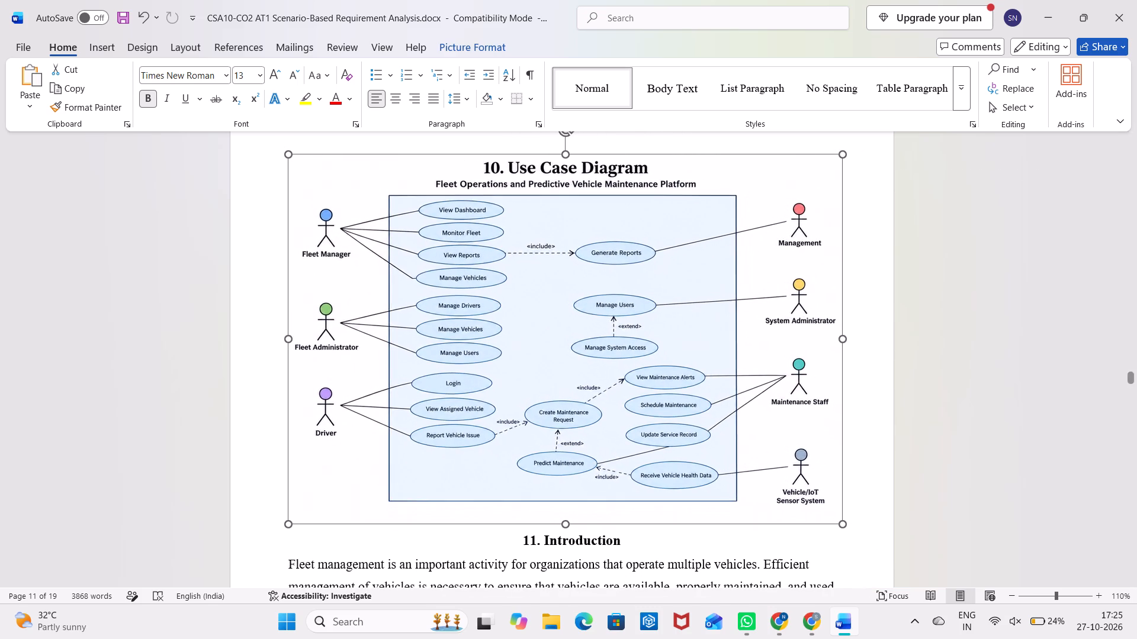
{"action": "left_click_drag", "start_coordinate": [508, 376], "coordinate": [508, 376]}
{"action": "left_click", "coordinate": [994, 328]}
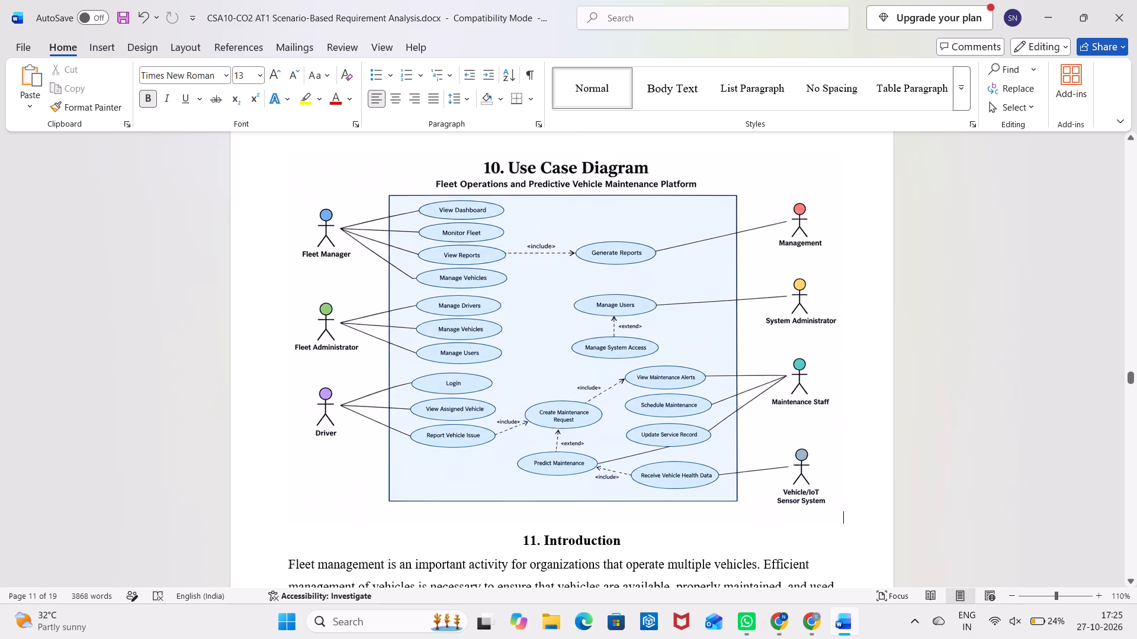
Delete the typed "10. Use Case Diagram" heading and the blank line left under "Configure system settings".
{"action": "scroll", "coordinate": [528, 218], "scroll_direction": "up", "scroll_amount": 2}
{"action": "left_click_drag", "start_coordinate": [291, 277], "coordinate": [436, 292]}
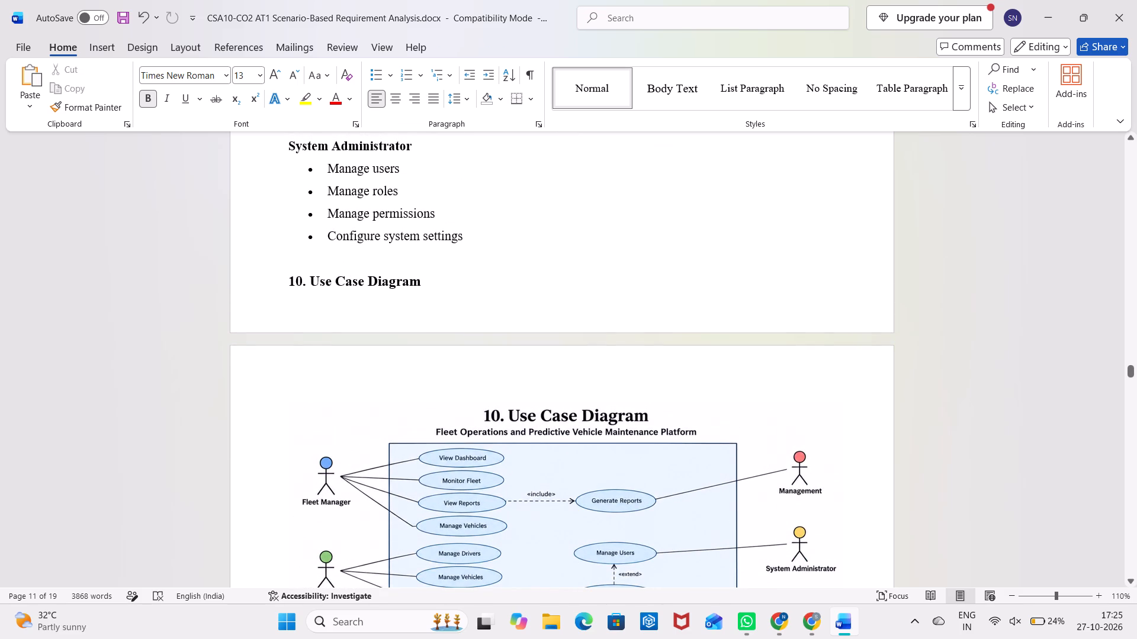
{"action": "left_click_drag", "start_coordinate": [436, 292], "coordinate": [491, 304]}
{"action": "key", "text": "BackSpace"}
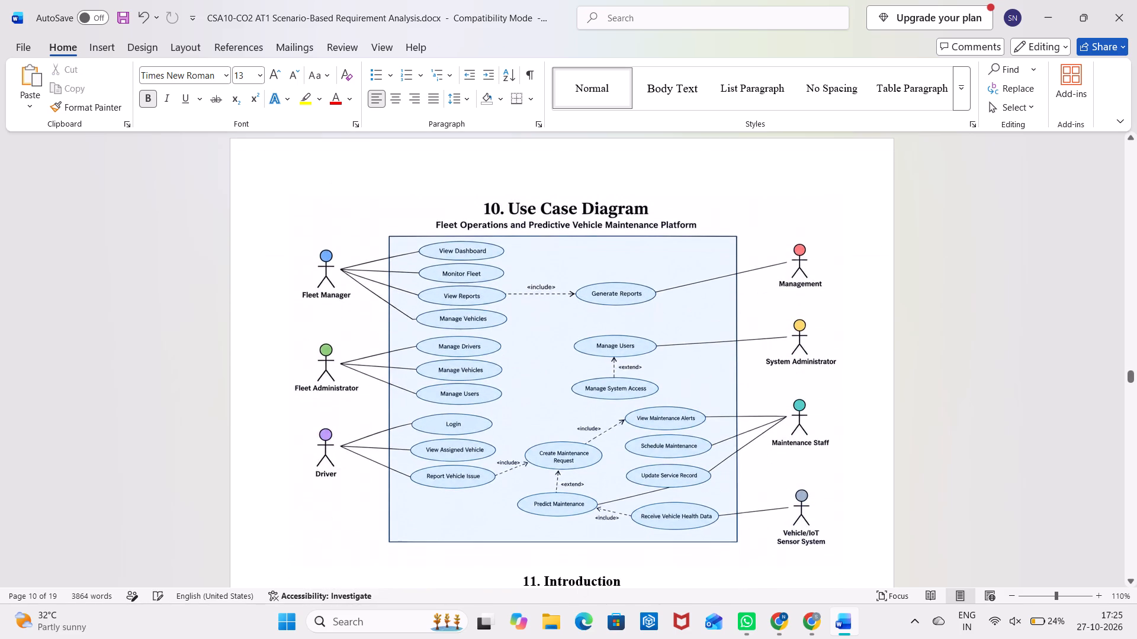
{"action": "scroll", "coordinate": [483, 328], "scroll_direction": "up", "scroll_amount": 1}
{"action": "left_click", "coordinate": [473, 322]}
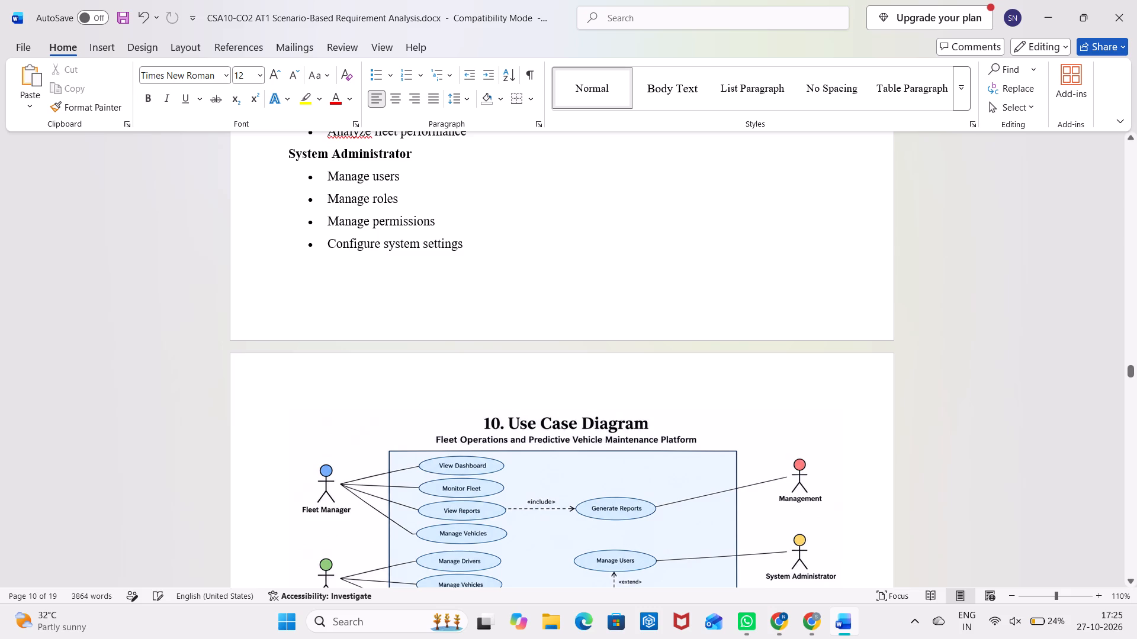
{"action": "key", "text": "BackSpace"}
Review the report from the use case diagram through the following sections and back at the first-page course details.
{"action": "scroll", "coordinate": [473, 322], "scroll_direction": "down", "scroll_amount": 1}
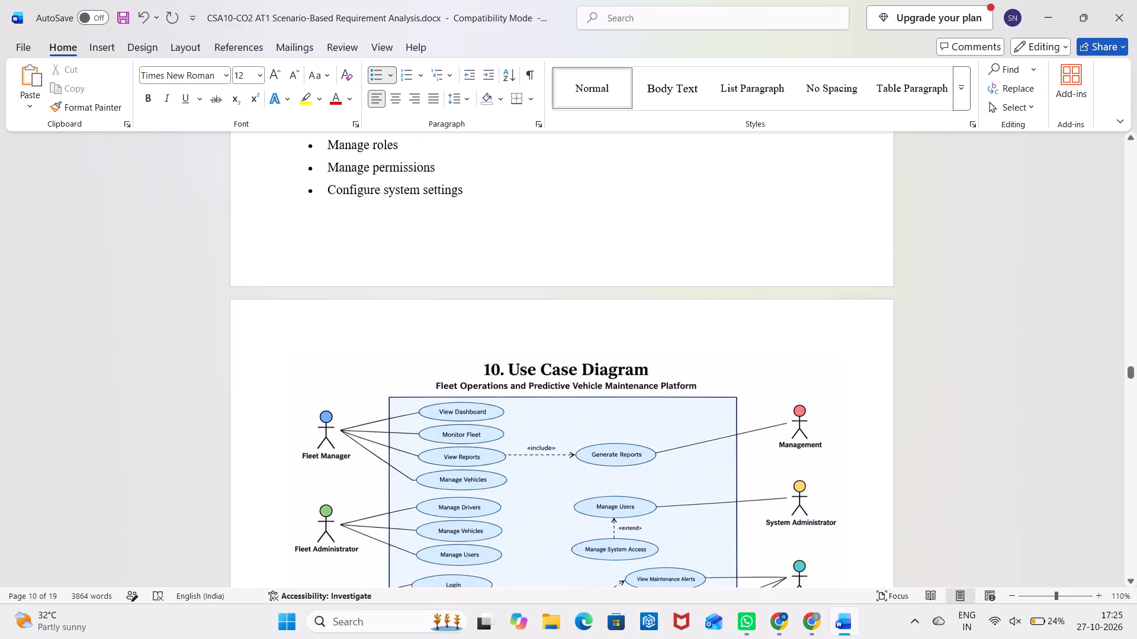
{"action": "scroll", "coordinate": [521, 371], "scroll_direction": "down", "scroll_amount": 2}
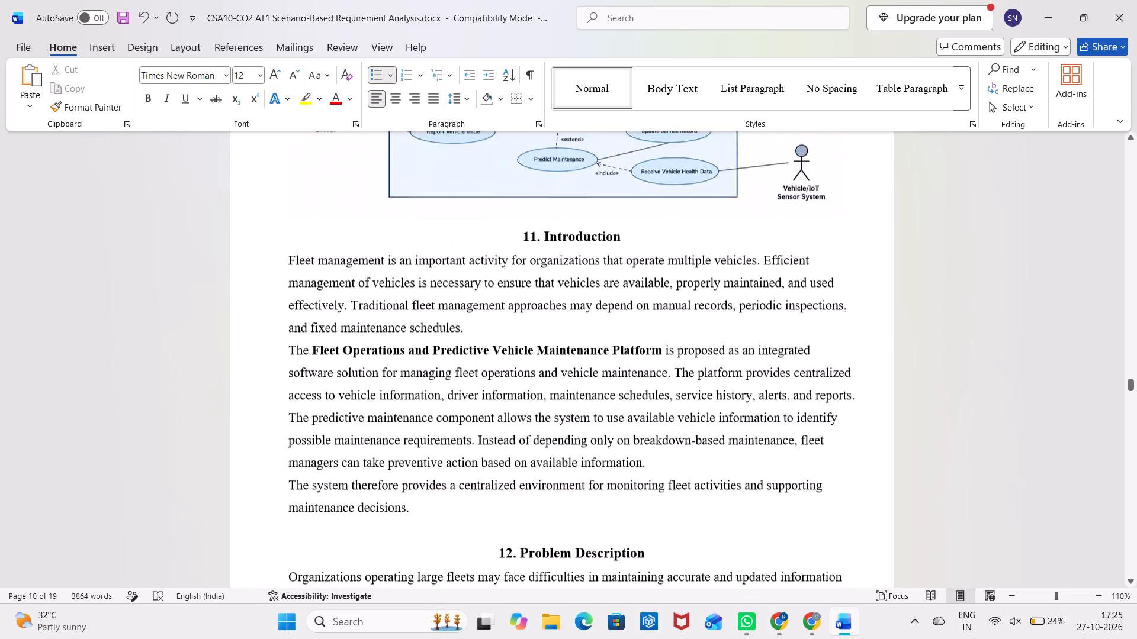
{"action": "scroll", "coordinate": [521, 371], "scroll_direction": "down", "scroll_amount": 1}
{"action": "scroll", "coordinate": [521, 371], "scroll_direction": "up", "scroll_amount": 20}
{"action": "scroll", "coordinate": [521, 371], "scroll_direction": "up", "scroll_amount": 20}
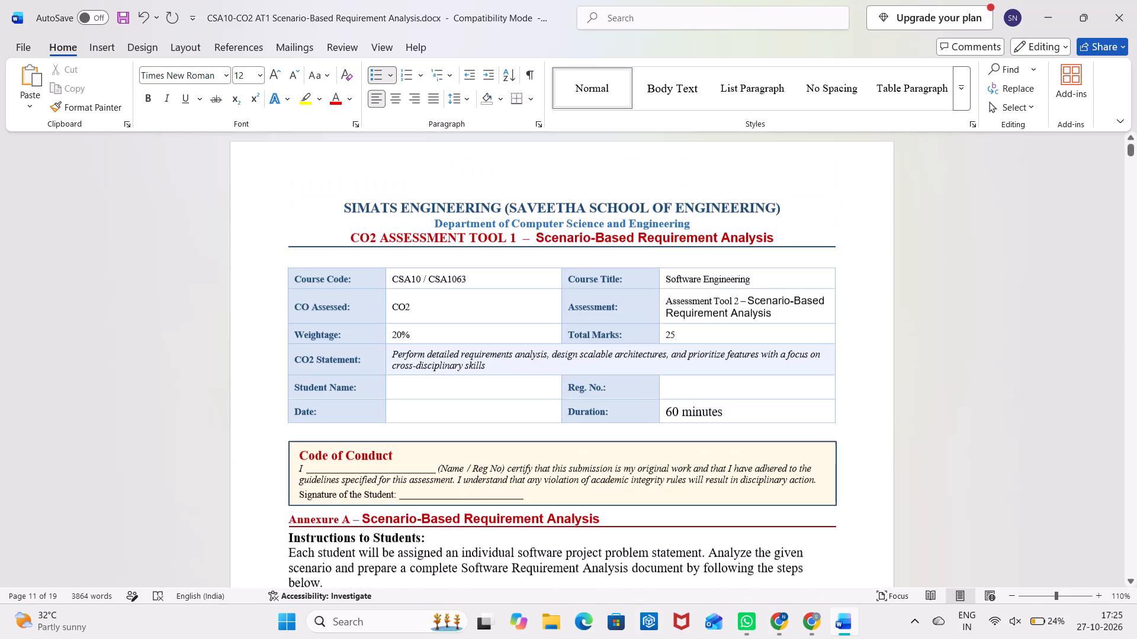
{"action": "scroll", "coordinate": [521, 371], "scroll_direction": "up", "scroll_amount": 16}
{"action": "scroll", "coordinate": [521, 371], "scroll_direction": "down", "scroll_amount": 1}
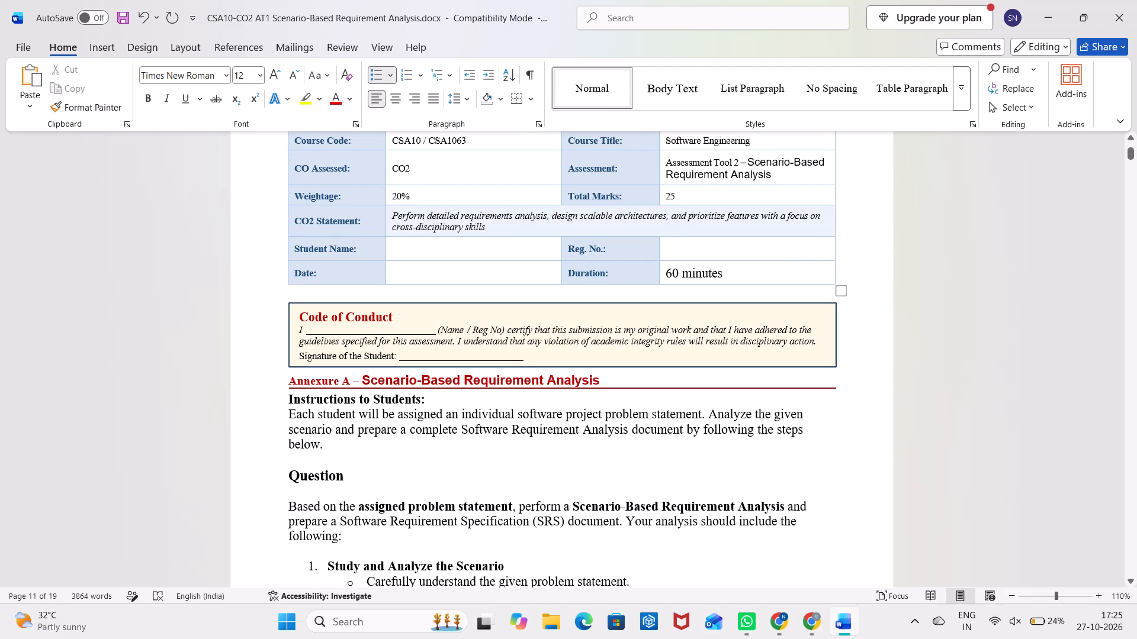
{"action": "scroll", "coordinate": [460, 177], "scroll_direction": "up", "scroll_amount": 1}
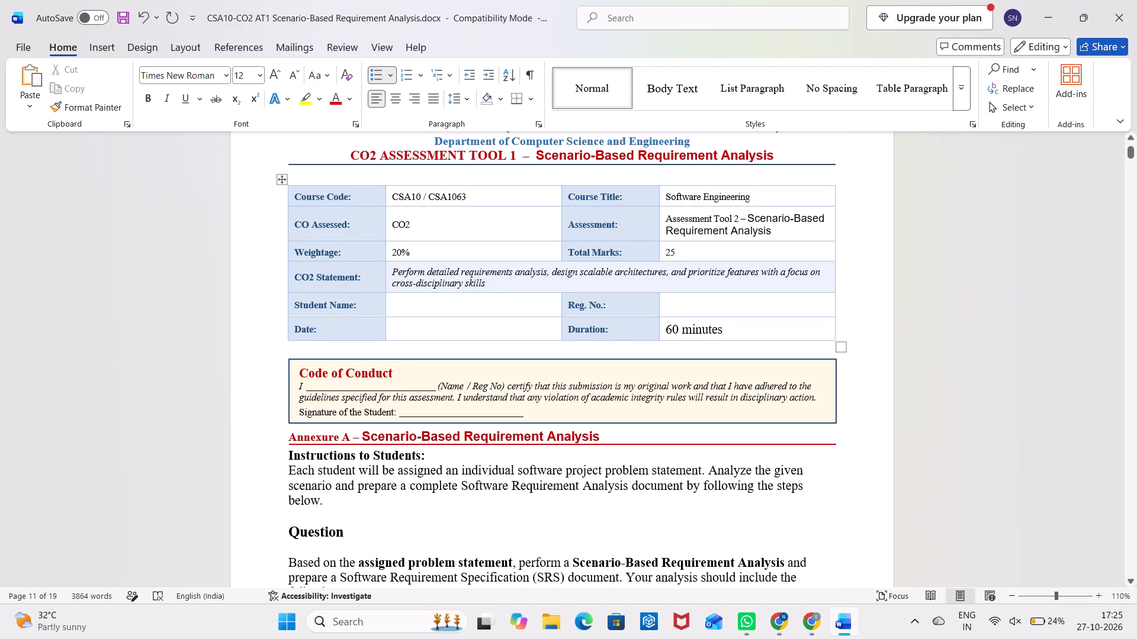
Enter the student's name with its initial in the Student Name cell, leaving no space between the initial and the period.
{"action": "left_click", "coordinate": [425, 307]}
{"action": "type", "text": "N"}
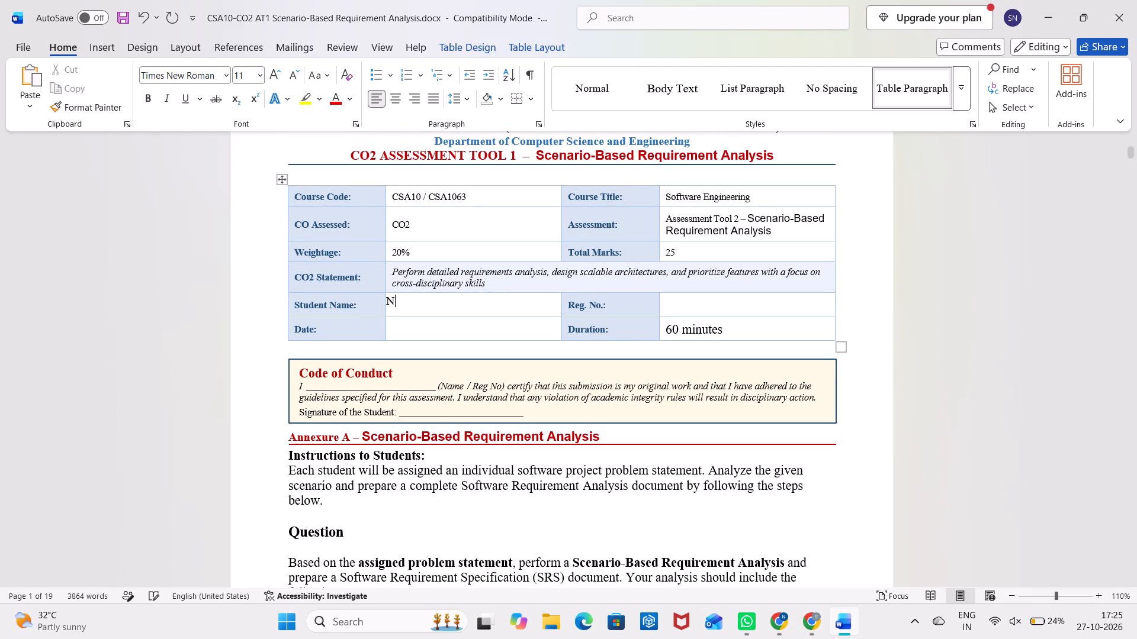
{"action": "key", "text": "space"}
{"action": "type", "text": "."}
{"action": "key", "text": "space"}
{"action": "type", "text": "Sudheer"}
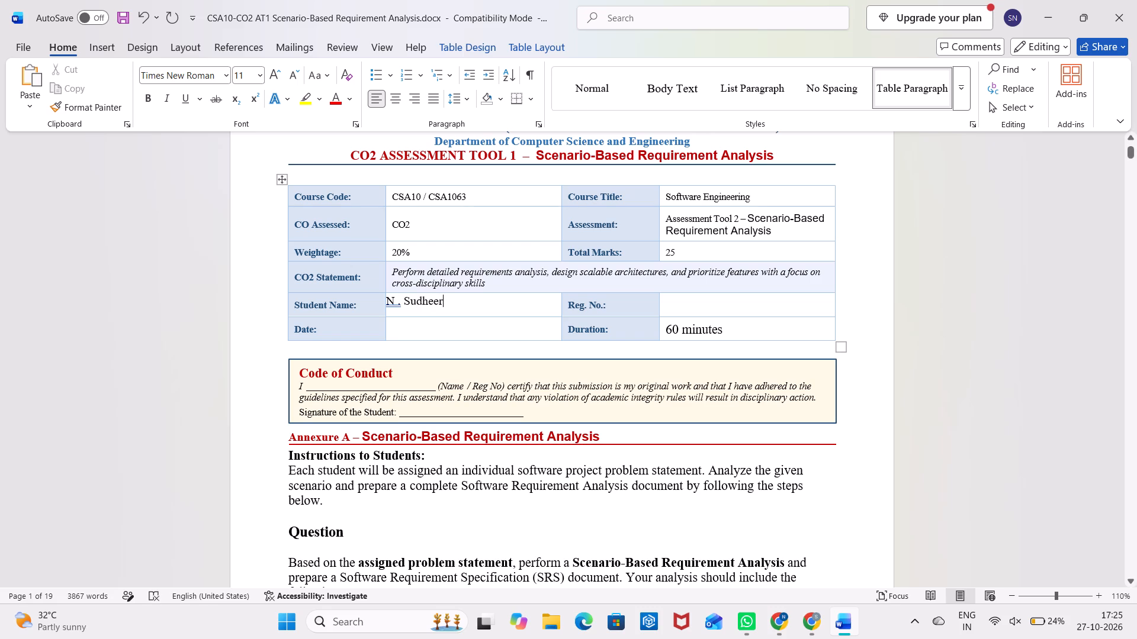
{"action": "left_click", "coordinate": [396, 302]}
{"action": "key", "text": "BackSpace"}
{"action": "key", "text": "ctrl+z"}
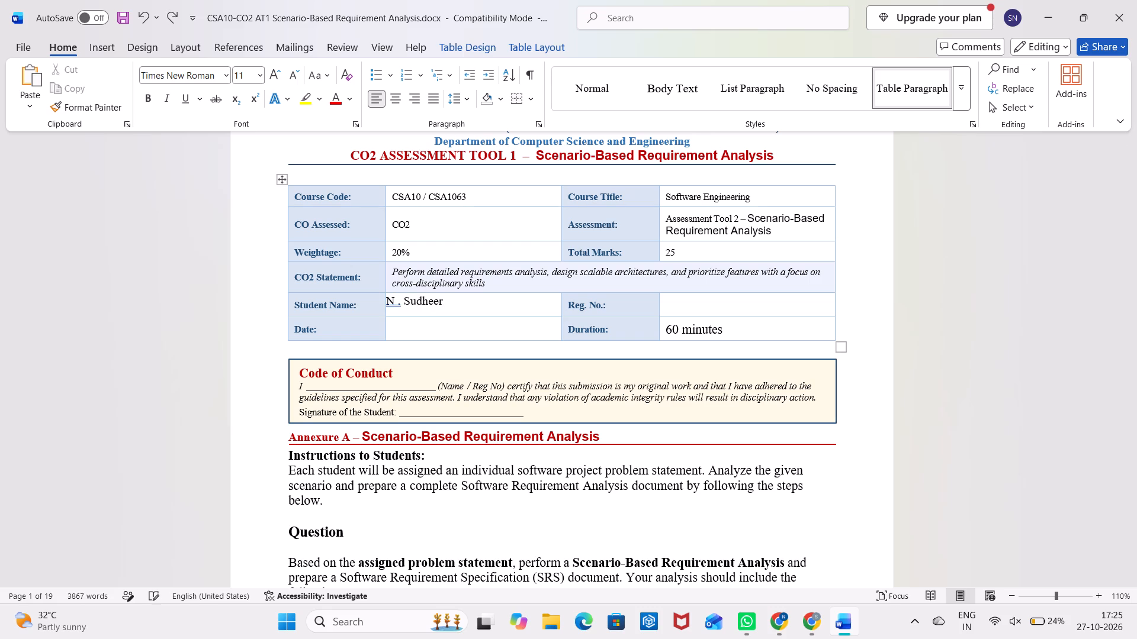
{"action": "left_click", "coordinate": [396, 302]}
{"action": "key", "text": "Right"}
{"action": "key", "text": "BackSpace"}
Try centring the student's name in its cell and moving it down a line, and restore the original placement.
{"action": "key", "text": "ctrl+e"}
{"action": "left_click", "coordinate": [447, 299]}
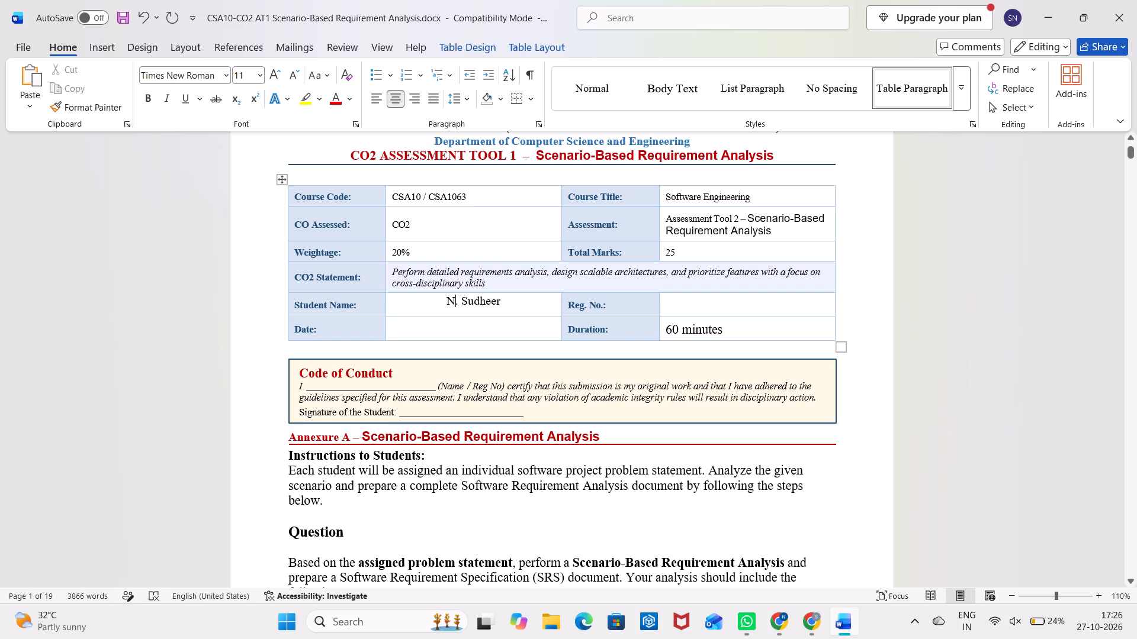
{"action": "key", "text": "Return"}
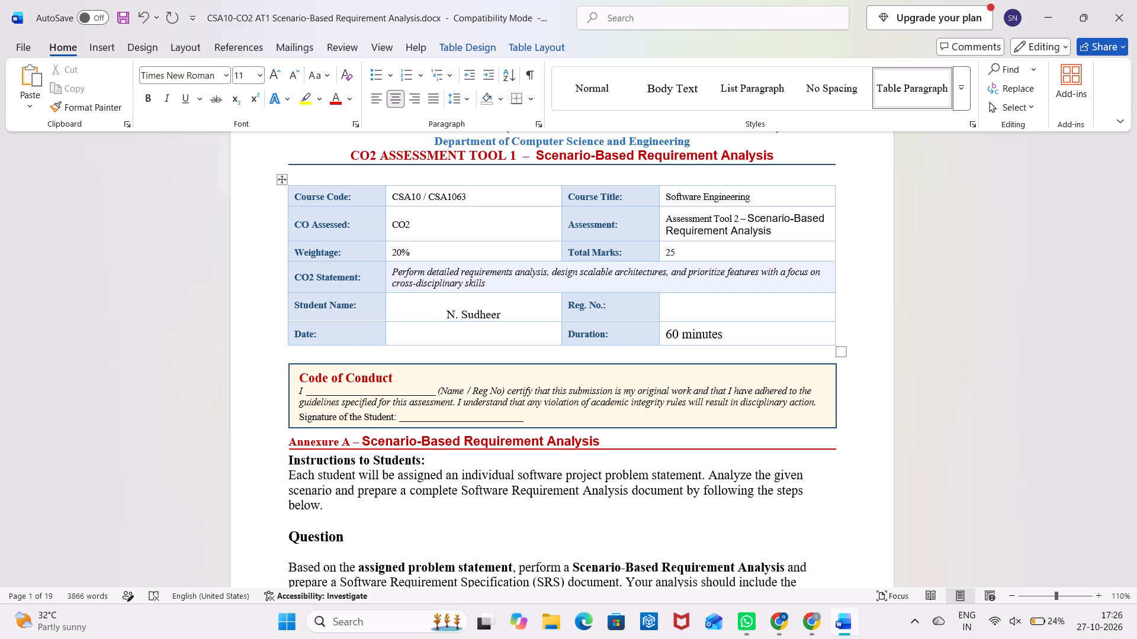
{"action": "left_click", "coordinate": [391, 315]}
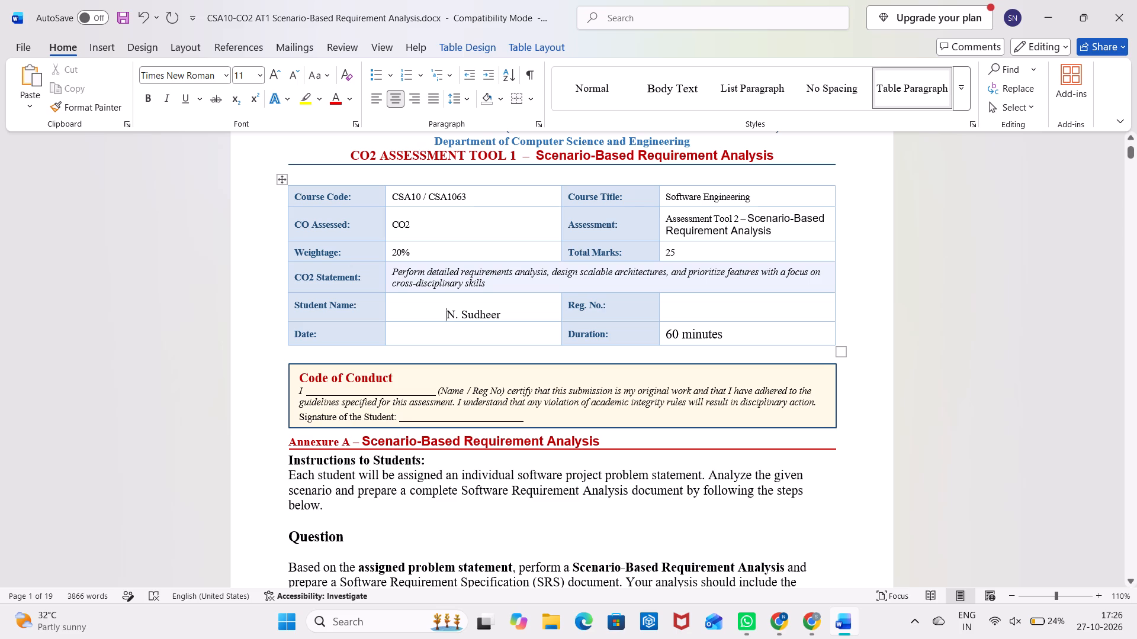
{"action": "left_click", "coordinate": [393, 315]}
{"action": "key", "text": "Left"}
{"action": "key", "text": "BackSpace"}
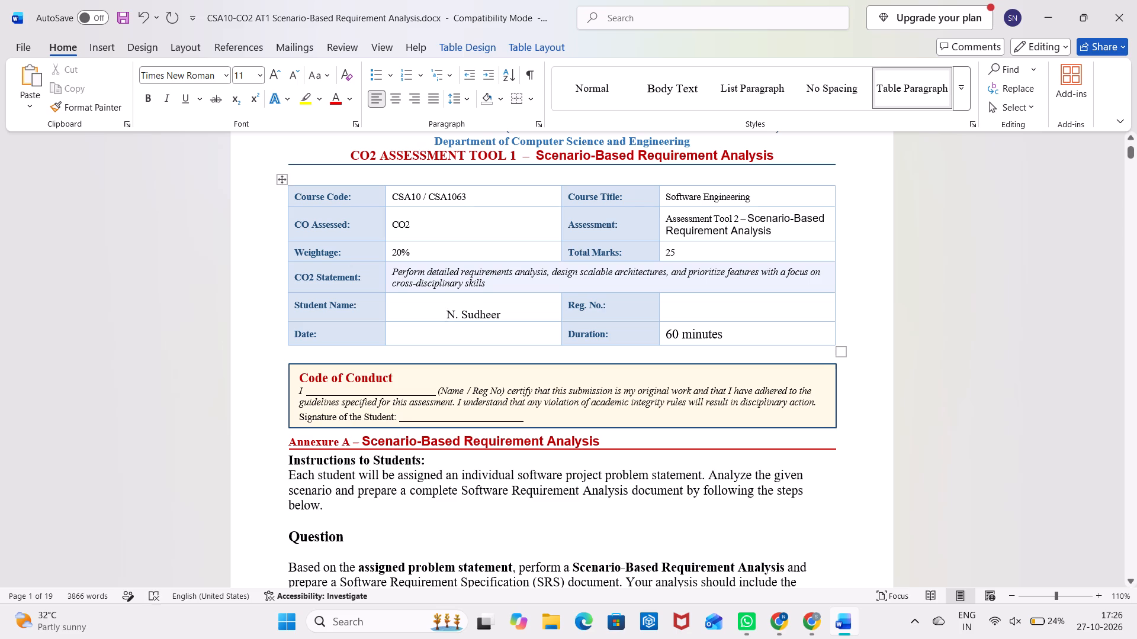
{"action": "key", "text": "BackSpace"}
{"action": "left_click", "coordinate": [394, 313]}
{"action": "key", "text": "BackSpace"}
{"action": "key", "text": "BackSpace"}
Indent the student's name in its cell with three leading spaces.
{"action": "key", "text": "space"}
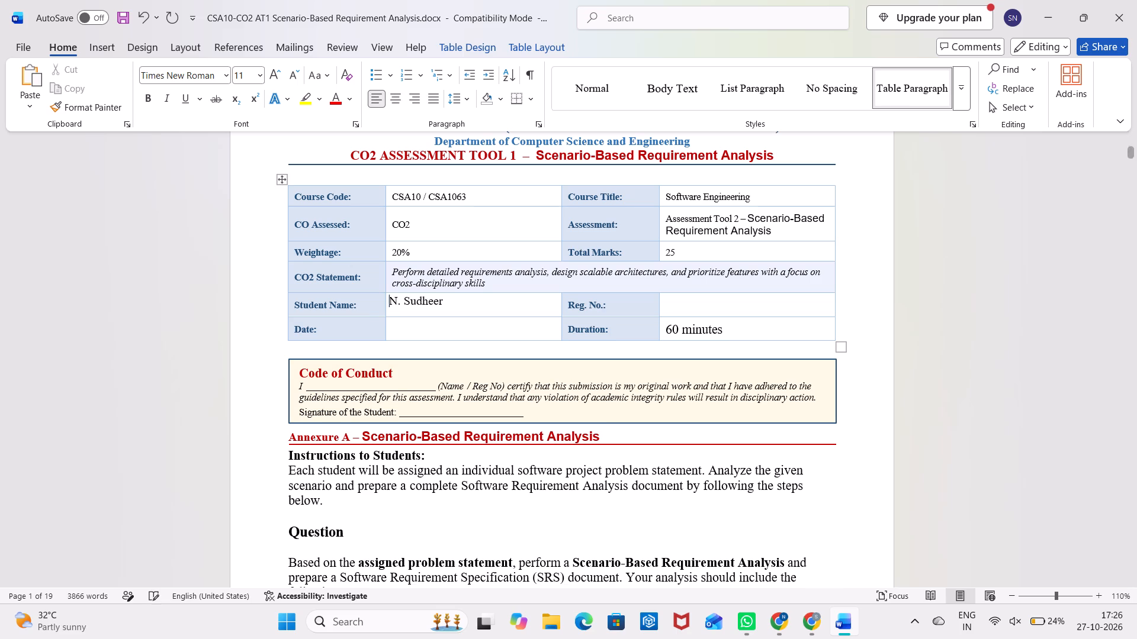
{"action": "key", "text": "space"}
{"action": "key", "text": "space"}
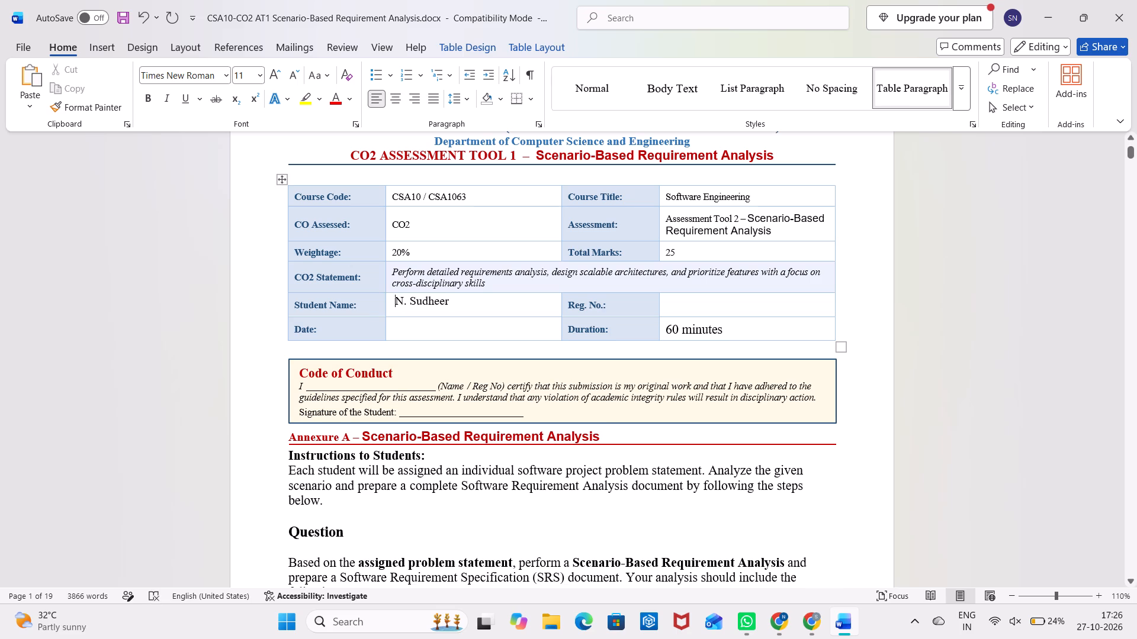
Enter the student's registration number after one leading space in the Reg. No. cell.
{"action": "left_click", "coordinate": [676, 302]}
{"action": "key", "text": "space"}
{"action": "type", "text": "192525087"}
Enter the date 28 – 10 - 2026 in the Date cell of the course details table.
{"action": "left_click", "coordinate": [482, 336]}
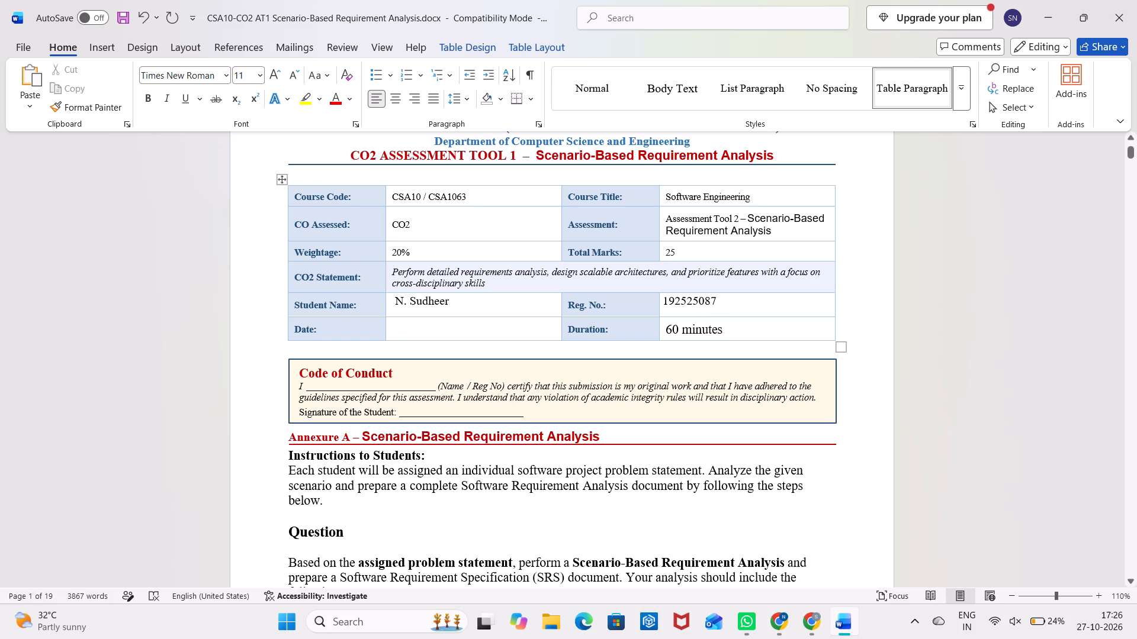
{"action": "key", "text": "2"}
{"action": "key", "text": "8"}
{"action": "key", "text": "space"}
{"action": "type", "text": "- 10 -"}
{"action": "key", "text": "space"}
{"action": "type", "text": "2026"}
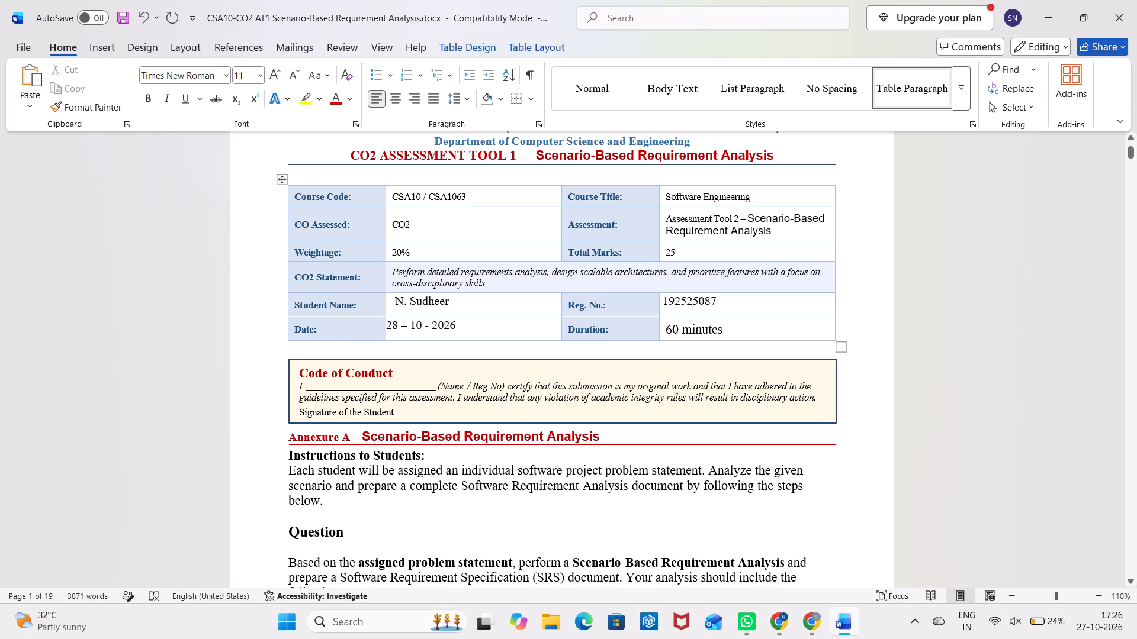
Fill the student's name into the Code of Conduct declaration blank after "I", without a space before the initial's period.
{"action": "scroll", "coordinate": [539, 369], "scroll_direction": "up", "scroll_amount": 1}
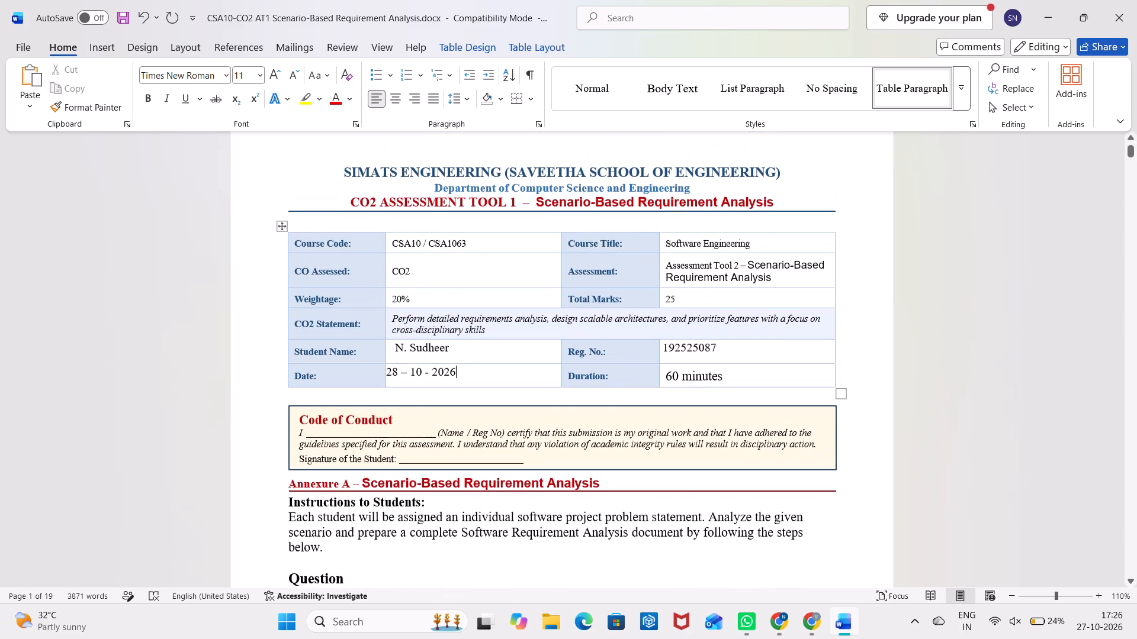
{"action": "scroll", "coordinate": [477, 302], "scroll_direction": "down", "scroll_amount": 1}
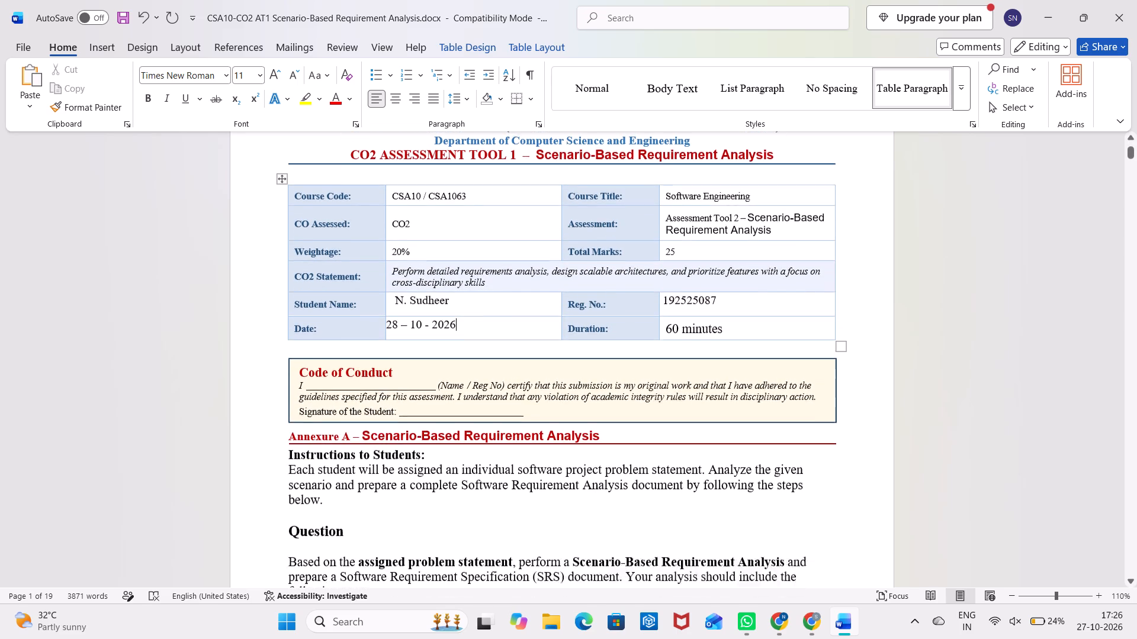
{"action": "scroll", "coordinate": [477, 302], "scroll_direction": "down", "scroll_amount": 1}
{"action": "left_click", "coordinate": [360, 257]}
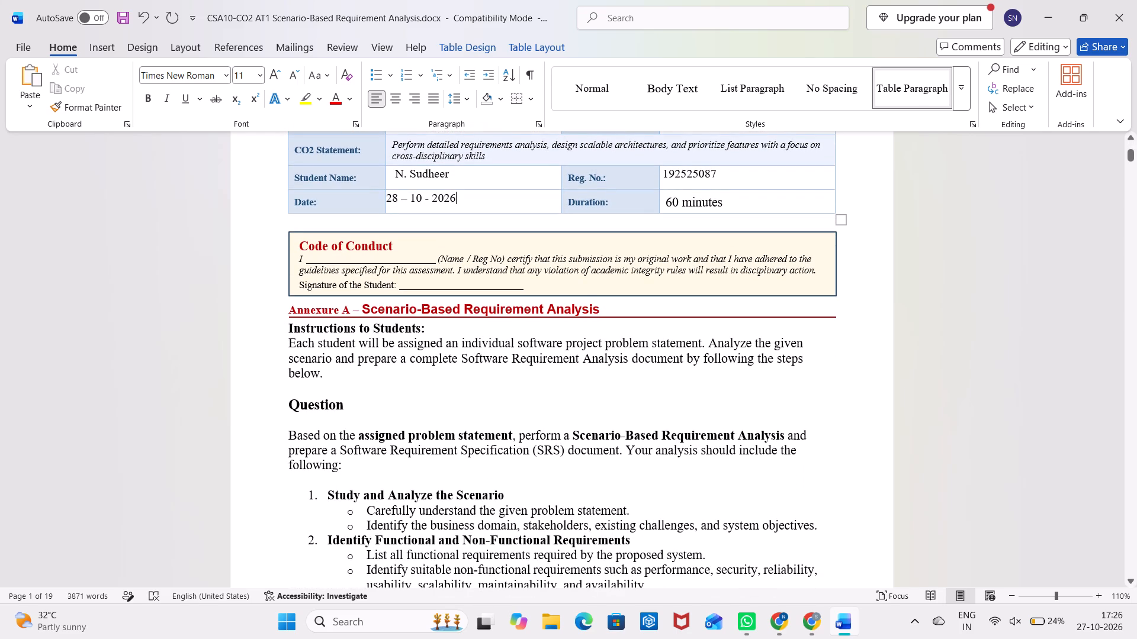
{"action": "key", "text": "Right"}
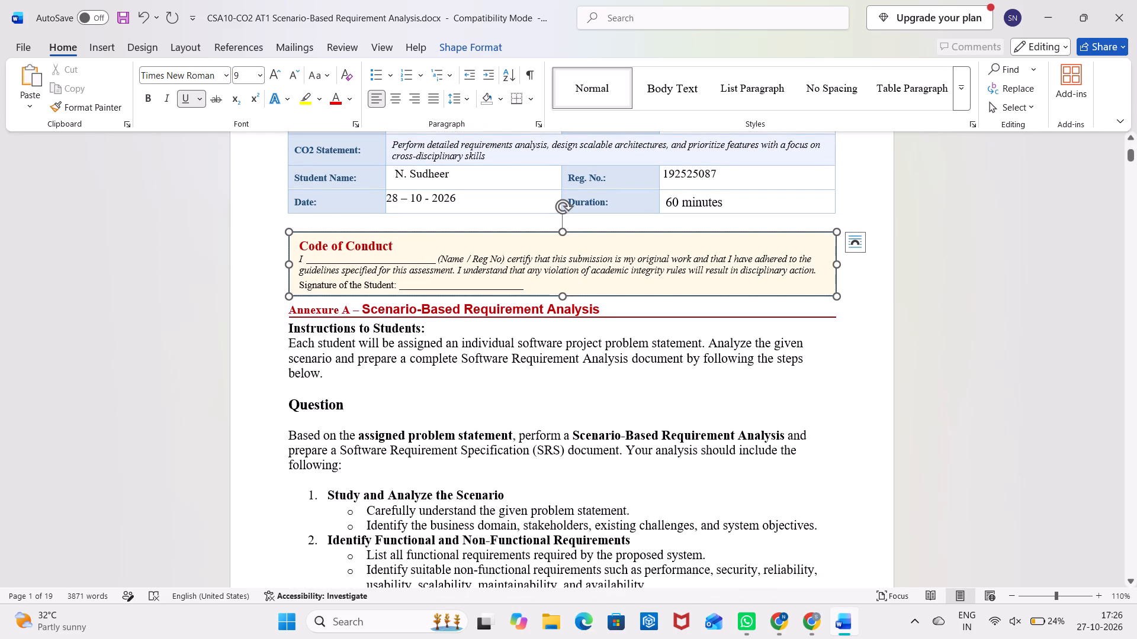
{"action": "key", "text": "Left"}
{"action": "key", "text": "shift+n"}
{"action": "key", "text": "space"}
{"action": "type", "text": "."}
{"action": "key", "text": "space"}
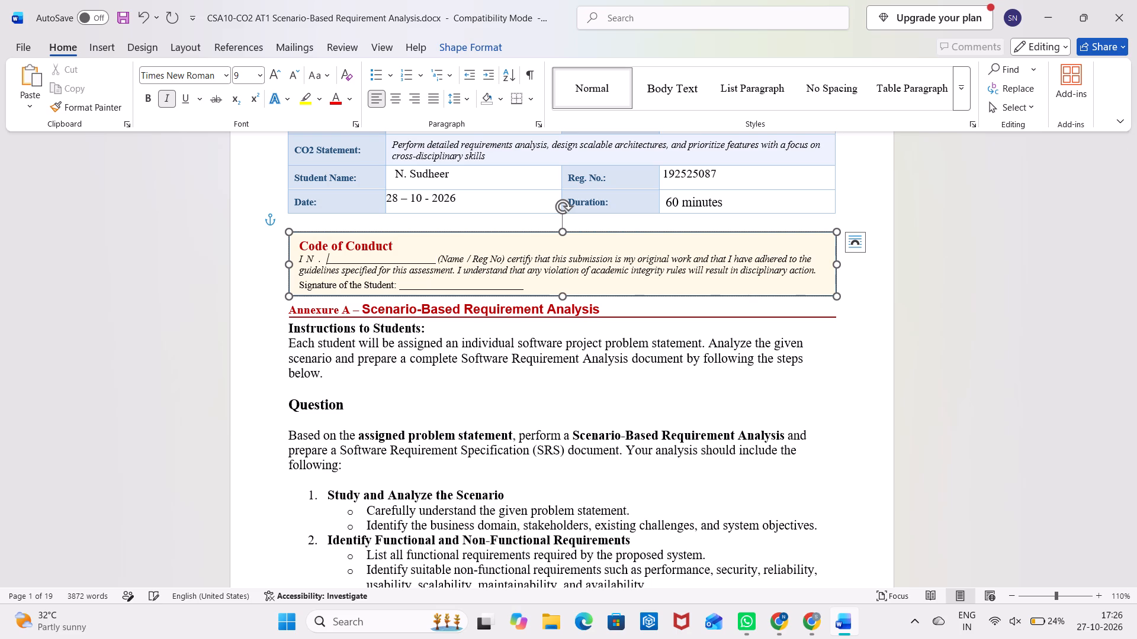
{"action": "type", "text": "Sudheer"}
{"action": "left_click", "coordinate": [315, 263]}
{"action": "key", "text": "Right"}
{"action": "key", "text": "BackSpace"}
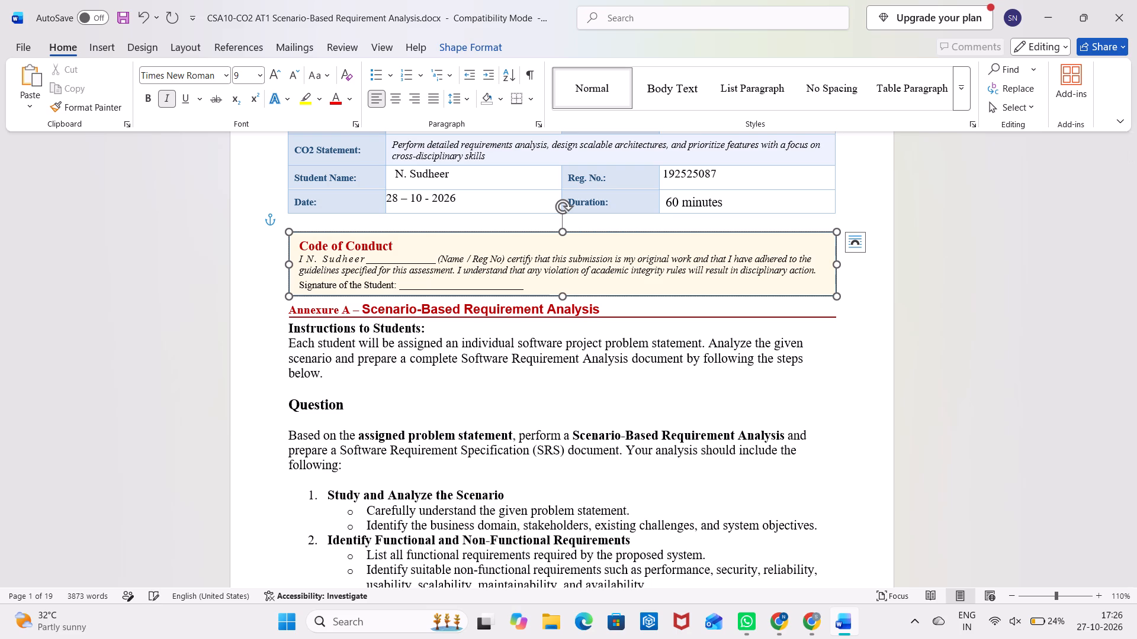
Add the registration number in parentheses directly after the name in the Code of Conduct declaration.
{"action": "left_click", "coordinate": [370, 261]}
{"action": "key", "text": "shift+parenleft"}
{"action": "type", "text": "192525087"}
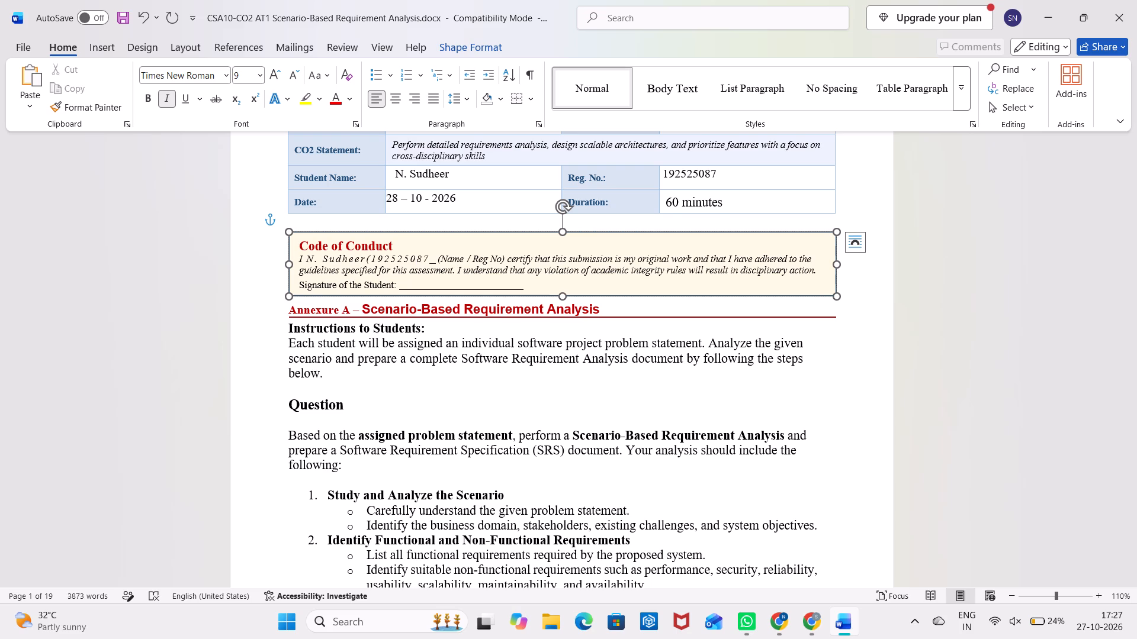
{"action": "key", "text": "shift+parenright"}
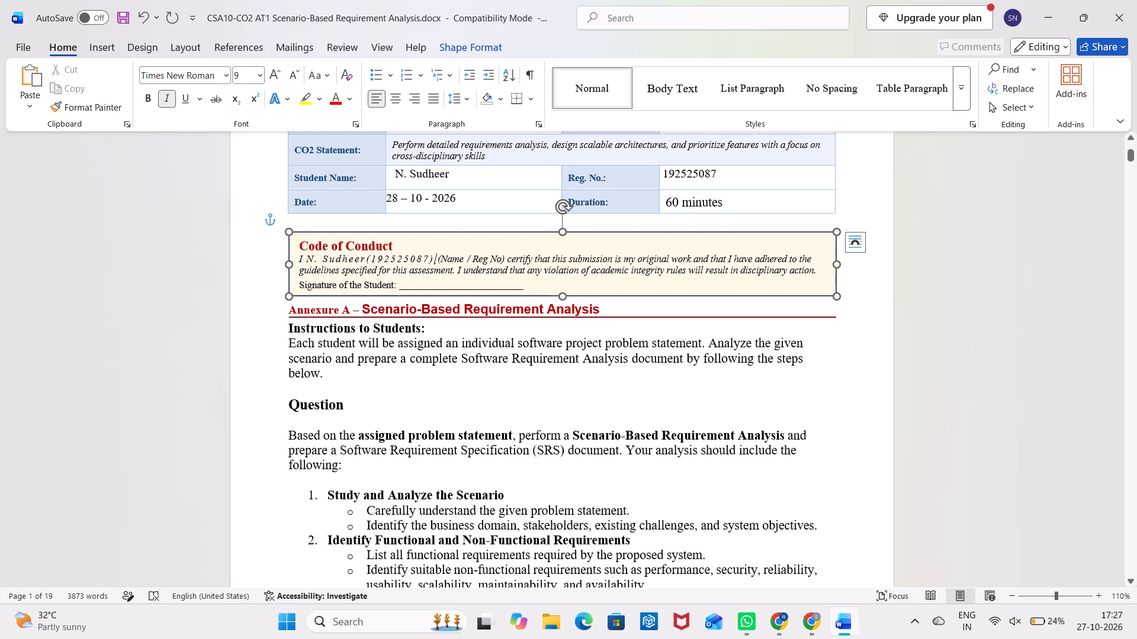
Fill in the student's first name, without the initial, as the Code of Conduct signature and remove the leftover blank line after it.
{"action": "left_click", "coordinate": [433, 286]}
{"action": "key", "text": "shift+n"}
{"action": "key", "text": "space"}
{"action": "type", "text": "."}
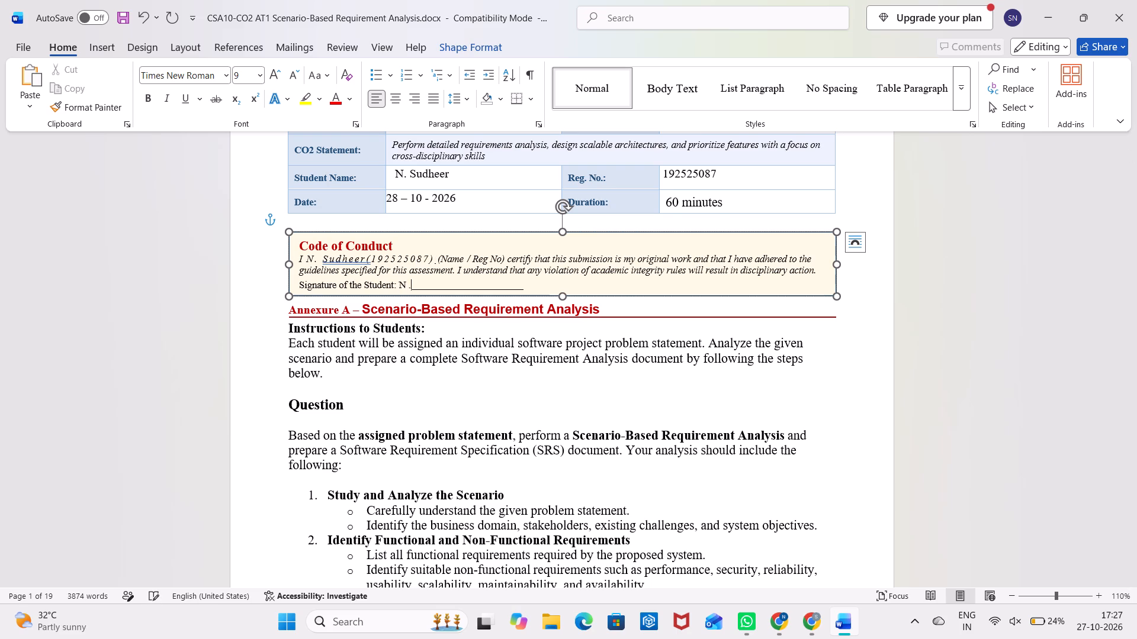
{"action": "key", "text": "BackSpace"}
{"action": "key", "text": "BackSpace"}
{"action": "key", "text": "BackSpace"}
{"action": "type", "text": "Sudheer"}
{"action": "left_click", "coordinate": [534, 288]}
{"action": "key", "text": "BackSpace"}
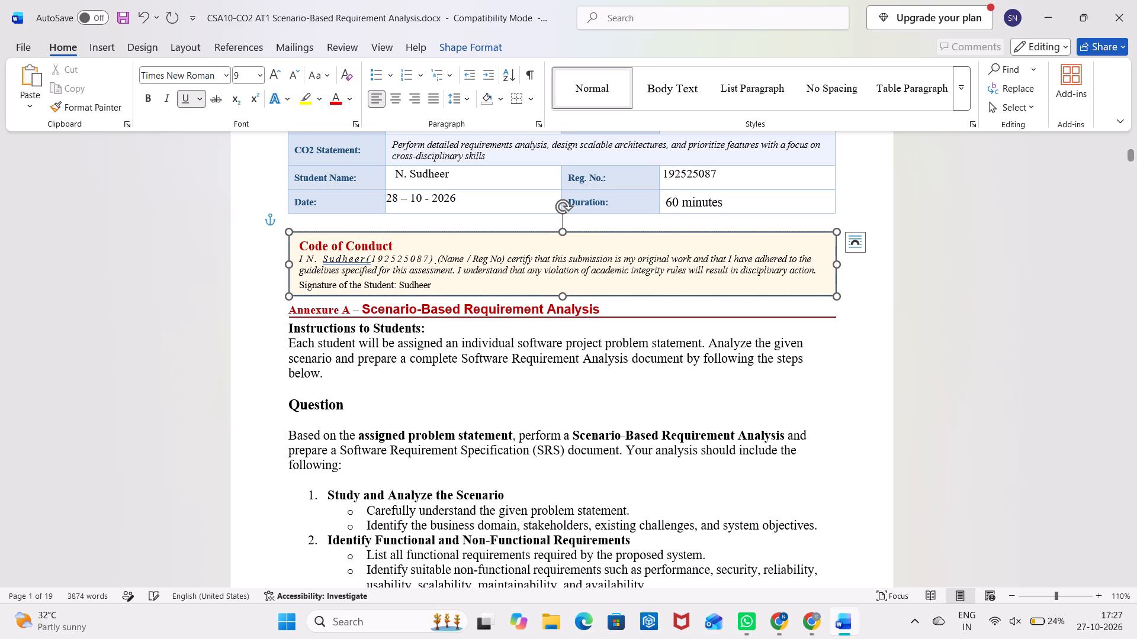
{"action": "key", "text": "BackSpace"}
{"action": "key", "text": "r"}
Insert "am" after "I" in the Code of Conduct declaration and delete the leftover blank after the registration number.
{"action": "left_click", "coordinate": [309, 260]}
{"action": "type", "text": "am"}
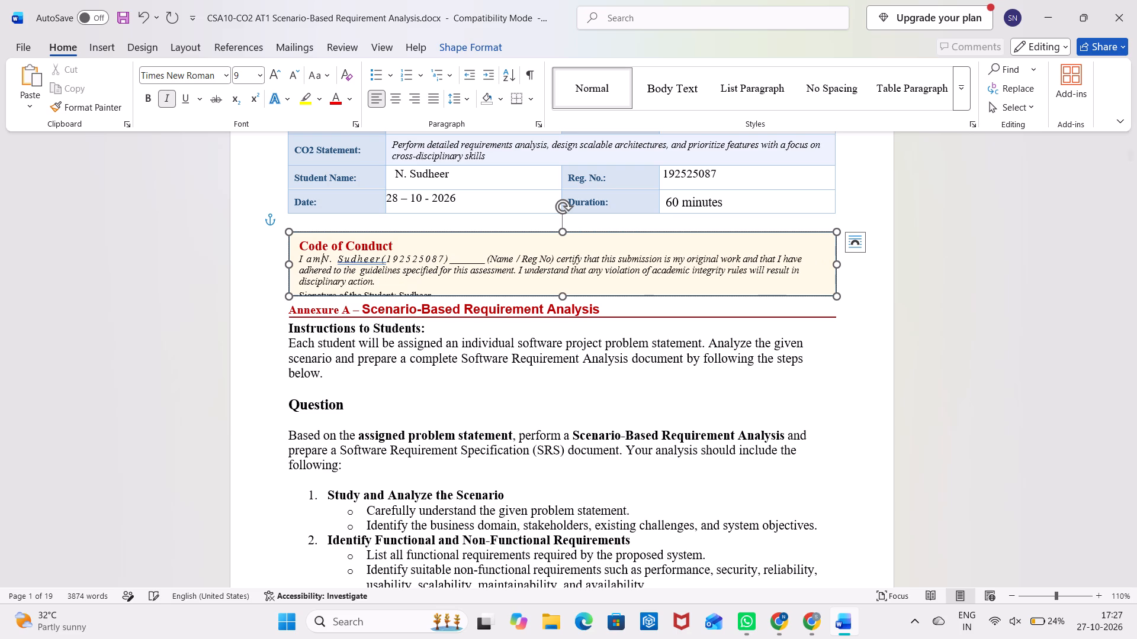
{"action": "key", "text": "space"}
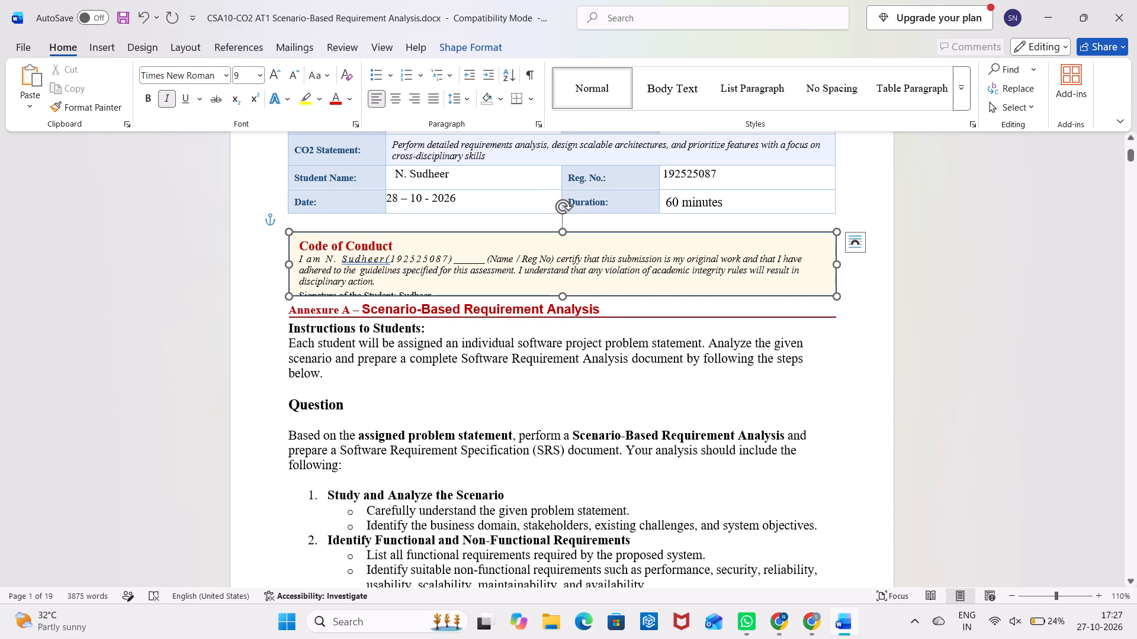
{"action": "left_click", "coordinate": [484, 264]}
{"action": "key", "text": "BackSpace"}
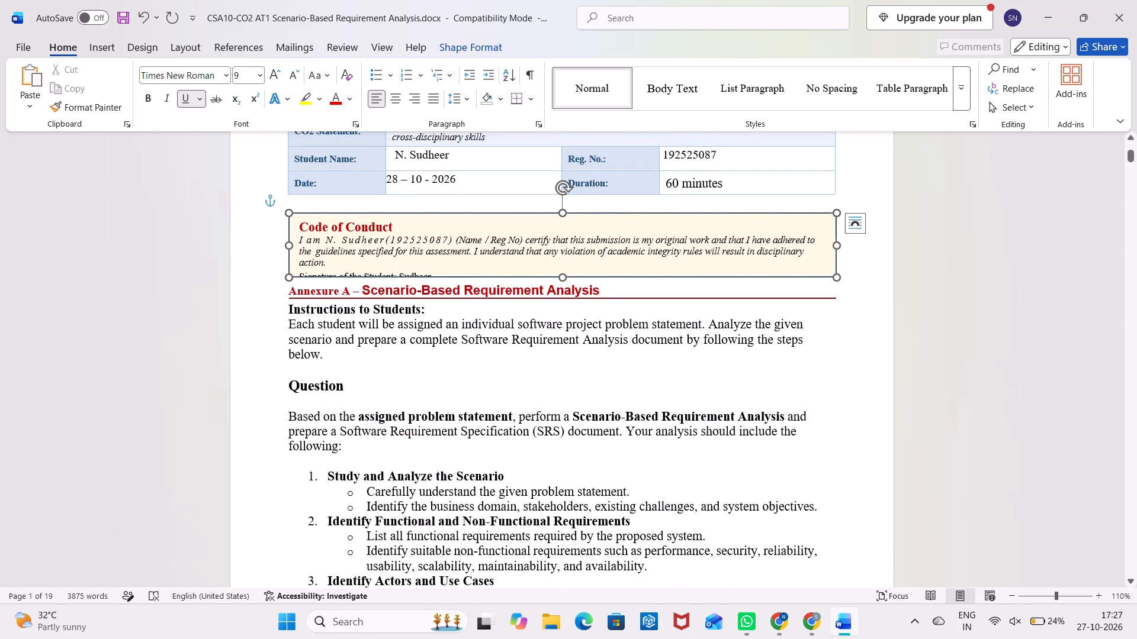
Join the "Signature of the Student" line onto the end of the declaration text after "action.", separated by spaces.
{"action": "left_click_drag", "start_coordinate": [306, 226], "coordinate": [330, 240]}
{"action": "left_click_drag", "start_coordinate": [330, 240], "coordinate": [486, 279]}
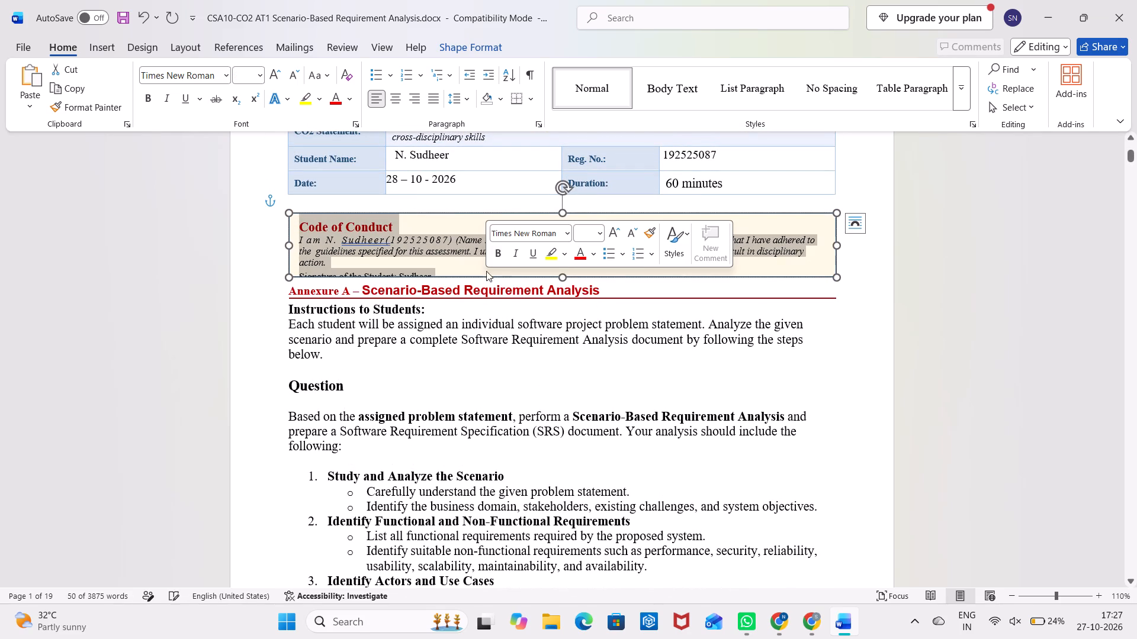
{"action": "left_click", "coordinate": [417, 253]}
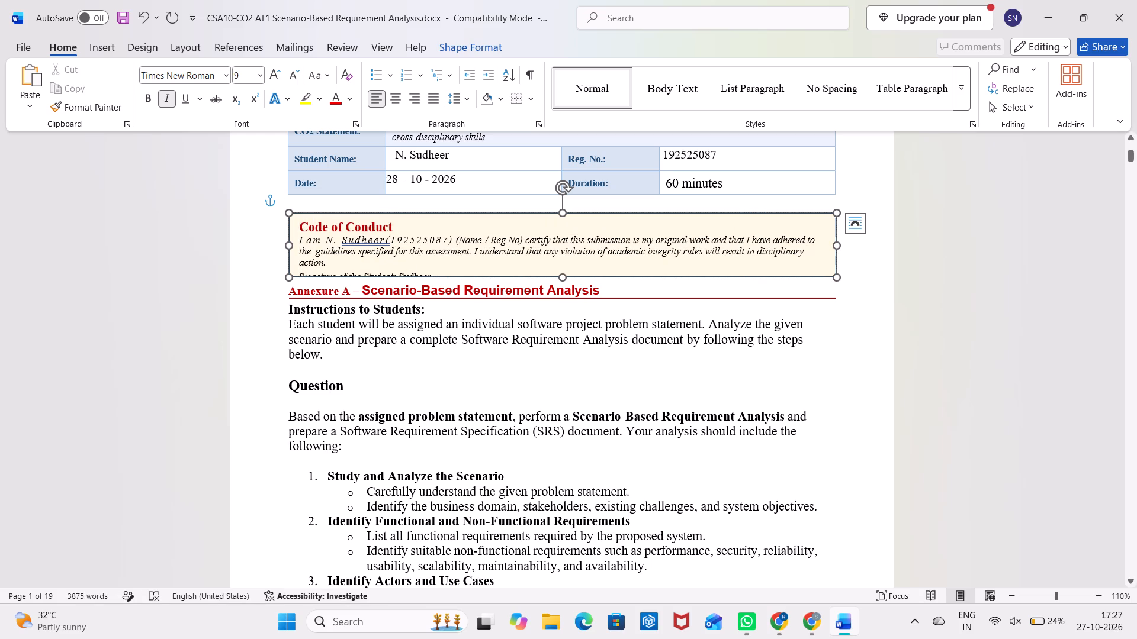
{"action": "left_click", "coordinate": [391, 267]}
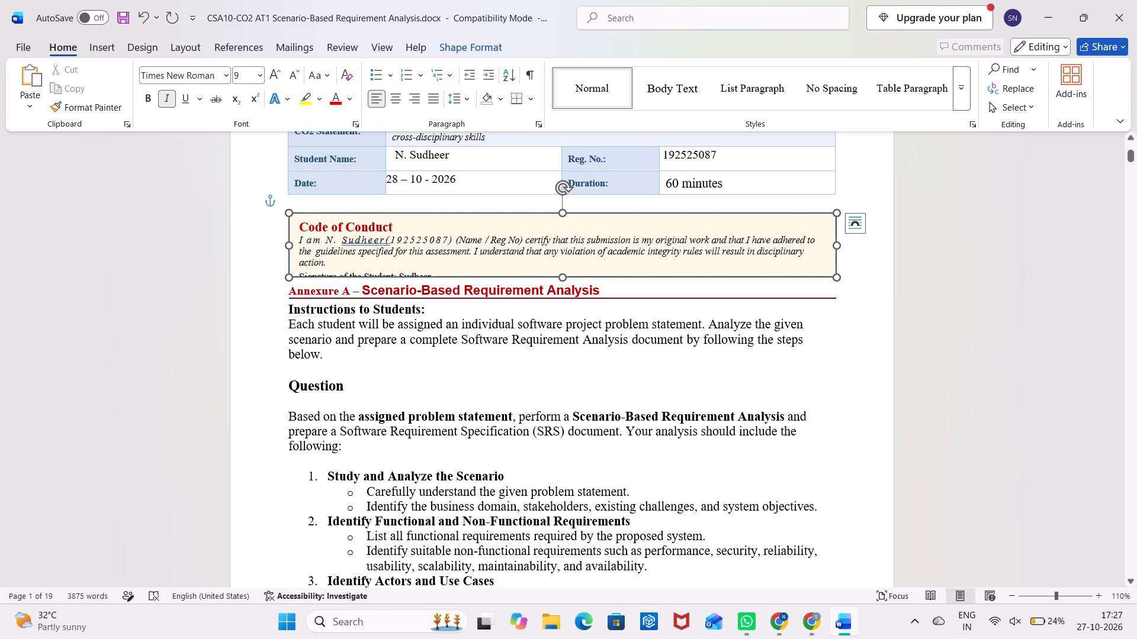
{"action": "left_click", "coordinate": [301, 272]}
{"action": "key", "text": "BackSpace"}
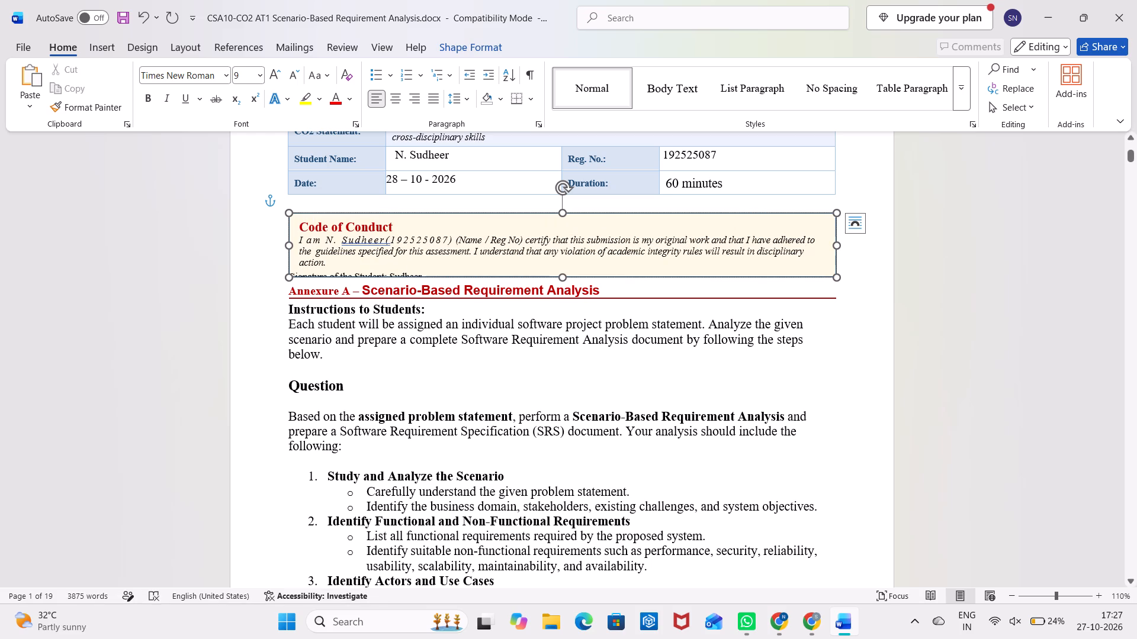
{"action": "key", "text": "BackSpace"}
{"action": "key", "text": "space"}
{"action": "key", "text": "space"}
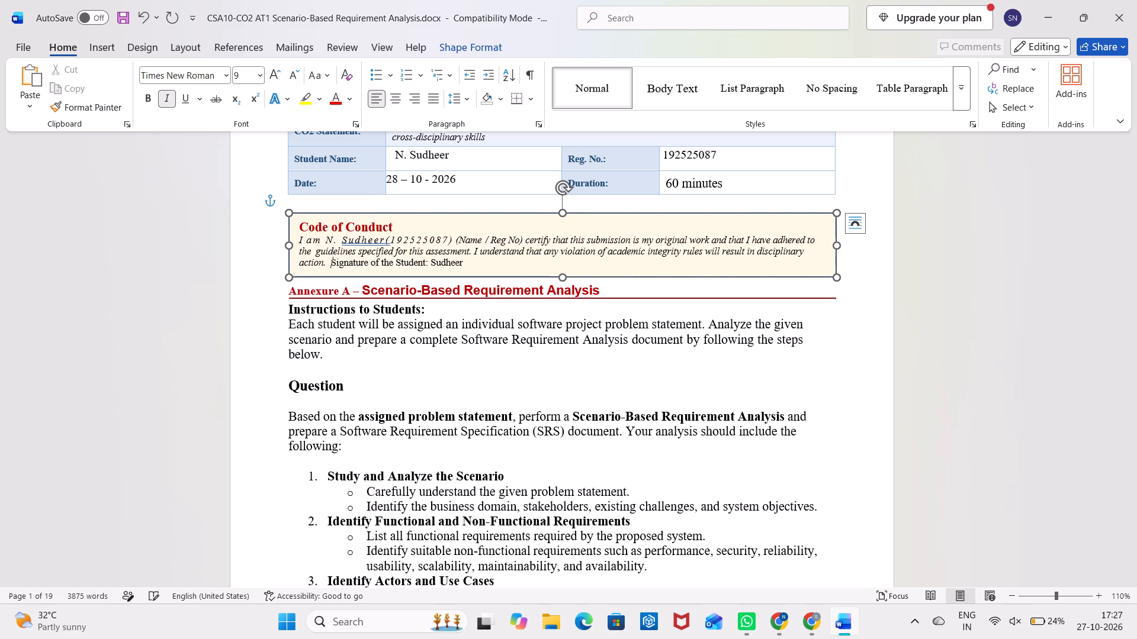
Make the signature name bold, along with the name and registration number in the Code of Conduct declaration.
{"action": "left_click_drag", "start_coordinate": [432, 263], "coordinate": [458, 269]}
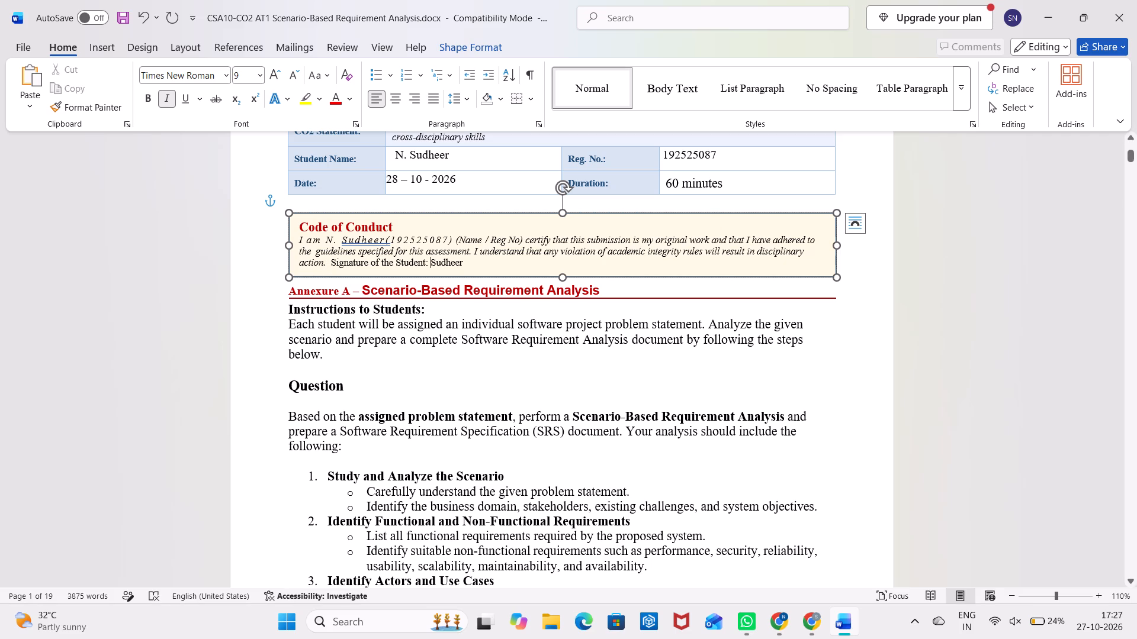
{"action": "left_click_drag", "start_coordinate": [458, 269], "coordinate": [463, 269]}
{"action": "left_click", "coordinate": [474, 241]}
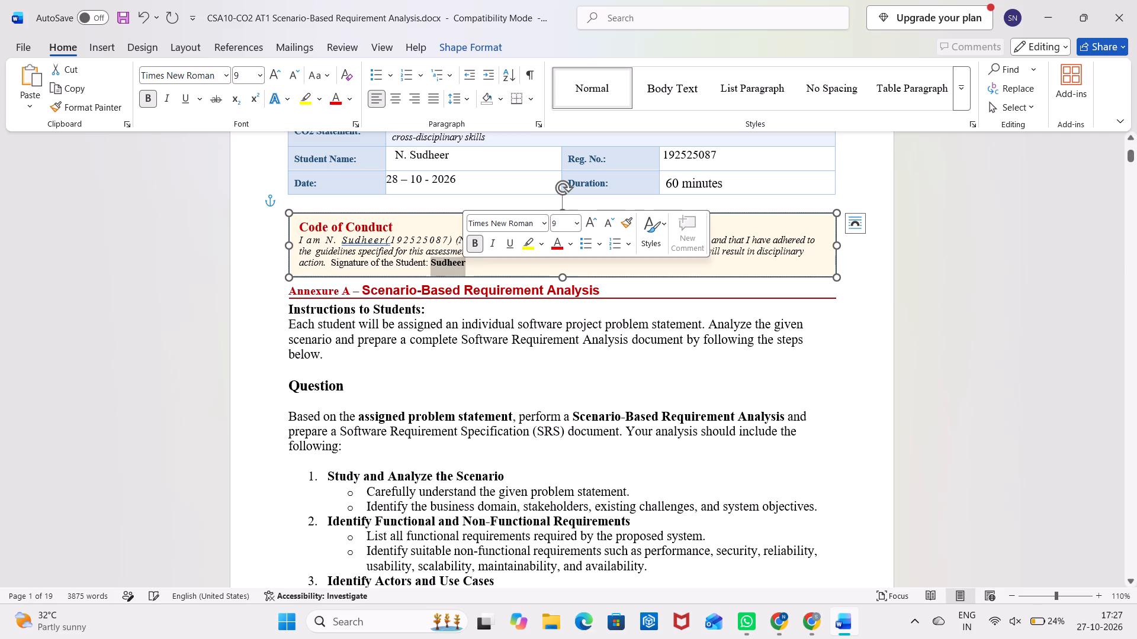
{"action": "left_click_drag", "start_coordinate": [329, 240], "coordinate": [428, 237]}
{"action": "left_click", "coordinate": [438, 218]}
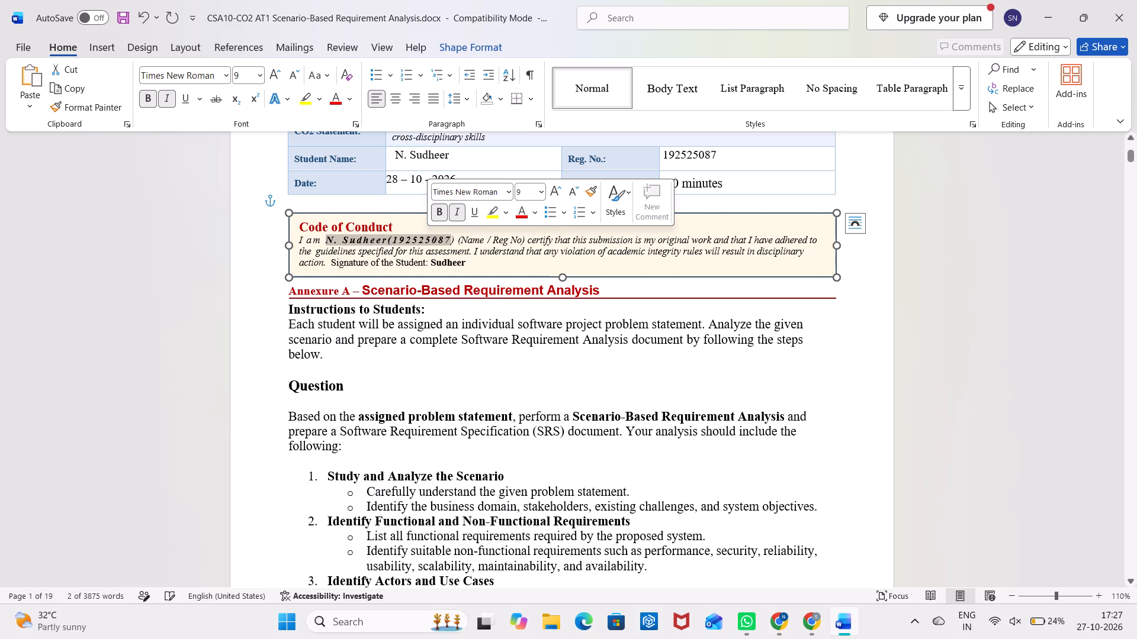
Extend the bold formatting to the registration number's last digit and closing parenthesis in the declaration.
{"action": "left_click_drag", "start_coordinate": [455, 242], "coordinate": [448, 240]}
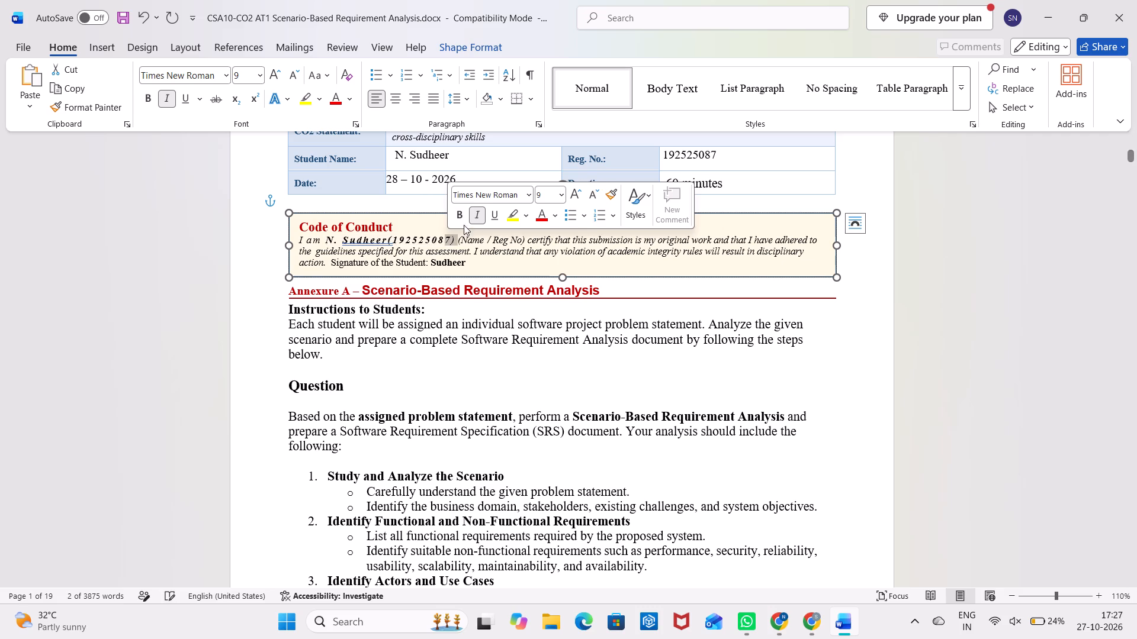
{"action": "left_click", "coordinate": [460, 215]}
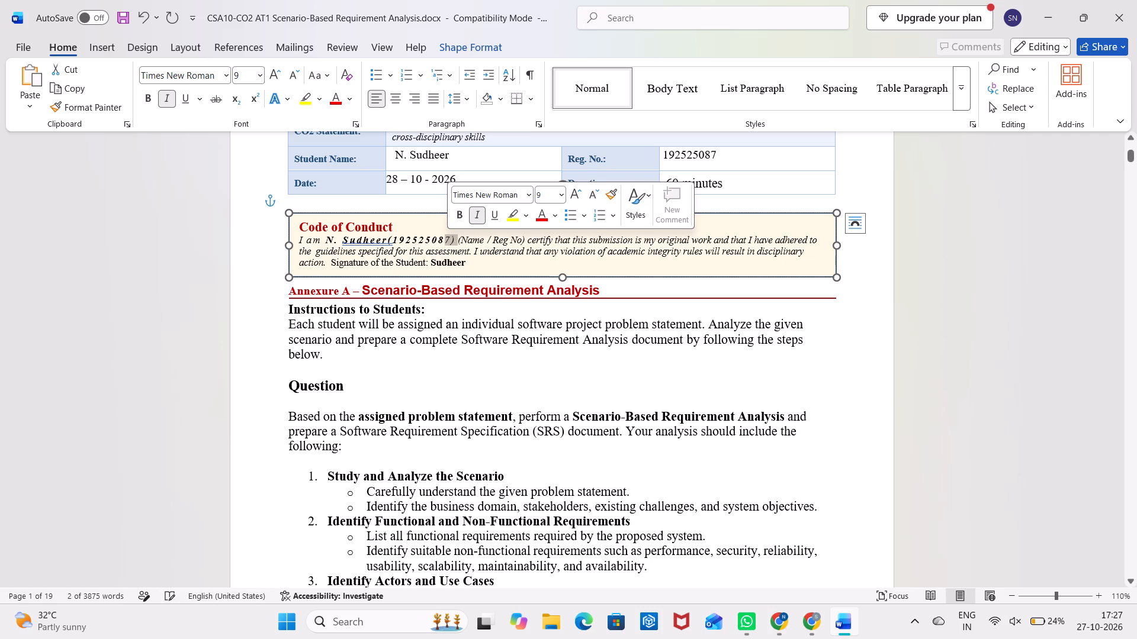
{"action": "left_click", "coordinate": [158, 308]}
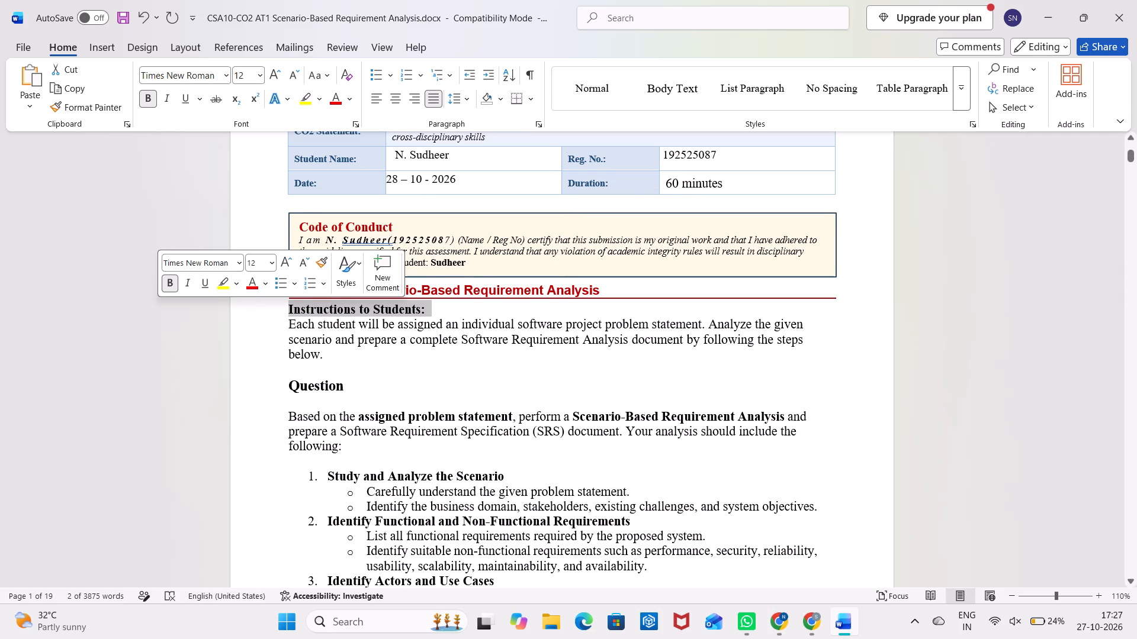
{"action": "left_click_drag", "start_coordinate": [454, 238], "coordinate": [446, 237]}
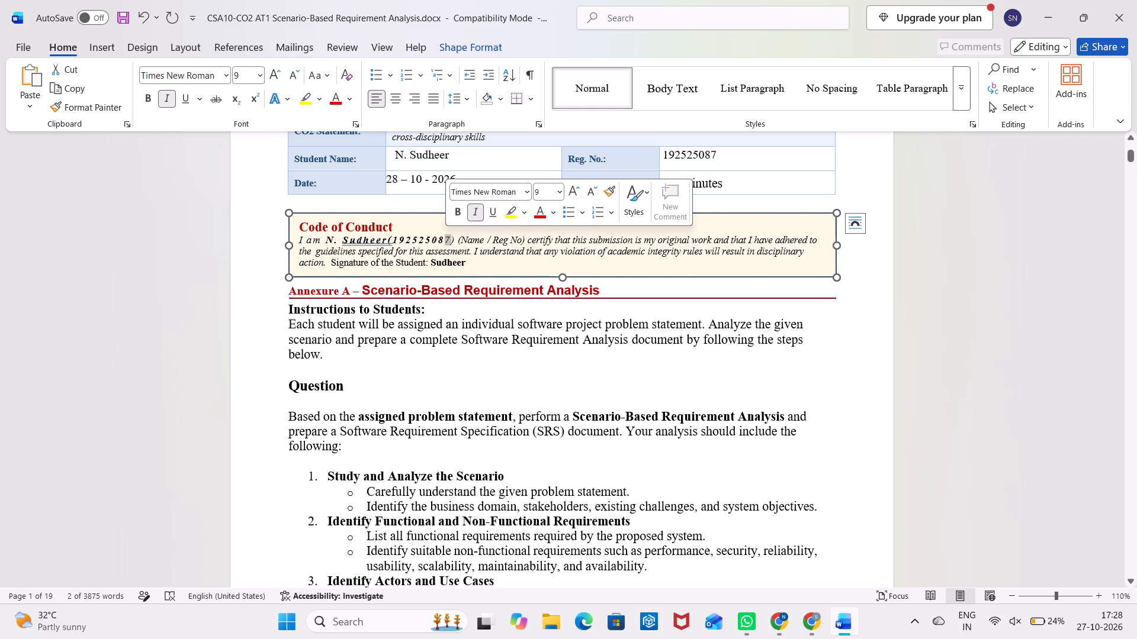
{"action": "left_click", "coordinate": [449, 237]}
{"action": "left_click_drag", "start_coordinate": [447, 237], "coordinate": [462, 234]}
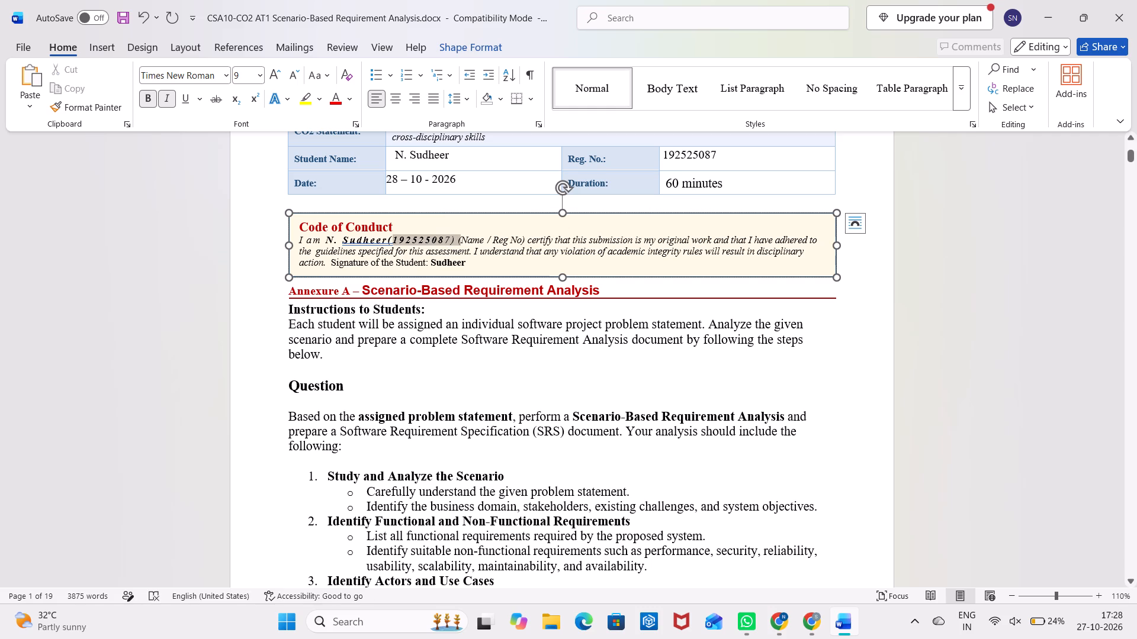
{"action": "left_click_drag", "start_coordinate": [462, 234], "coordinate": [455, 235]}
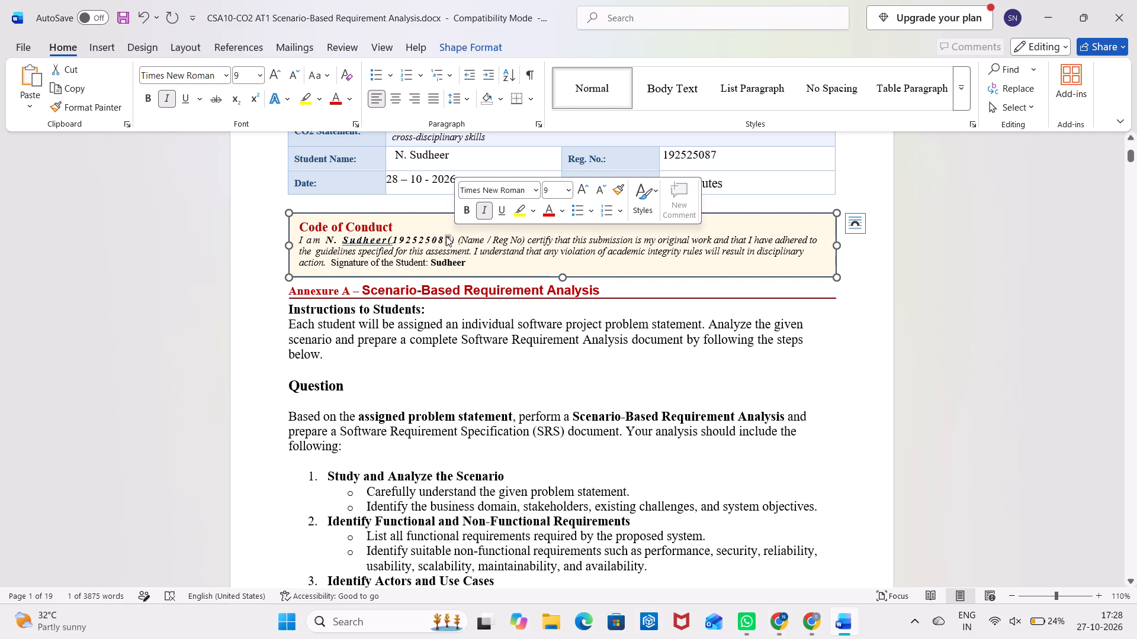
{"action": "left_click_drag", "start_coordinate": [457, 237], "coordinate": [446, 237]}
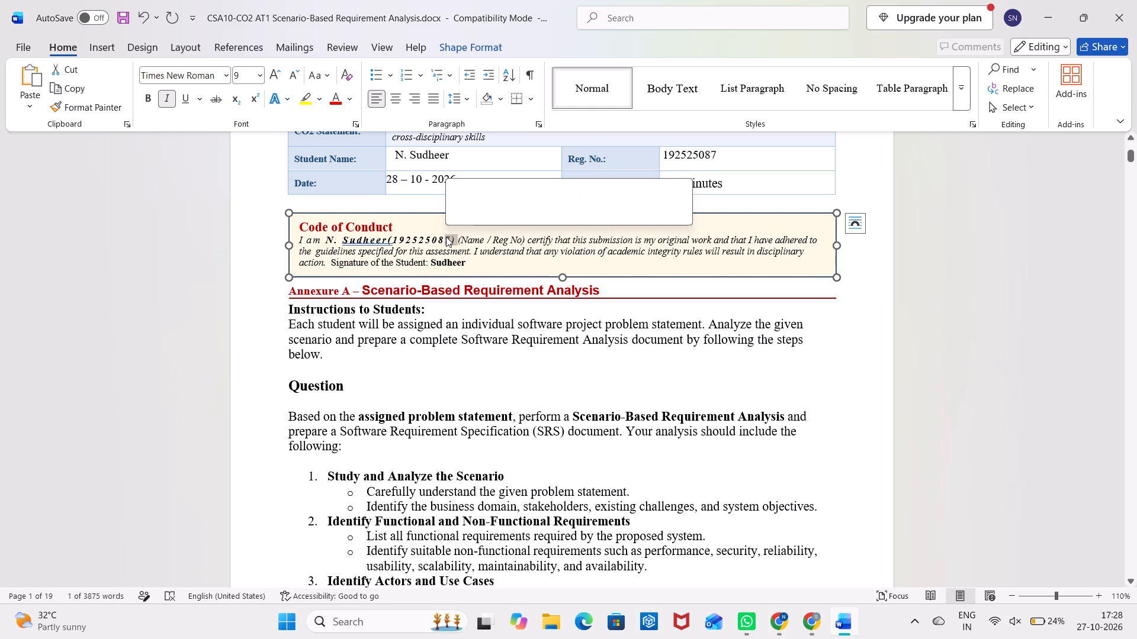
{"action": "left_click", "coordinate": [455, 208]}
{"action": "left_click", "coordinate": [208, 277]}
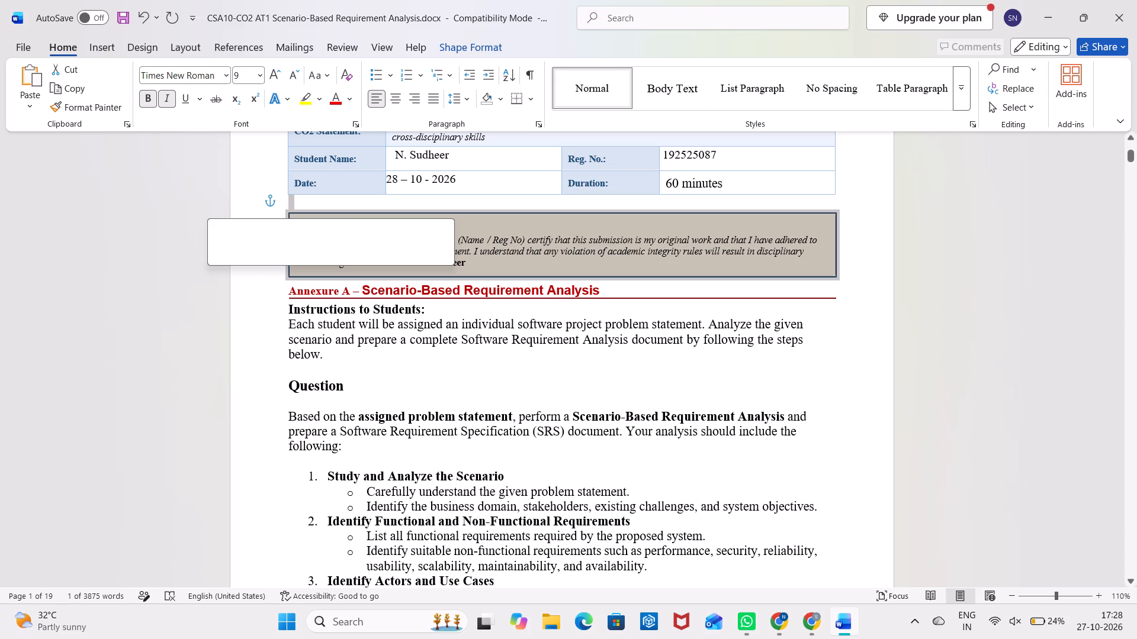
{"action": "left_click", "coordinate": [710, 235]}
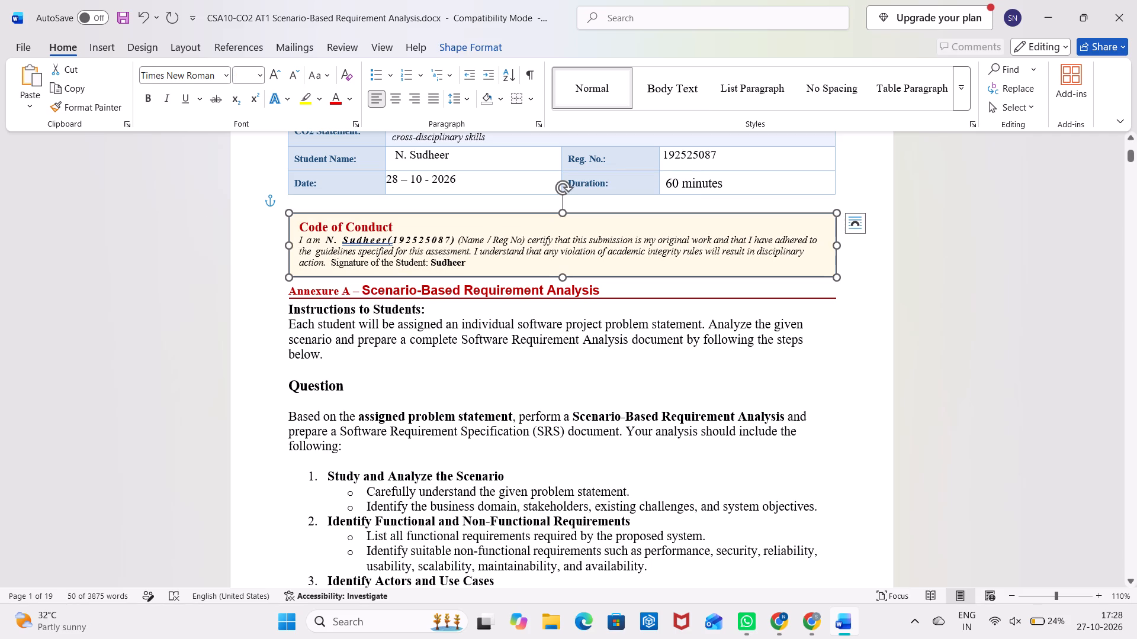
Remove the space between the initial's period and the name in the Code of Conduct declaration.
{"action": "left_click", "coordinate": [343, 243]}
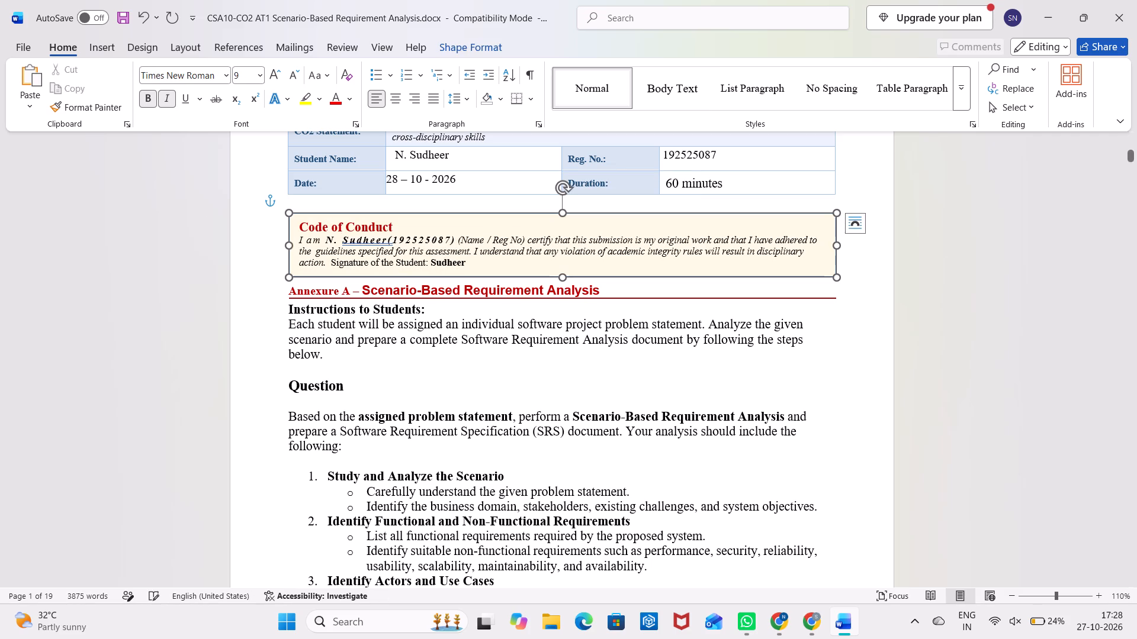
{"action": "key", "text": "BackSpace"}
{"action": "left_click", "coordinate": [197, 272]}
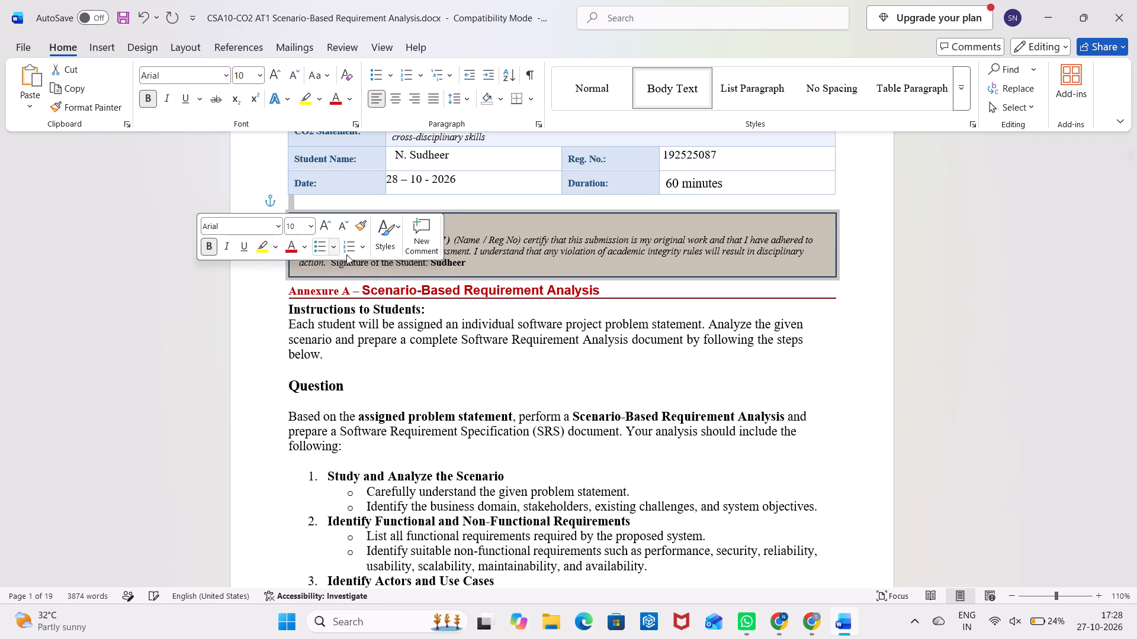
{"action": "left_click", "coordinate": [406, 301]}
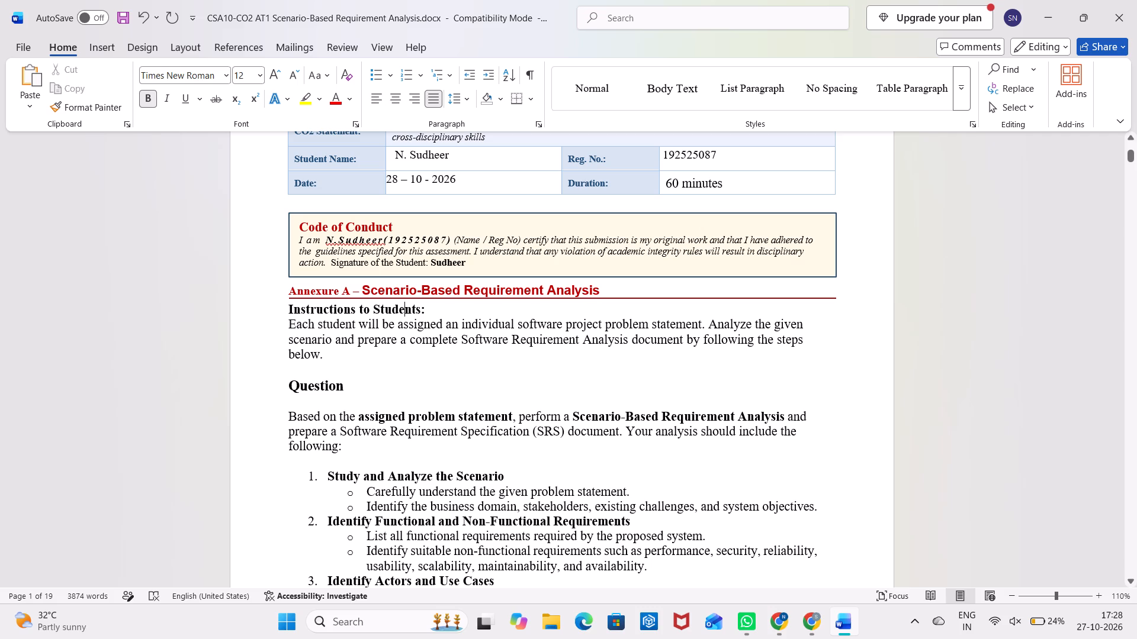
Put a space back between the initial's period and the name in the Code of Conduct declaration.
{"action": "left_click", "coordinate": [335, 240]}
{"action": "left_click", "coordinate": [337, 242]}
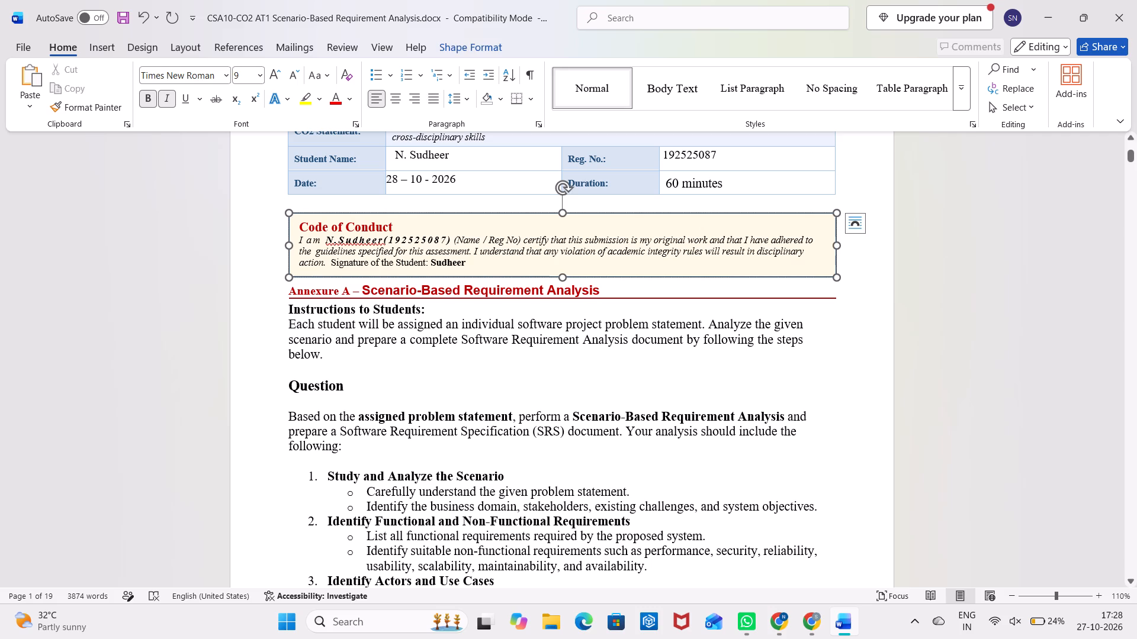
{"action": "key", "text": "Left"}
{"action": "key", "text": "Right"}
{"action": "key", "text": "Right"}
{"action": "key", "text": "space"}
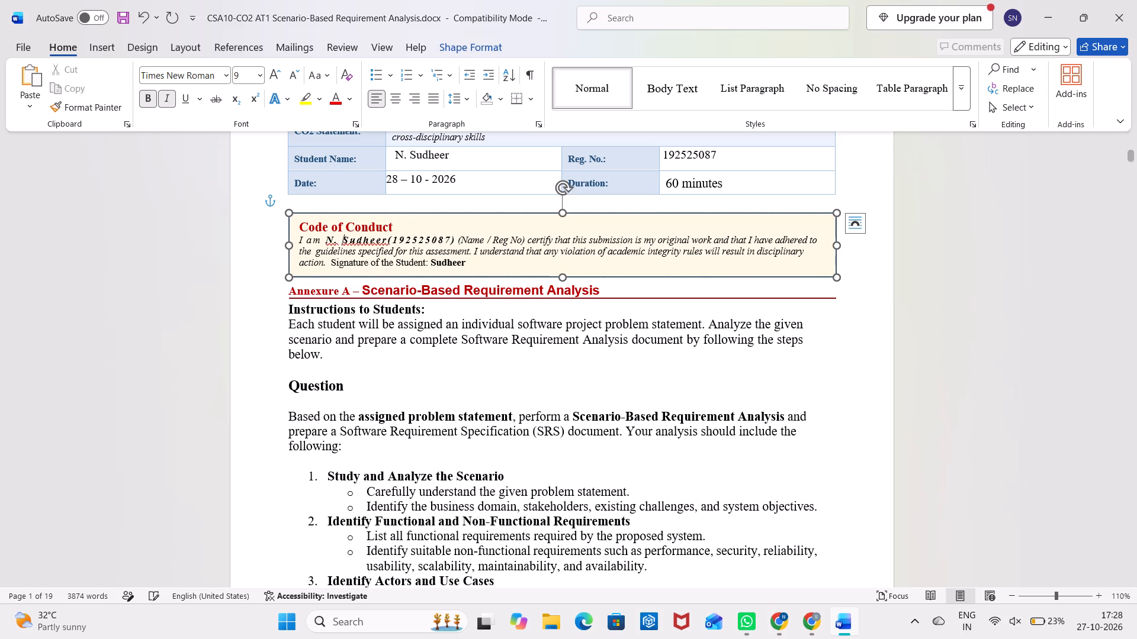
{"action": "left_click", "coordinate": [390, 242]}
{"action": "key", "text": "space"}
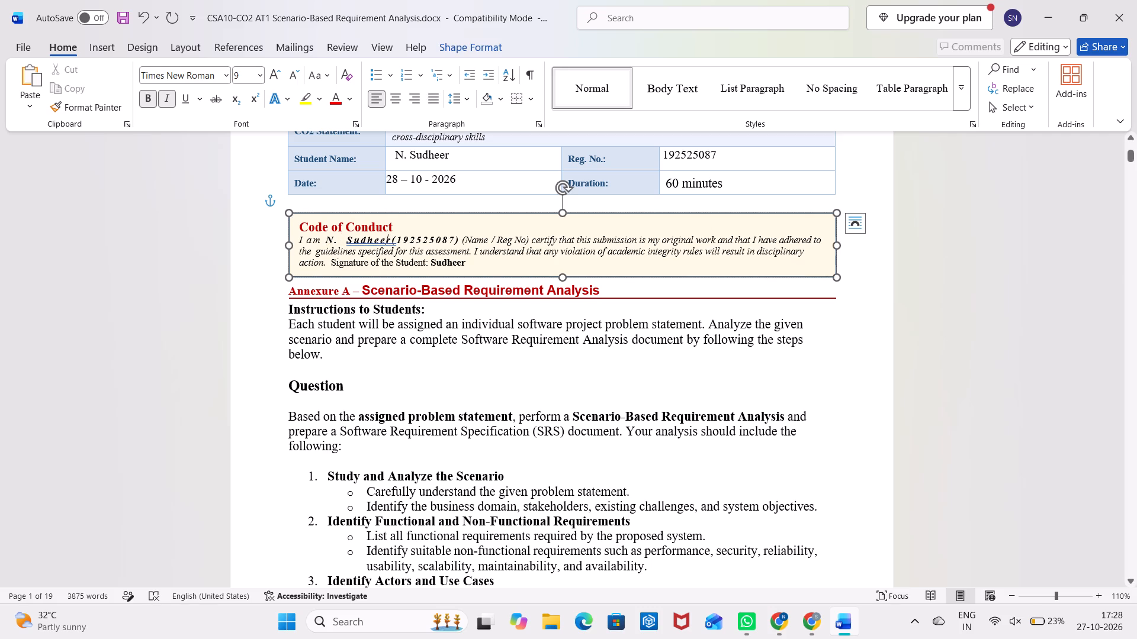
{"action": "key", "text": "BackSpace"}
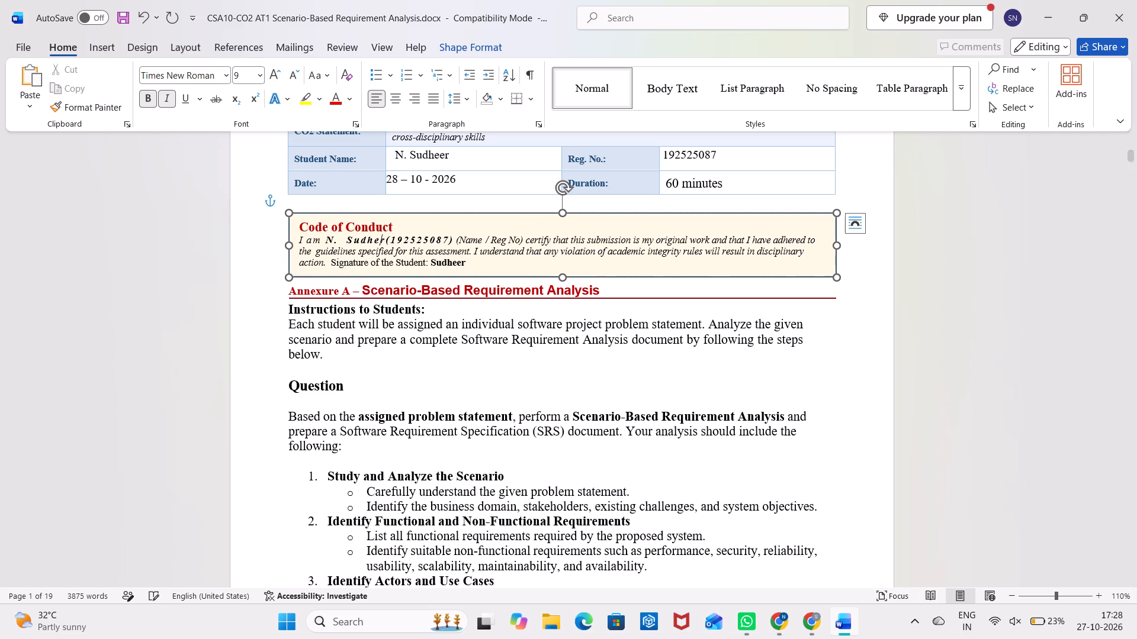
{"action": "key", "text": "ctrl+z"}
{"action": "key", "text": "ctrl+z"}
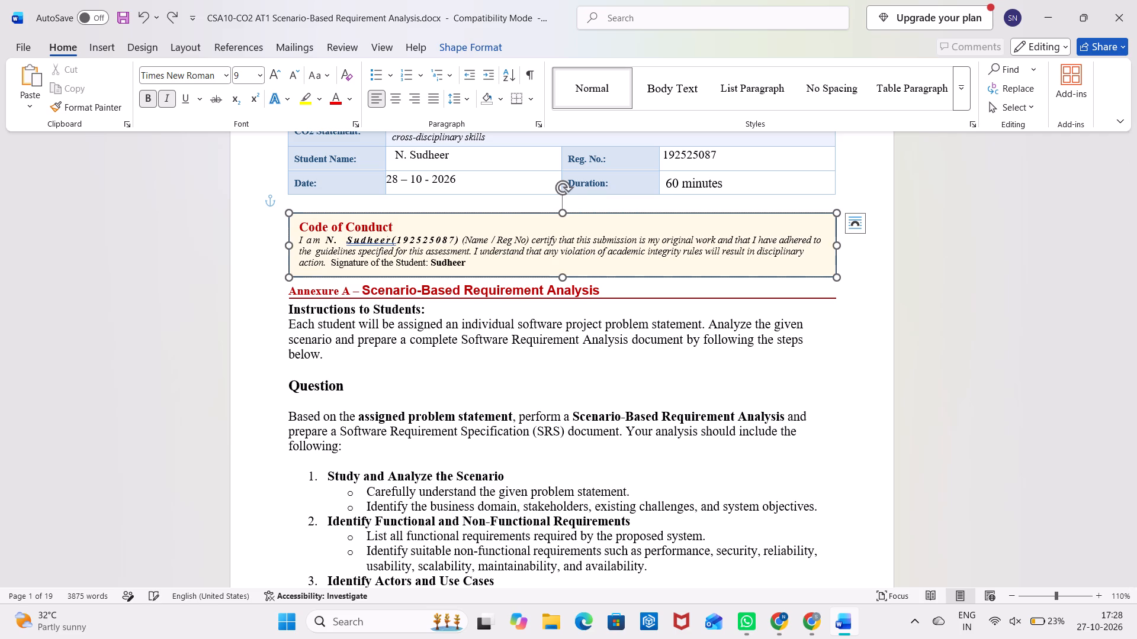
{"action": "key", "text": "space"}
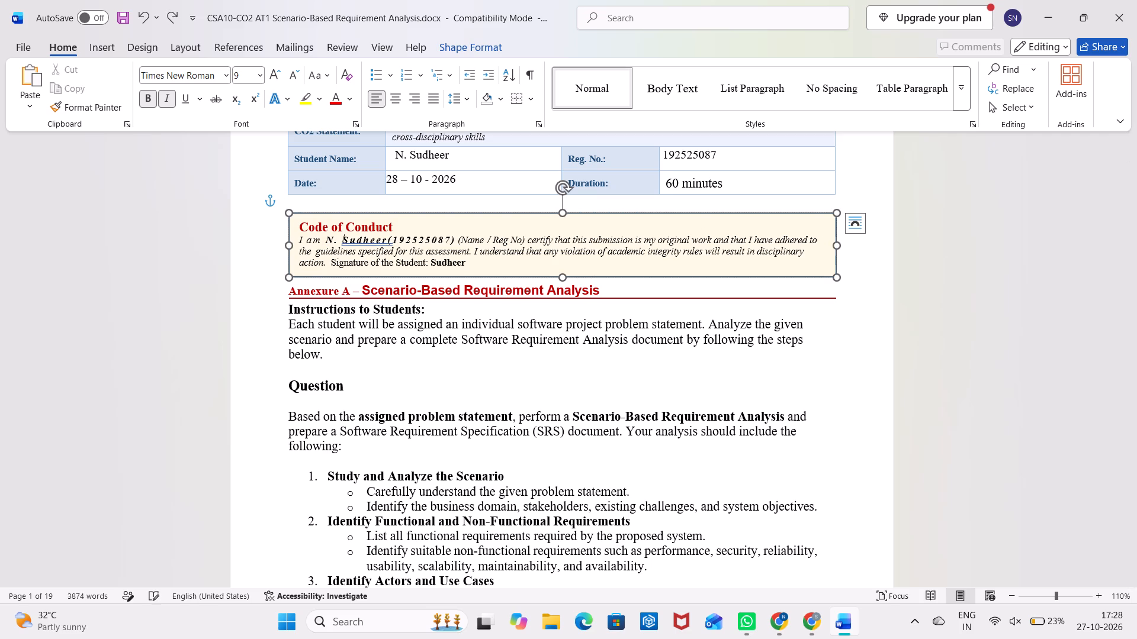
Insert a space between the name and the registration number's opening parenthesis in the Code of Conduct declaration.
{"action": "left_click", "coordinate": [388, 241]}
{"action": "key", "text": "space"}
{"action": "left_click", "coordinate": [670, 278]}
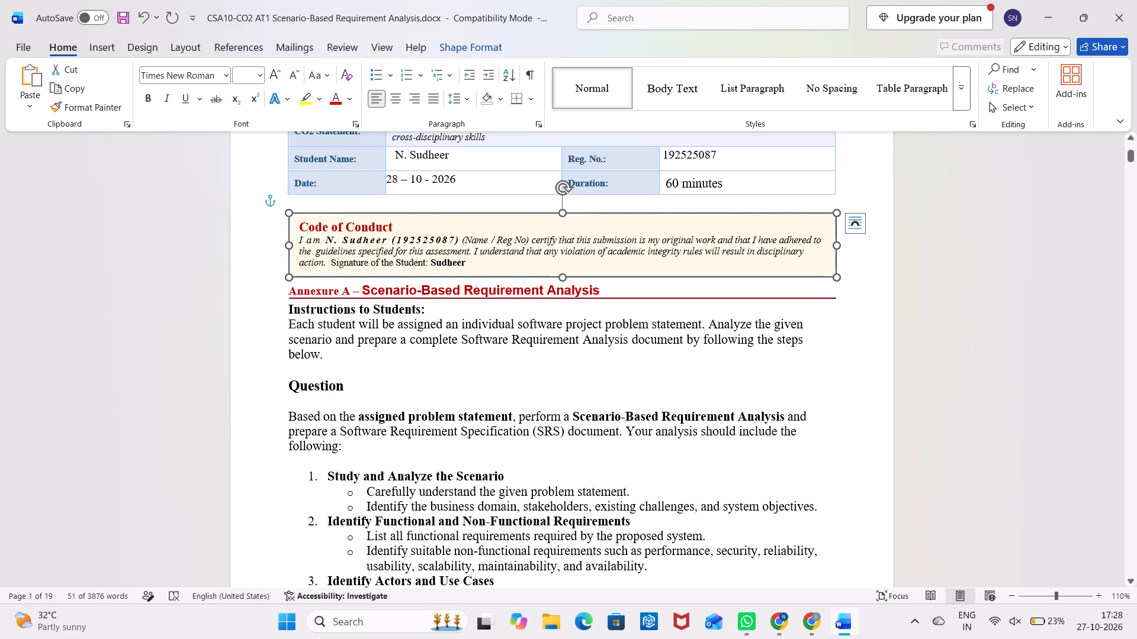
Look through the whole report from the first-page instructions and rubrics to the closing paragraphs on the last page.
{"action": "scroll", "coordinate": [570, 270], "scroll_direction": "down", "scroll_amount": 3}
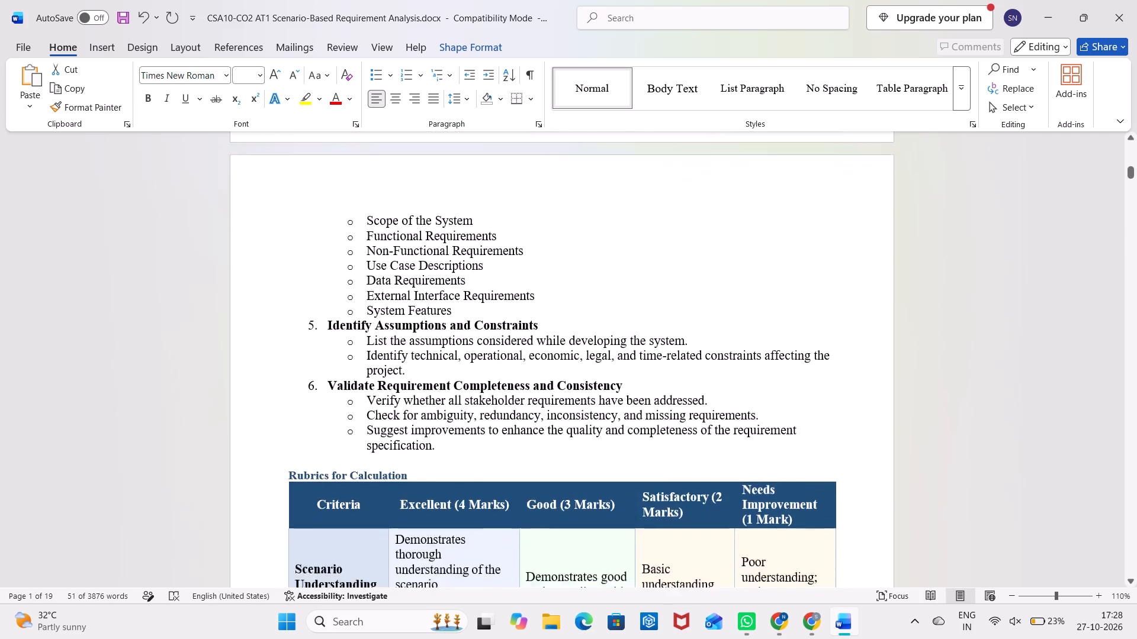
{"action": "scroll", "coordinate": [570, 270], "scroll_direction": "down", "scroll_amount": 4}
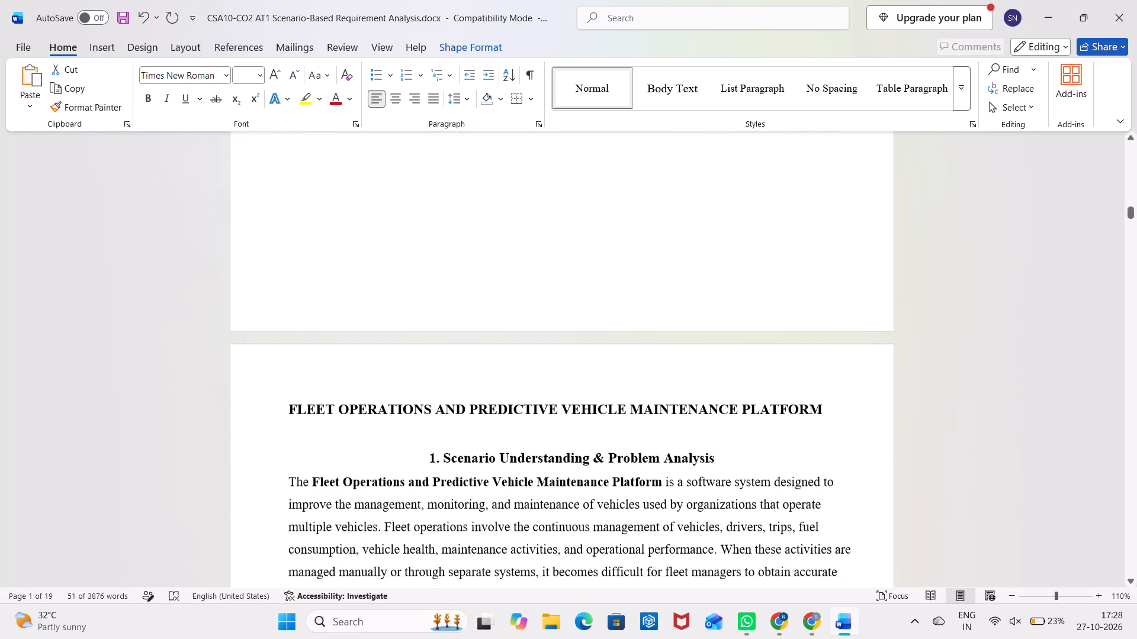
{"action": "scroll", "coordinate": [570, 270], "scroll_direction": "down", "scroll_amount": 3}
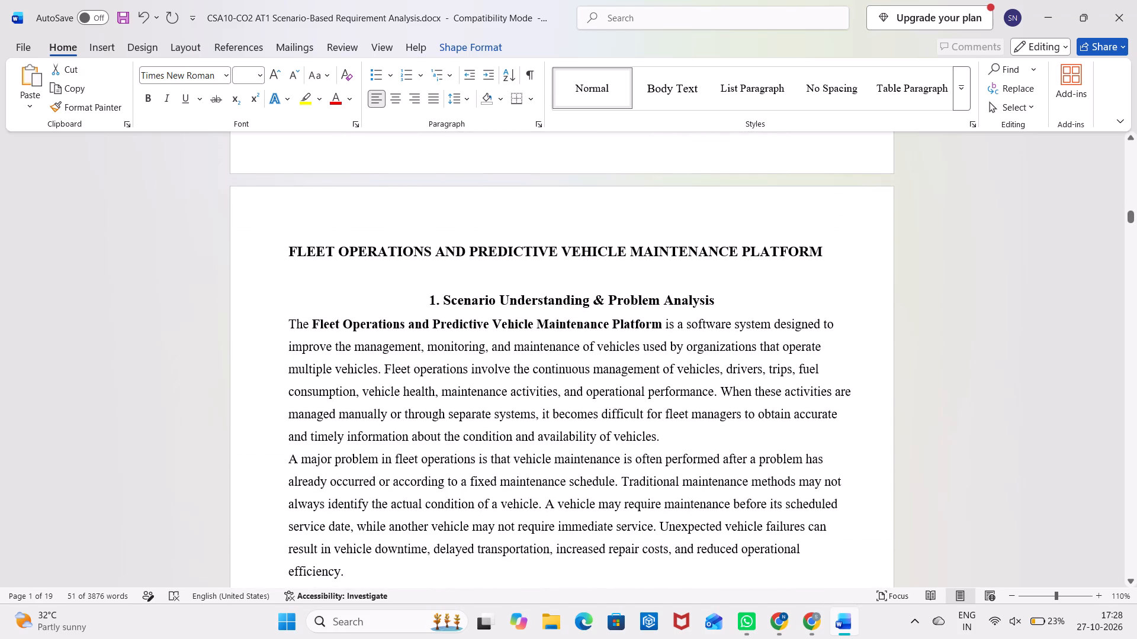
{"action": "scroll", "coordinate": [570, 270], "scroll_direction": "down", "scroll_amount": 2}
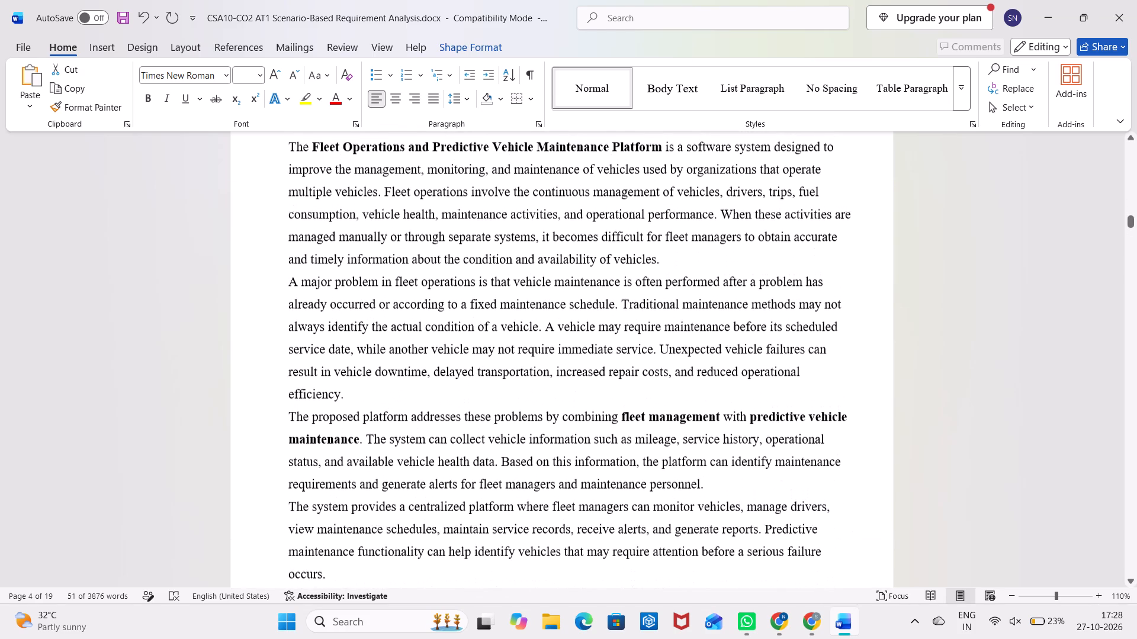
{"action": "scroll", "coordinate": [570, 270], "scroll_direction": "down", "scroll_amount": 4}
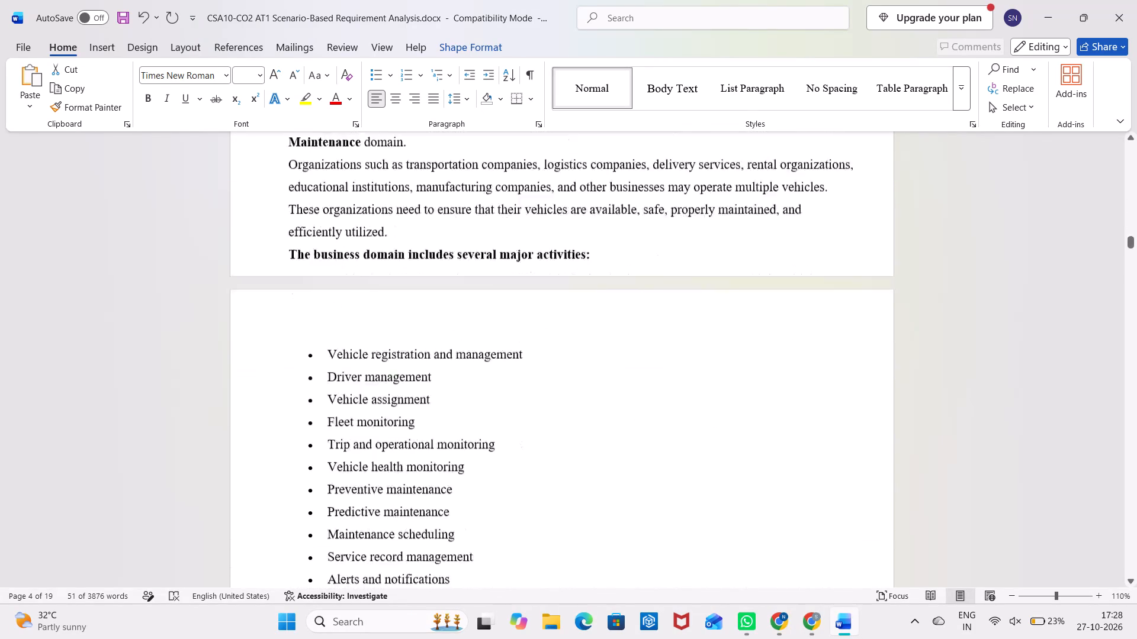
{"action": "scroll", "coordinate": [570, 270], "scroll_direction": "down", "scroll_amount": 20}
{"action": "scroll", "coordinate": [570, 270], "scroll_direction": "down", "scroll_amount": 16}
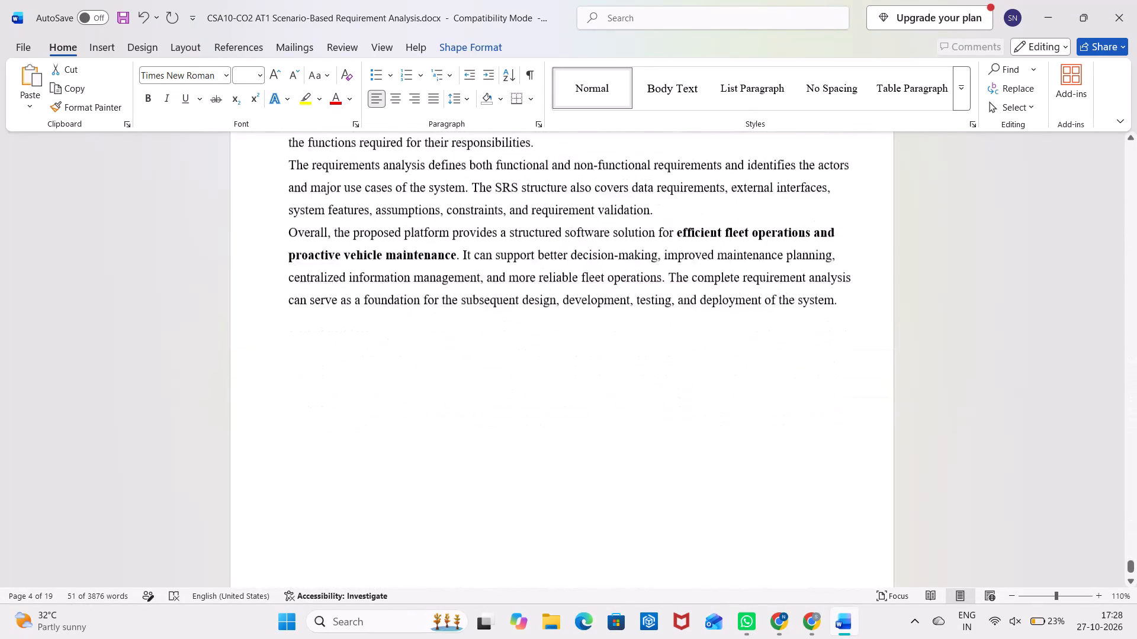
Save a copy of the report to the Desktop as Word Document "CSA1006-CO2 AT1 Scenario-Based Requirement Analysis".
{"action": "left_click", "coordinate": [20, 44]}
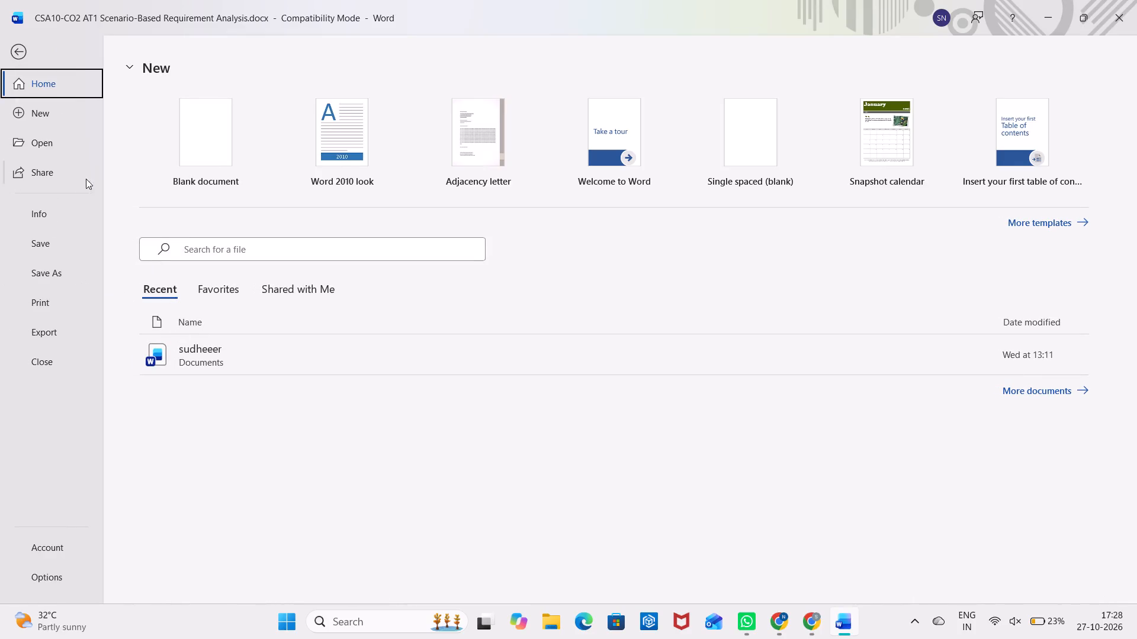
{"action": "left_click", "coordinate": [53, 275]}
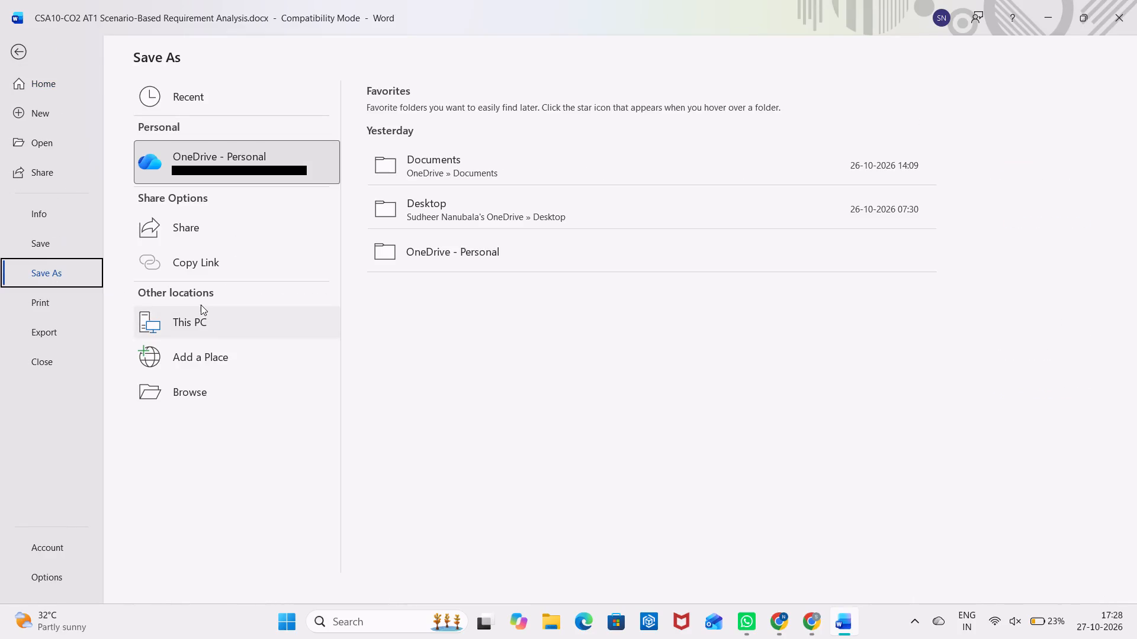
{"action": "left_click", "coordinate": [200, 307]}
{"action": "left_click", "coordinate": [416, 166]}
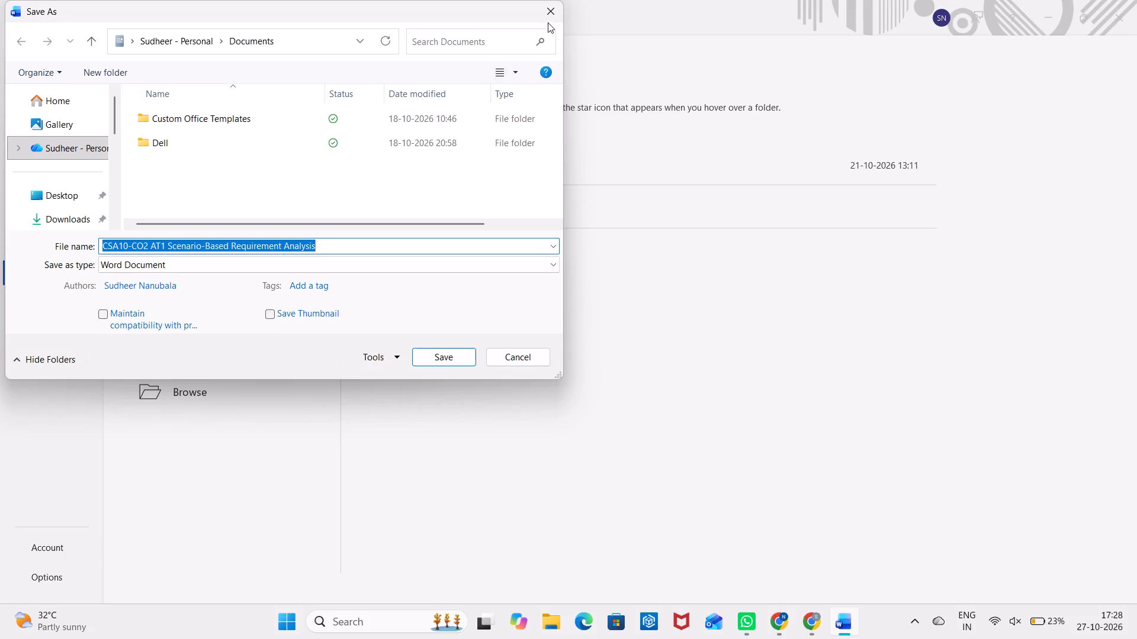
{"action": "left_click", "coordinate": [547, 18]}
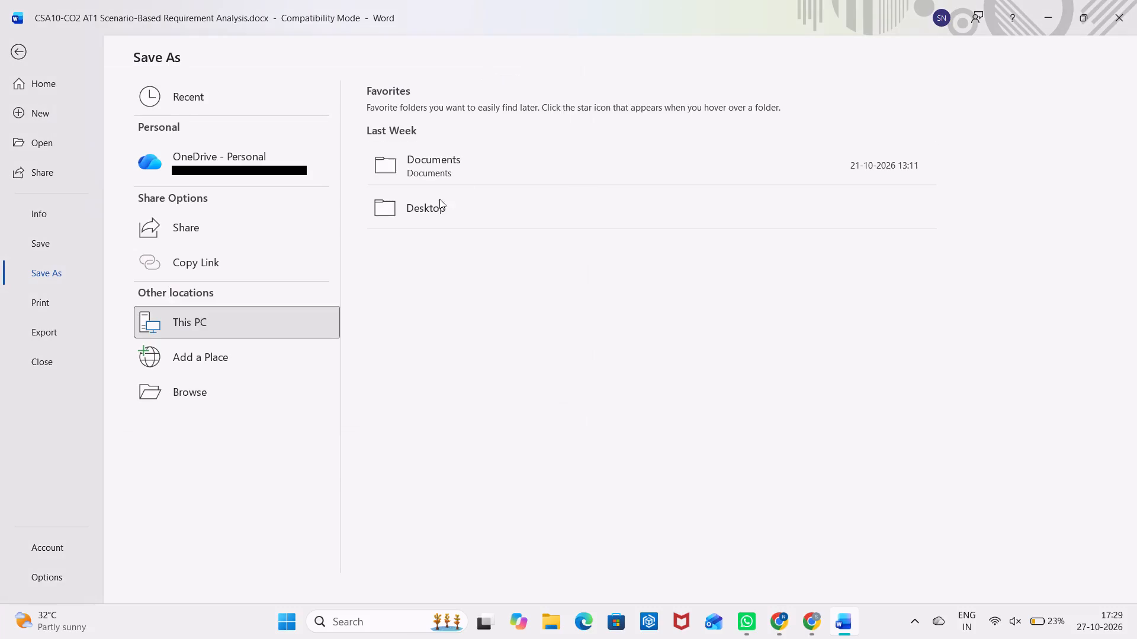
{"action": "left_click", "coordinate": [431, 198]}
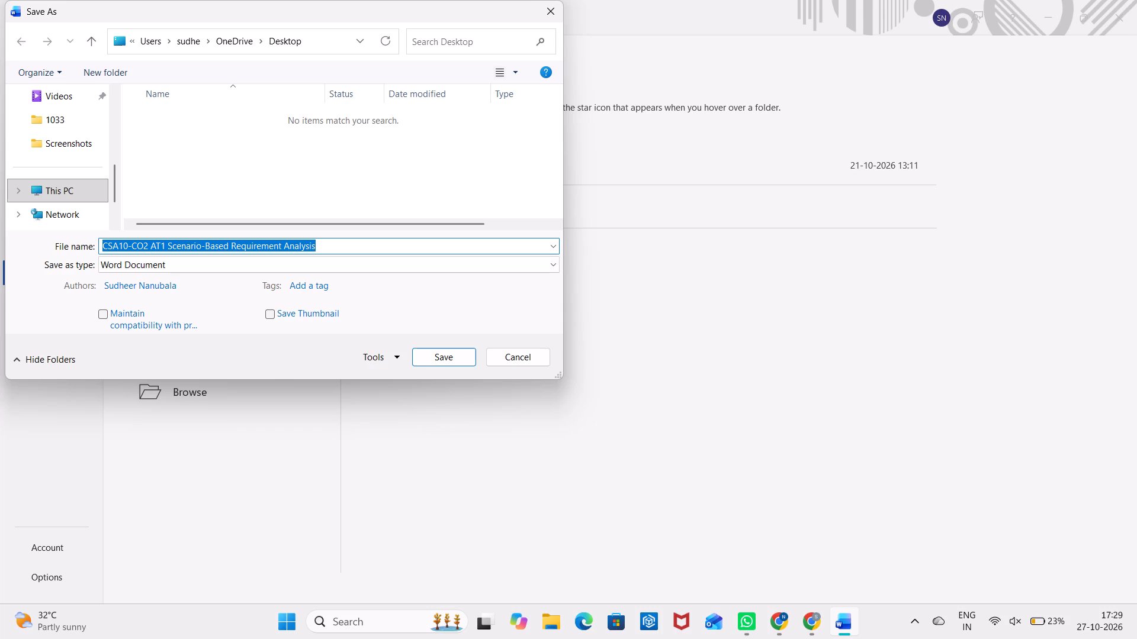
{"action": "left_click", "coordinate": [127, 247]}
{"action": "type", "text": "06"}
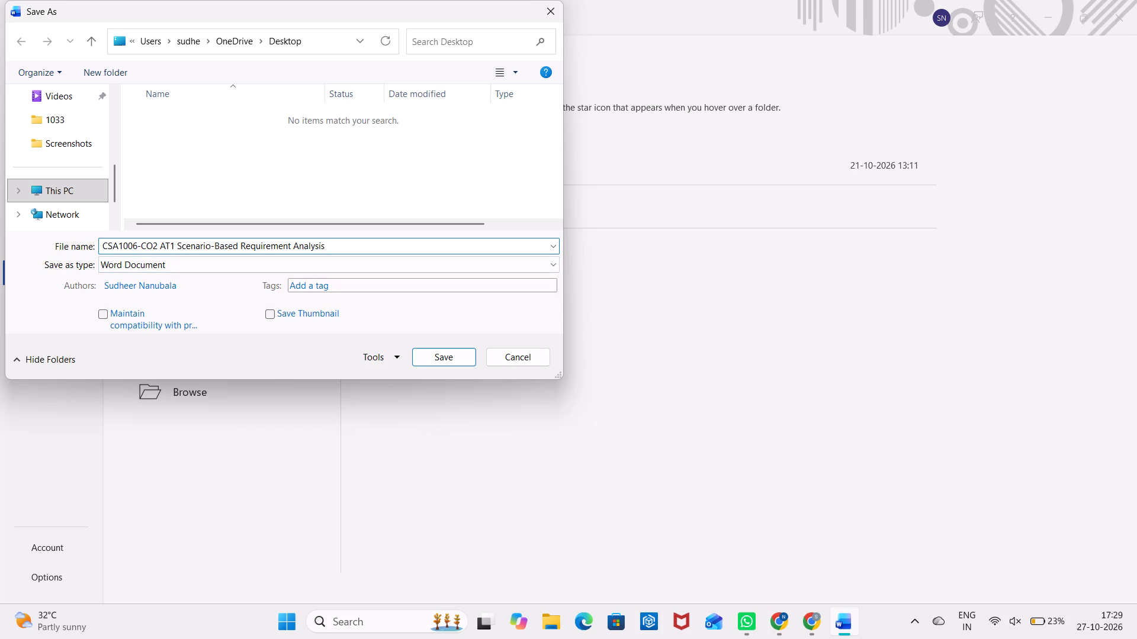
{"action": "left_click", "coordinate": [429, 360]}
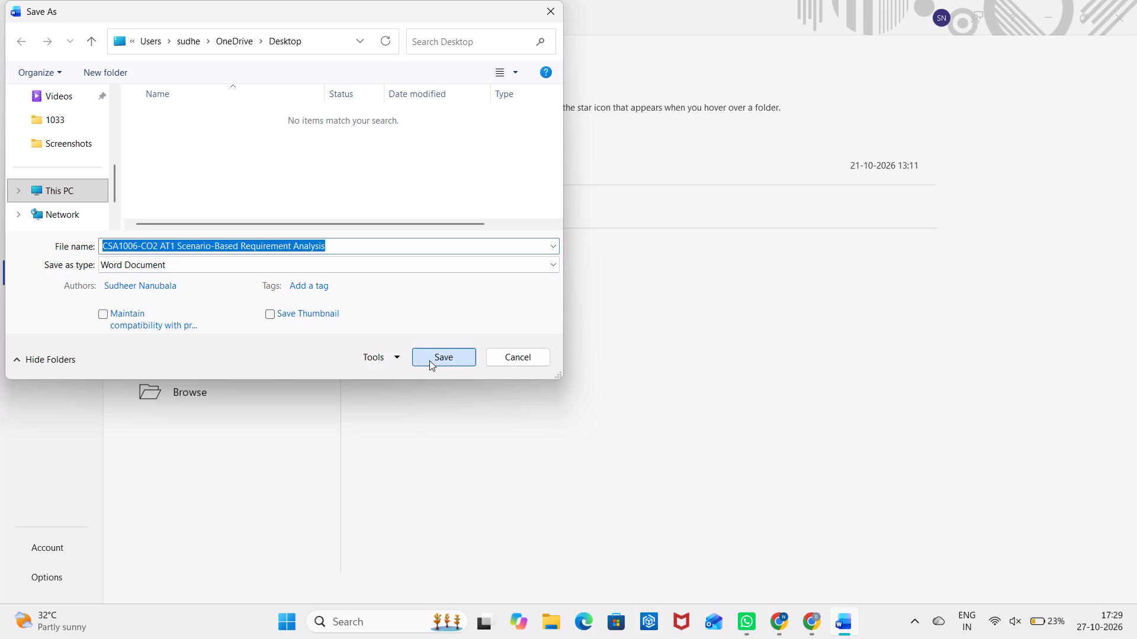
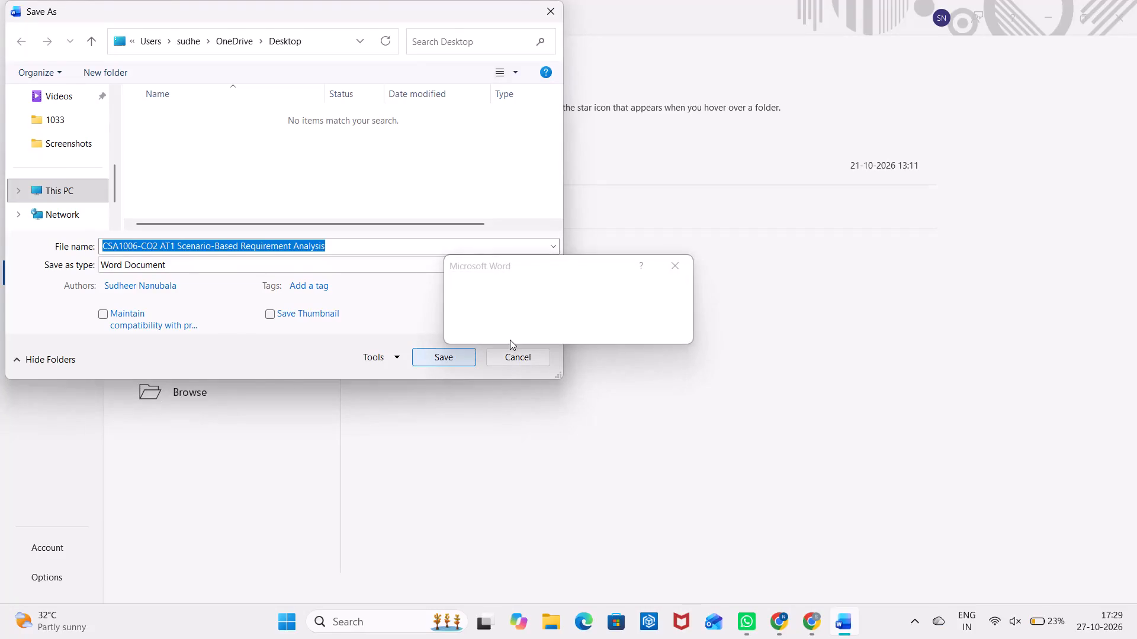
Save the document to the Desktop as a Word Document named CSA1006-CO2 AT1 Scenario-Based Requirement Analysis.
{"action": "left_click", "coordinate": [454, 354]}
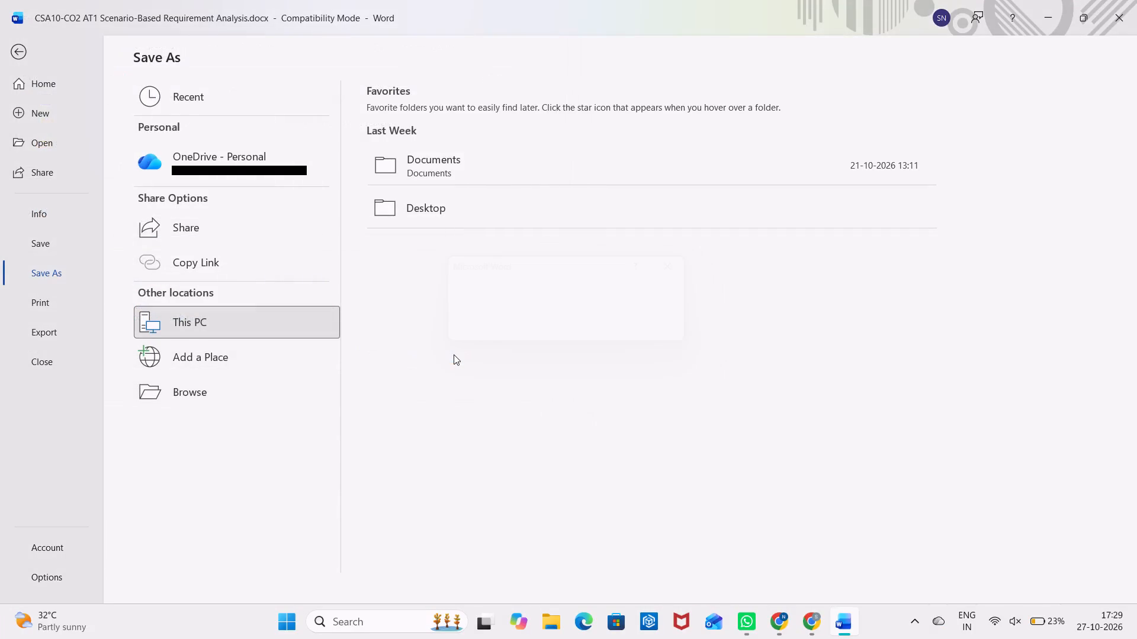
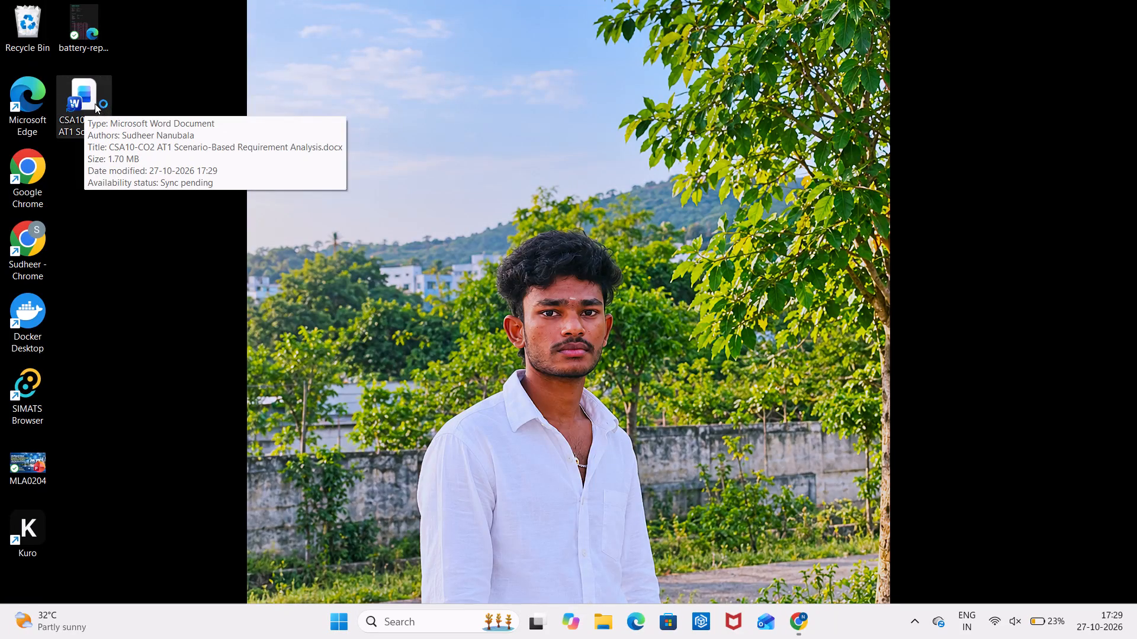
Open the CSA1006-CO2 AT1 Scenario-Based Requirement Analysis document from the Desktop in Word and turn off AutoSave.
{"action": "double_click", "coordinate": [95, 104]}
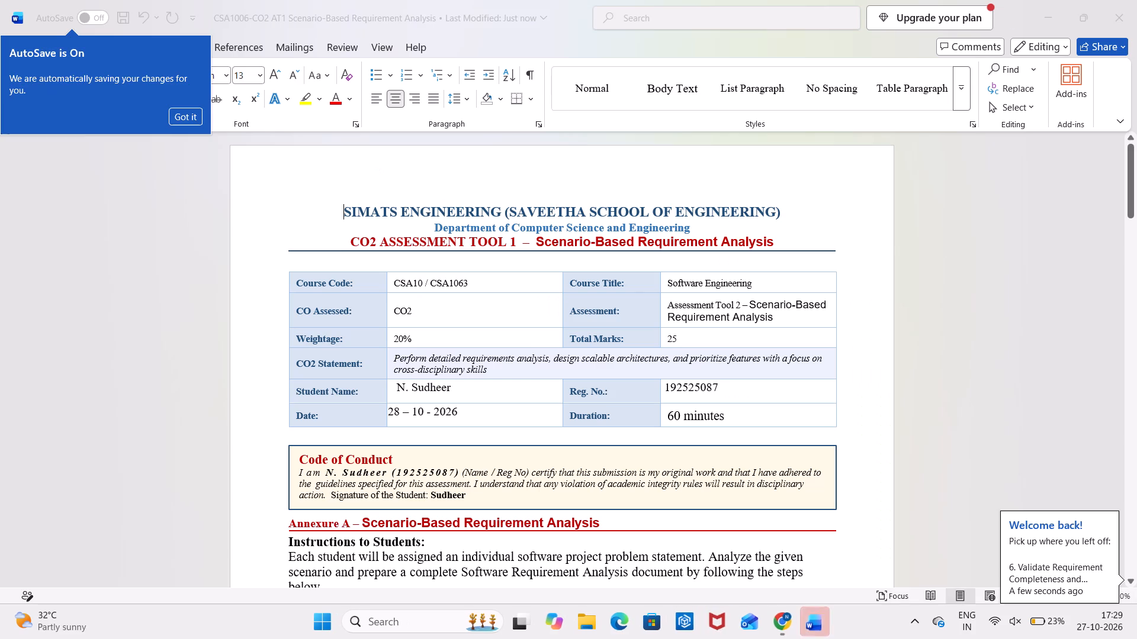
{"action": "left_click", "coordinate": [186, 115]}
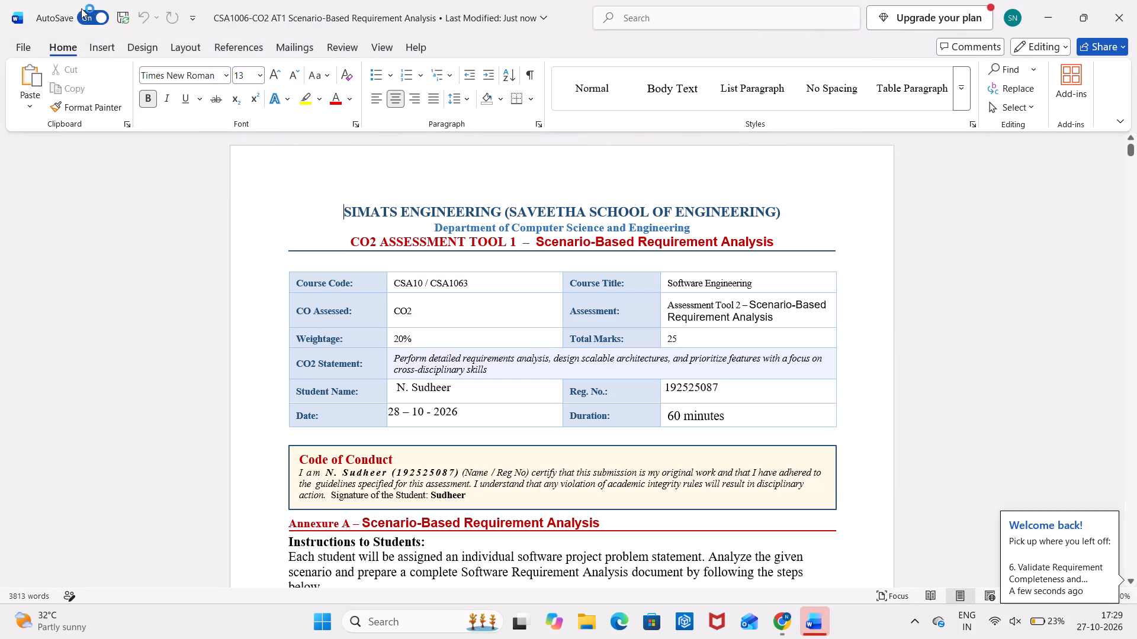
{"action": "left_click", "coordinate": [85, 12]}
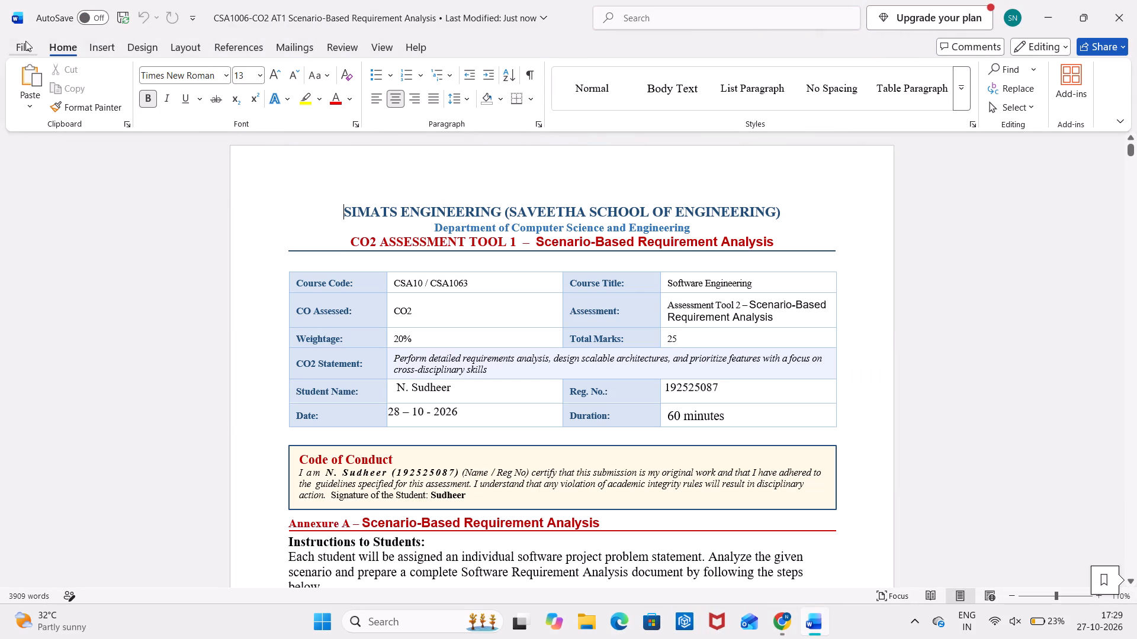
Save the assessment document and close it.
{"action": "left_click", "coordinate": [25, 41]}
{"action": "left_click", "coordinate": [35, 239]}
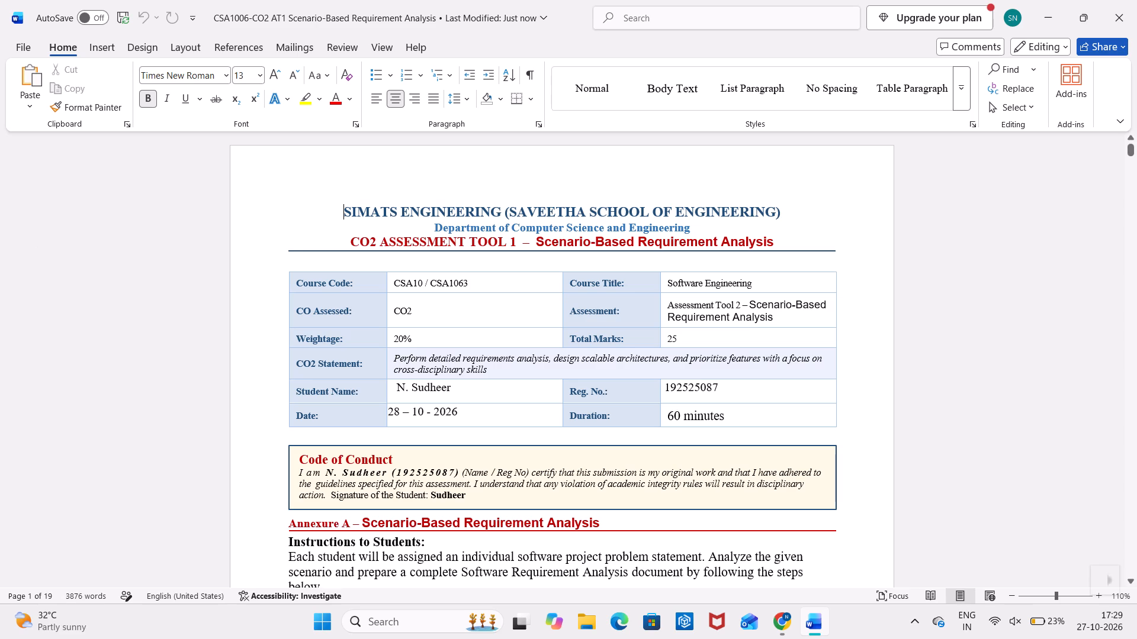
{"action": "left_click", "coordinate": [1136, 0]}
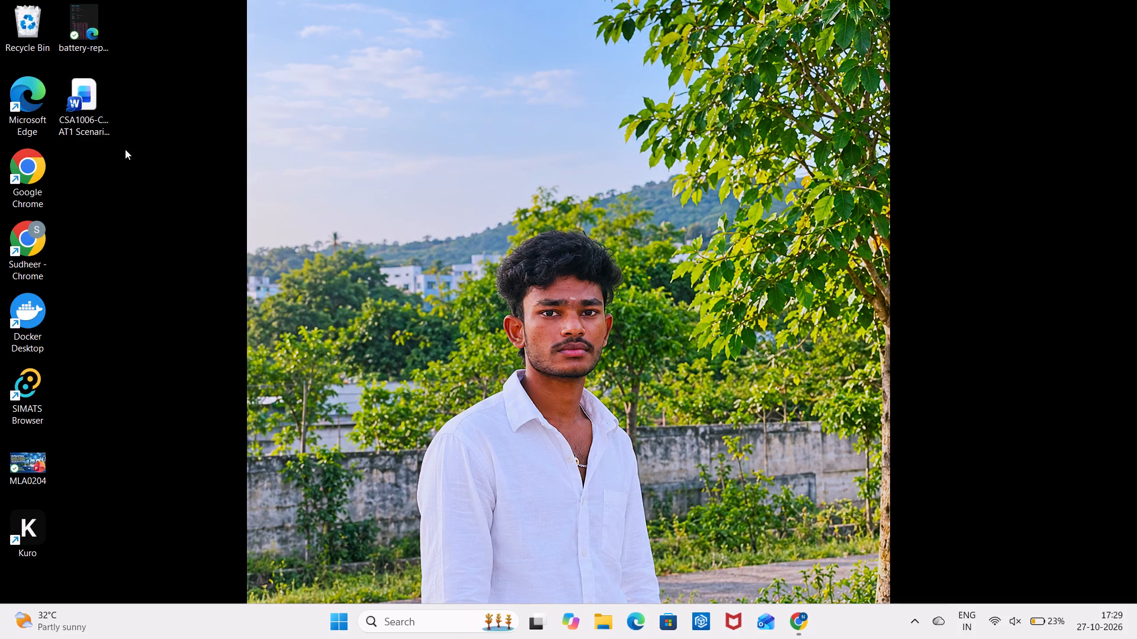
Open the saved CSA1006-CO2 AT1 document from the Desktop, review it from the title page through the closing paragraphs, and close it.
{"action": "double_click", "coordinate": [92, 105]}
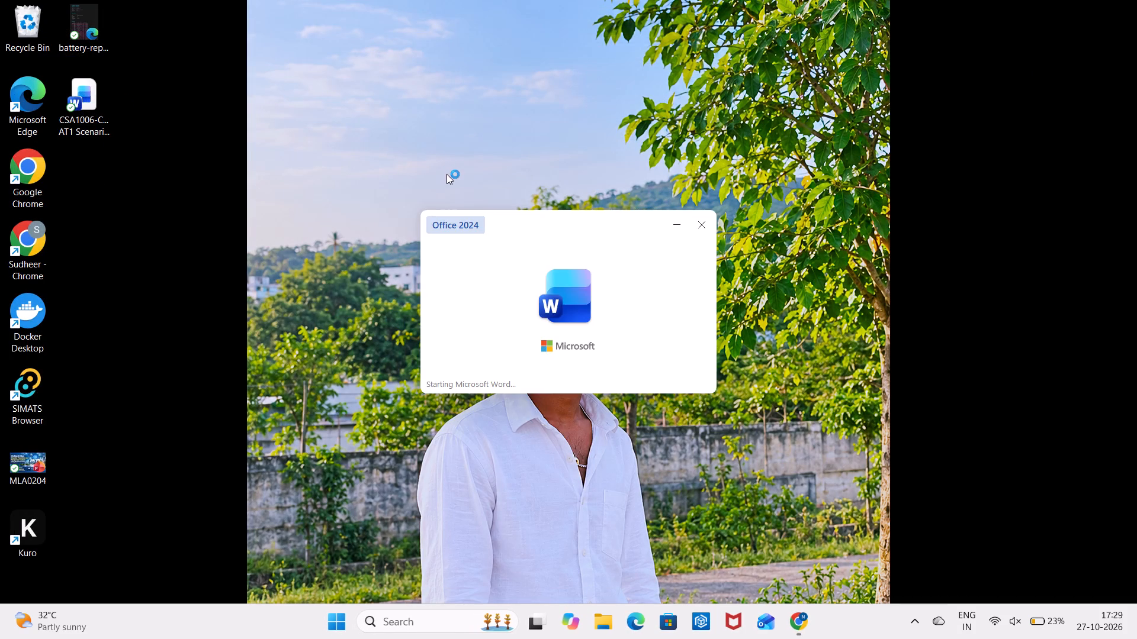
{"action": "scroll", "coordinate": [608, 272], "scroll_direction": "down", "scroll_amount": 2}
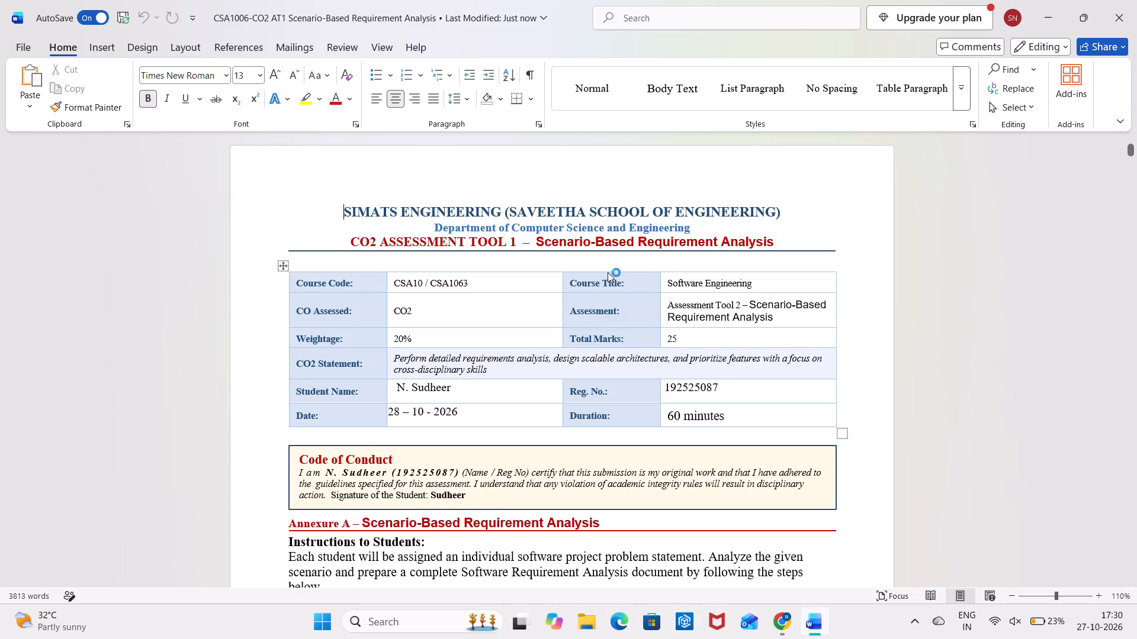
{"action": "scroll", "coordinate": [608, 272], "scroll_direction": "down", "scroll_amount": 4}
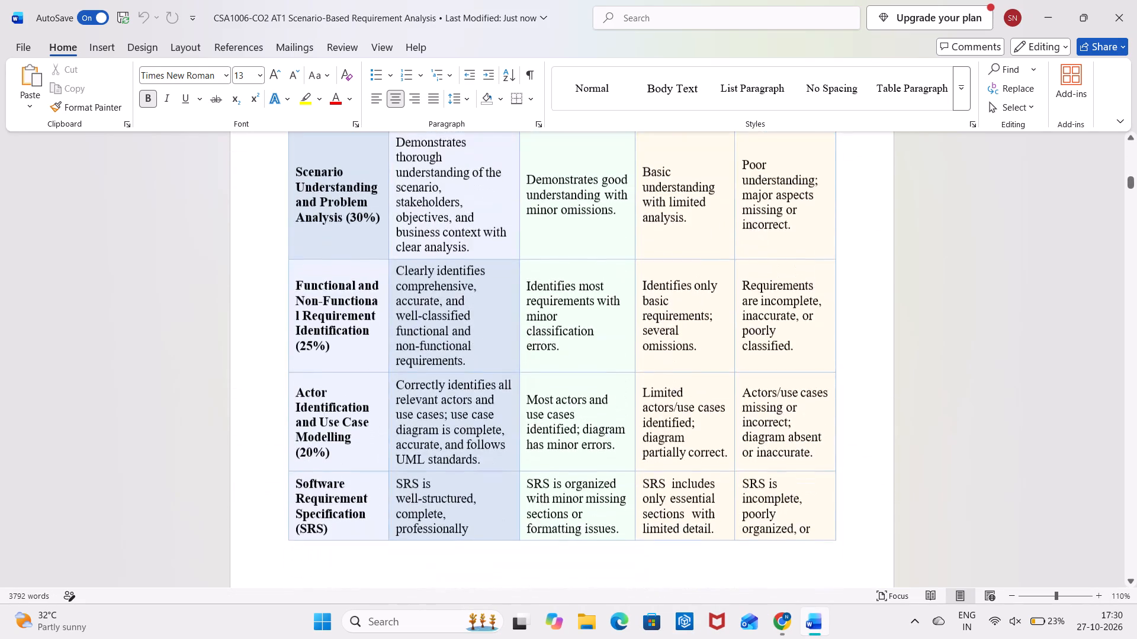
{"action": "scroll", "coordinate": [608, 272], "scroll_direction": "down", "scroll_amount": 3}
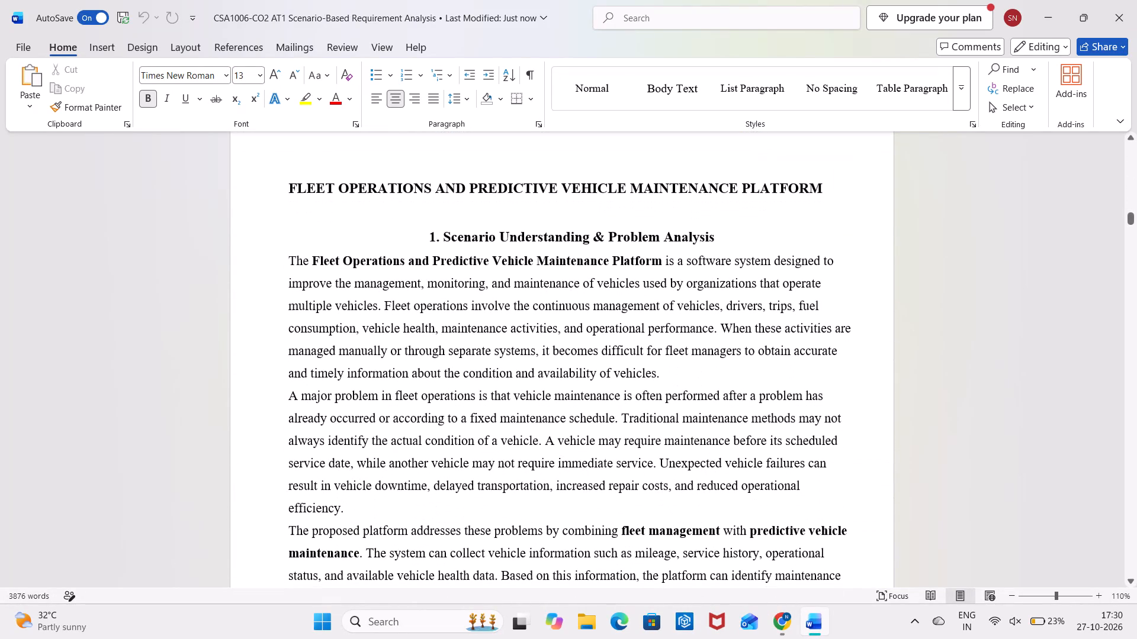
{"action": "scroll", "coordinate": [608, 272], "scroll_direction": "down", "scroll_amount": 8}
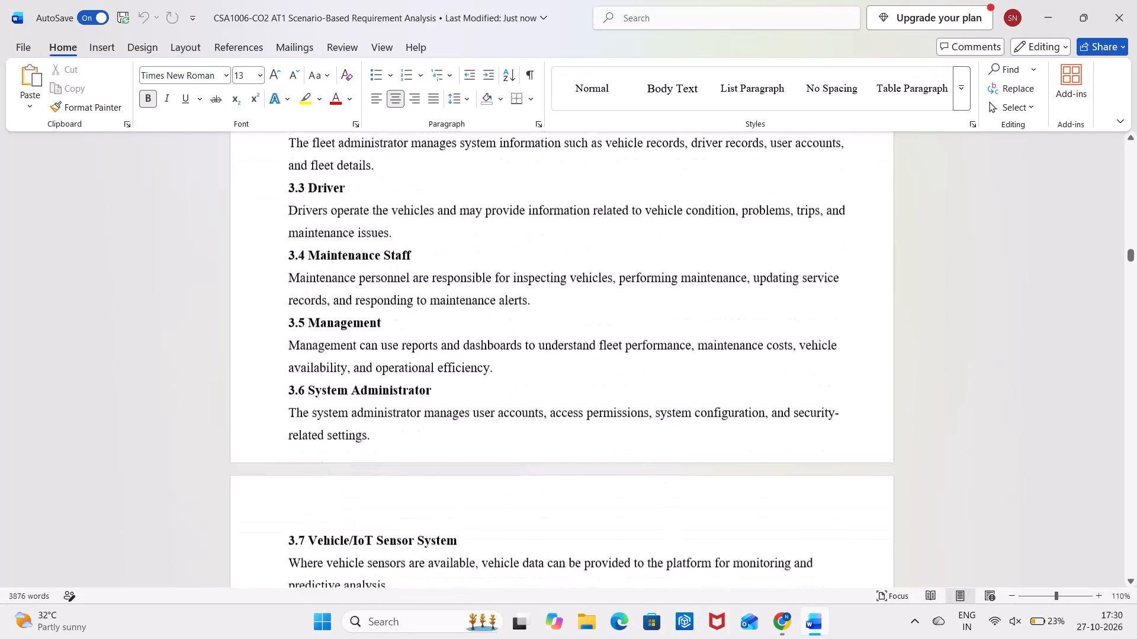
{"action": "scroll", "coordinate": [608, 272], "scroll_direction": "down", "scroll_amount": 3}
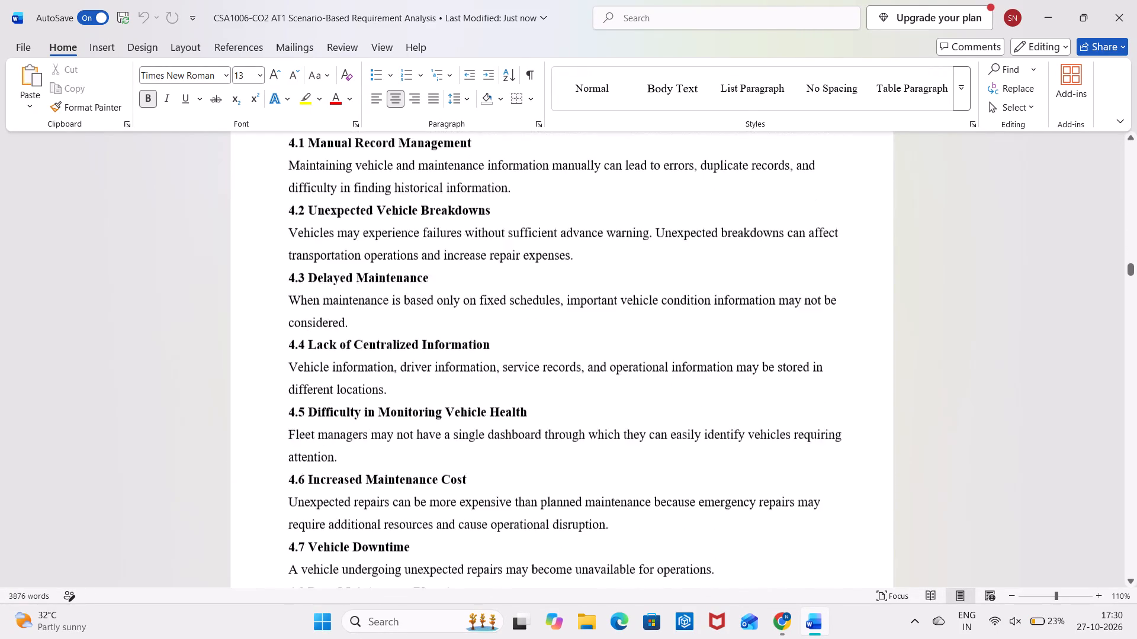
{"action": "scroll", "coordinate": [608, 272], "scroll_direction": "down", "scroll_amount": 10}
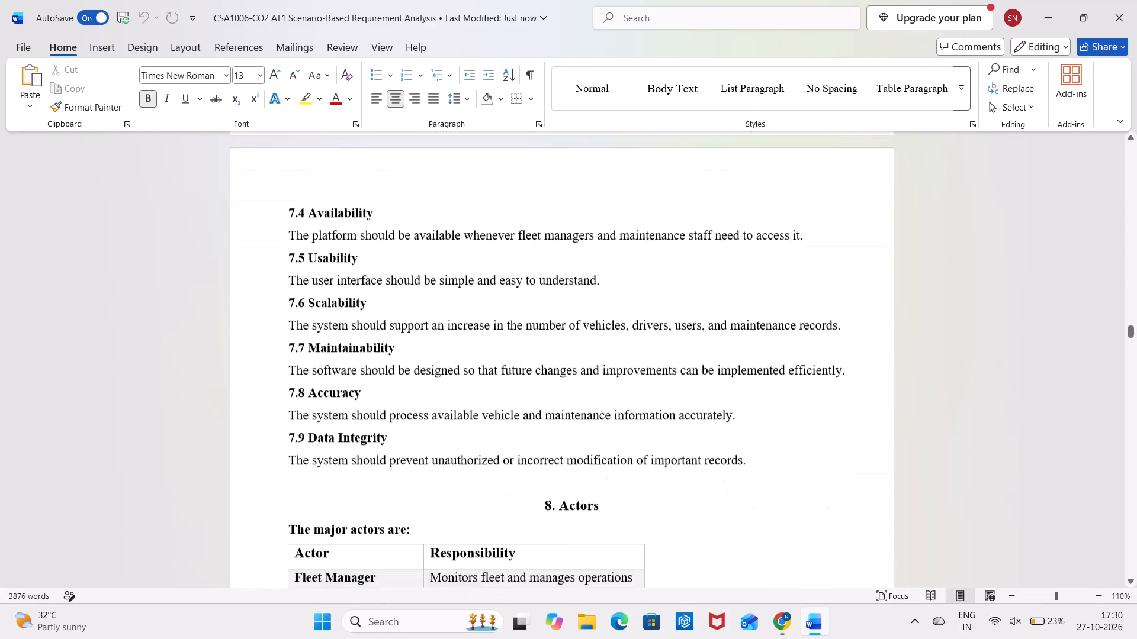
{"action": "scroll", "coordinate": [608, 272], "scroll_direction": "down", "scroll_amount": 4}
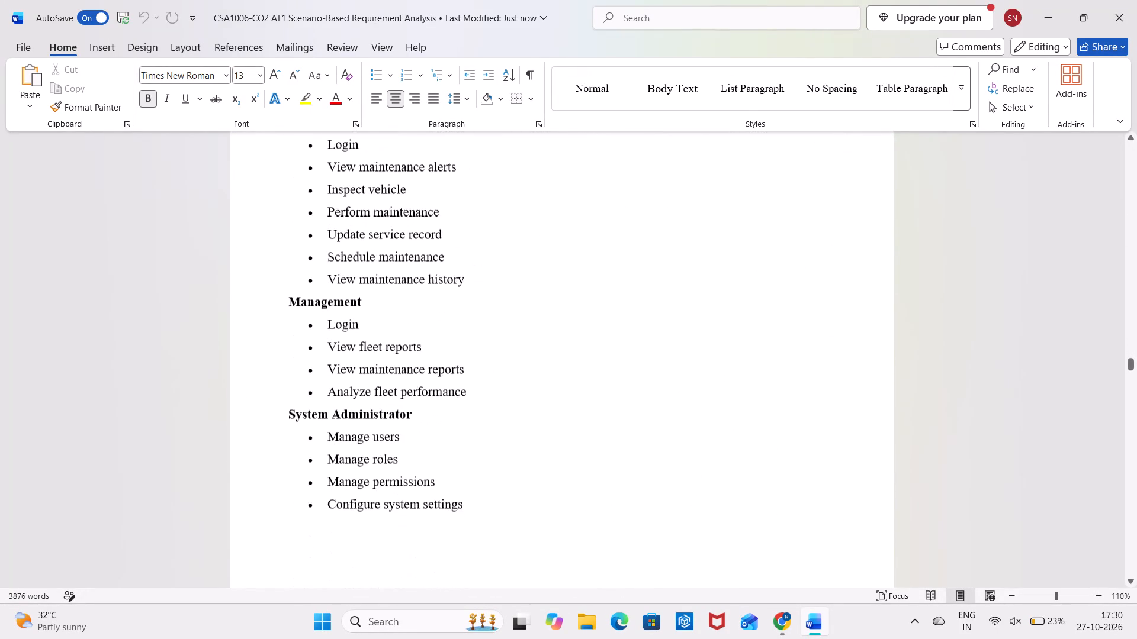
{"action": "scroll", "coordinate": [608, 272], "scroll_direction": "down", "scroll_amount": 2}
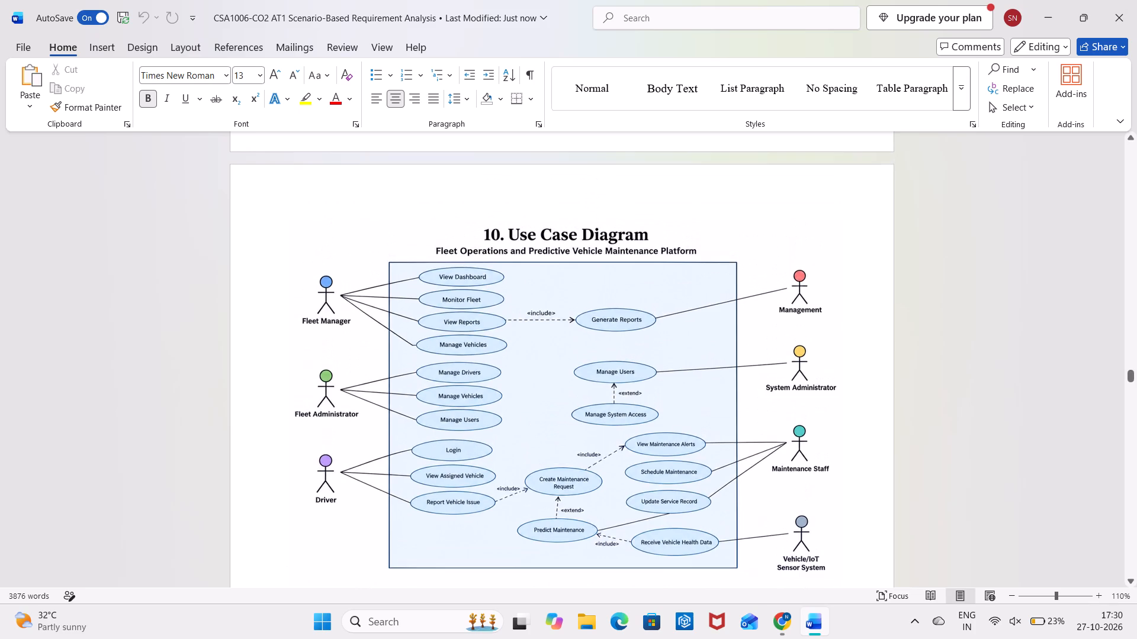
{"action": "scroll", "coordinate": [618, 322], "scroll_direction": "down", "scroll_amount": 3}
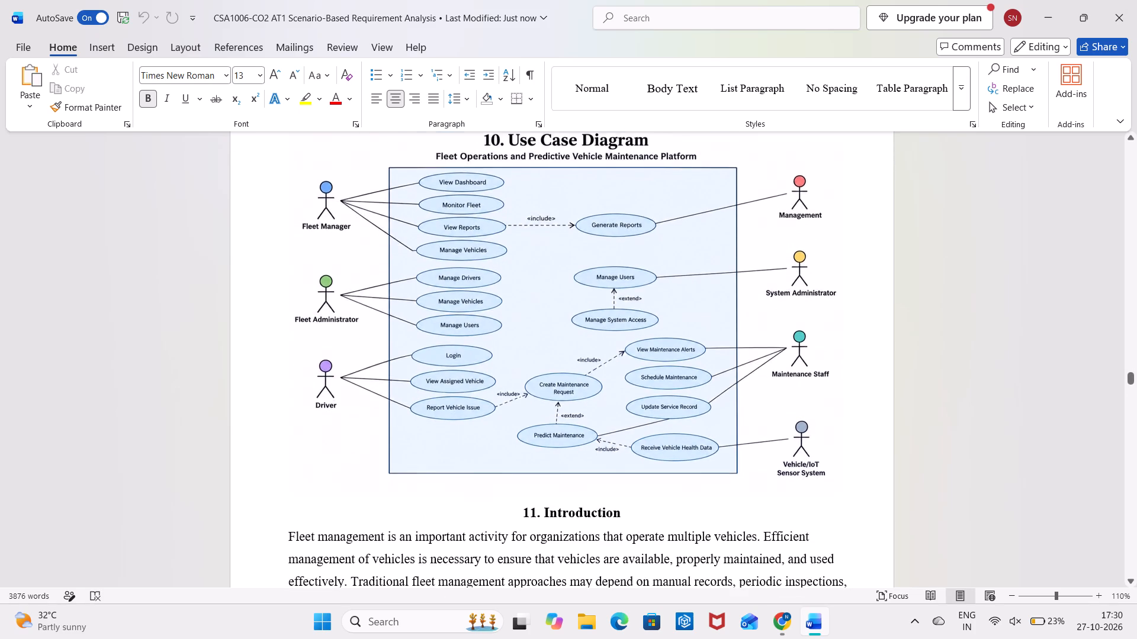
{"action": "scroll", "coordinate": [618, 322], "scroll_direction": "down", "scroll_amount": 16}
{"action": "scroll", "coordinate": [618, 322], "scroll_direction": "down", "scroll_amount": 11}
{"action": "scroll", "coordinate": [1136, 0], "scroll_direction": "down", "scroll_amount": 4}
{"action": "left_click", "coordinate": [1136, 0]}
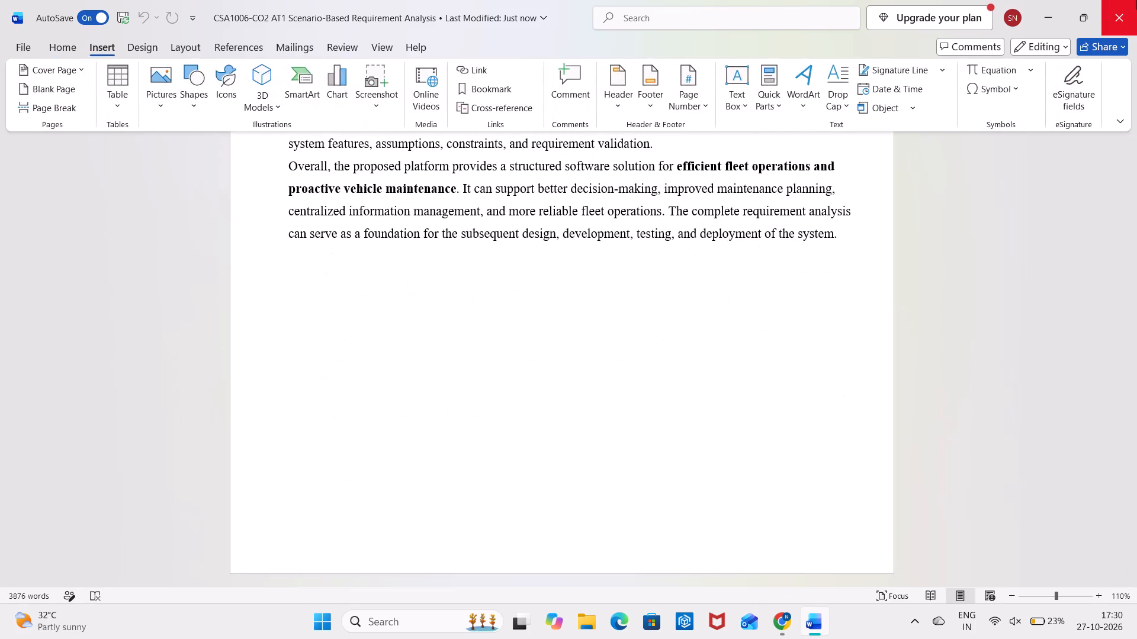
{"action": "key", "text": "alt+F4"}
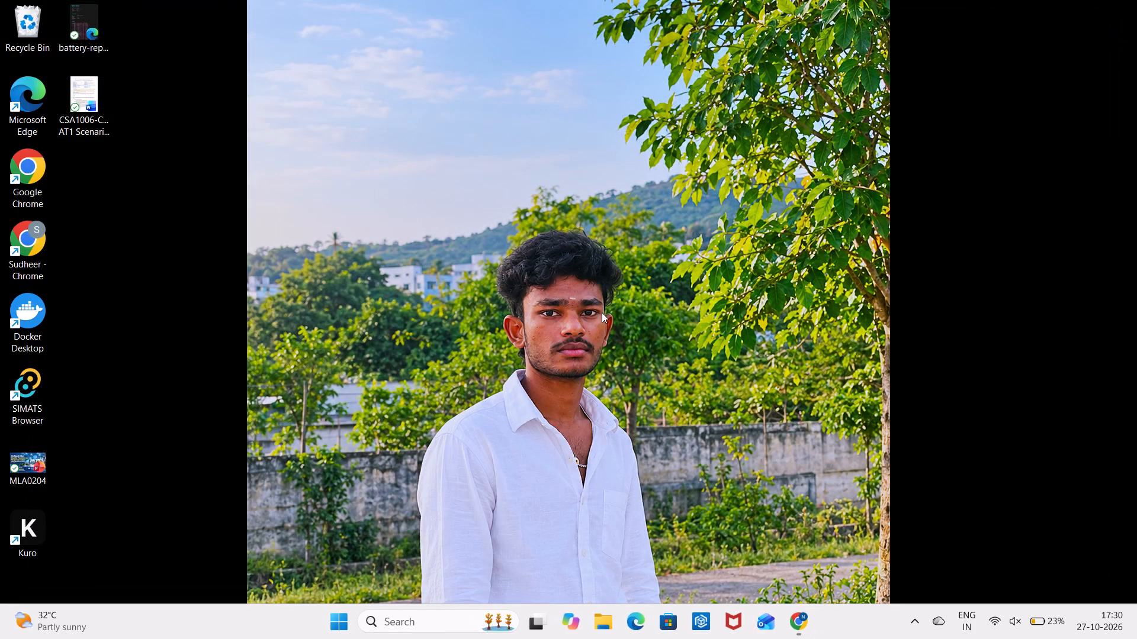
Close the Chrome window showing the CSA1006-MS2 Sep 2026 SLOT A Classroom page and return to the desktop.
{"action": "key", "text": "alt+F4"}
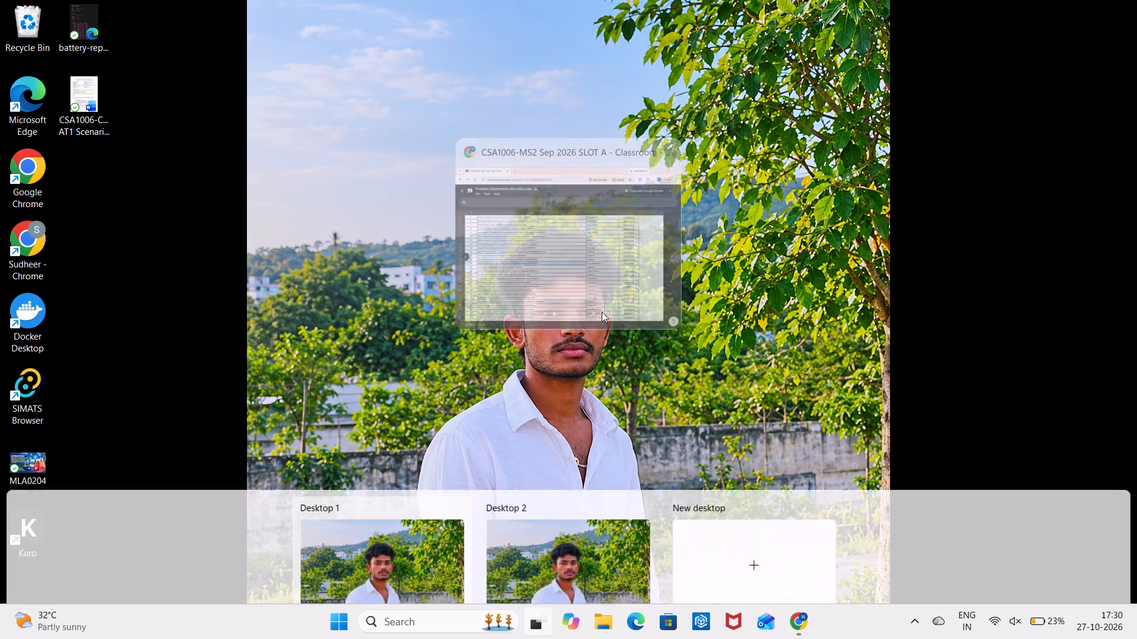
{"action": "left_click", "coordinate": [659, 151]}
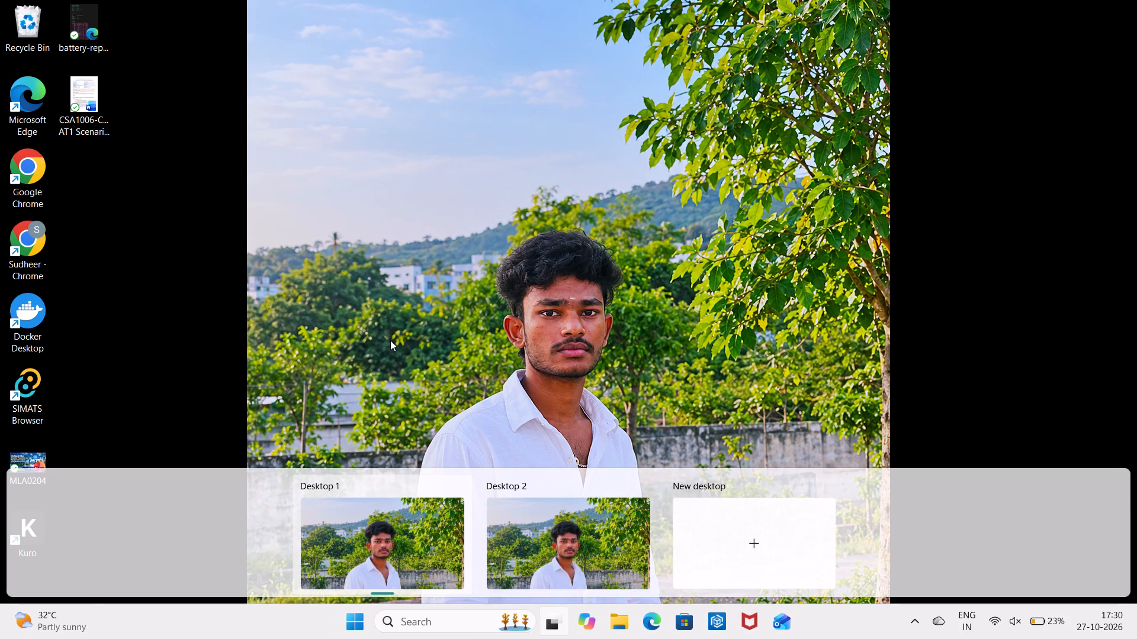
{"action": "left_click", "coordinate": [390, 340]}
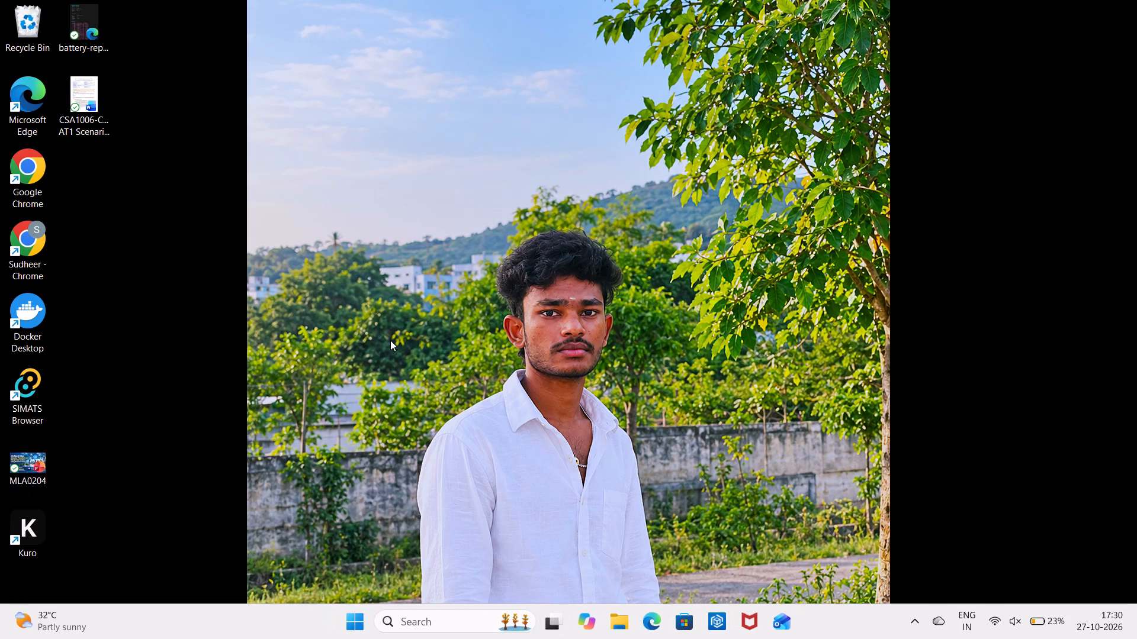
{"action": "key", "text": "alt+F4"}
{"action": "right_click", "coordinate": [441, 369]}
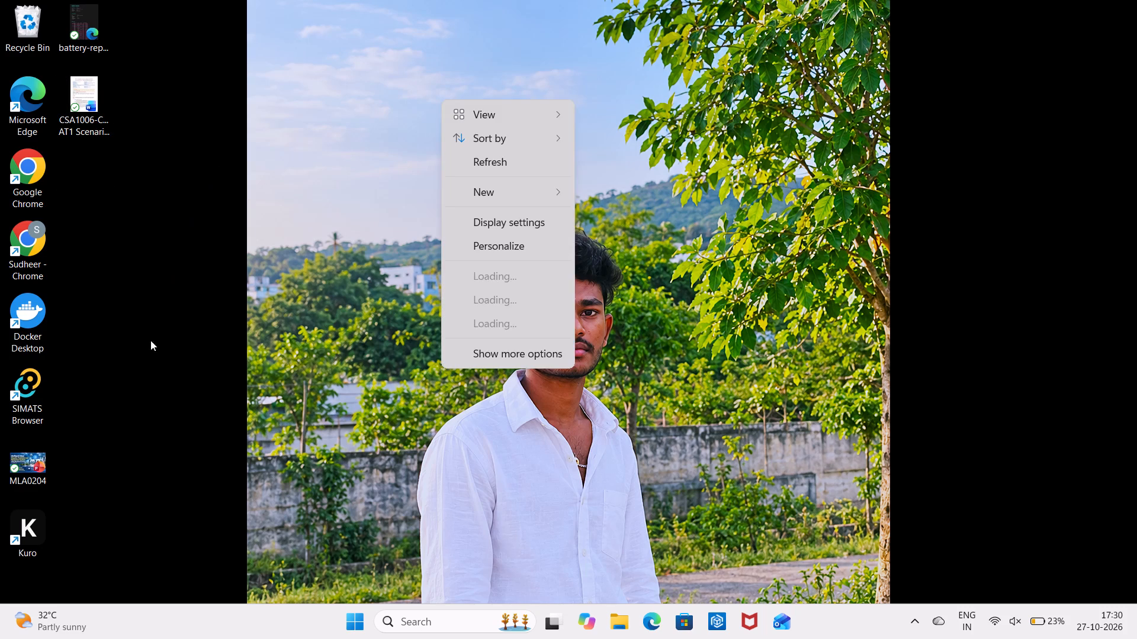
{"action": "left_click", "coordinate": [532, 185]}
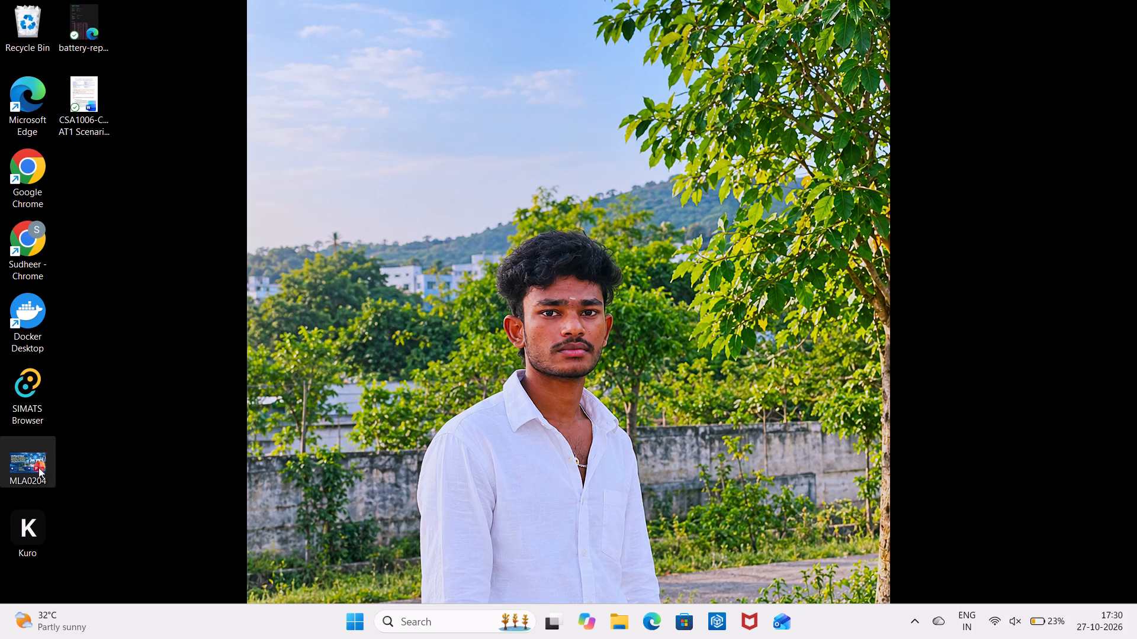
Launch Kuro from its desktop shortcut.
{"action": "left_click", "coordinate": [34, 517]}
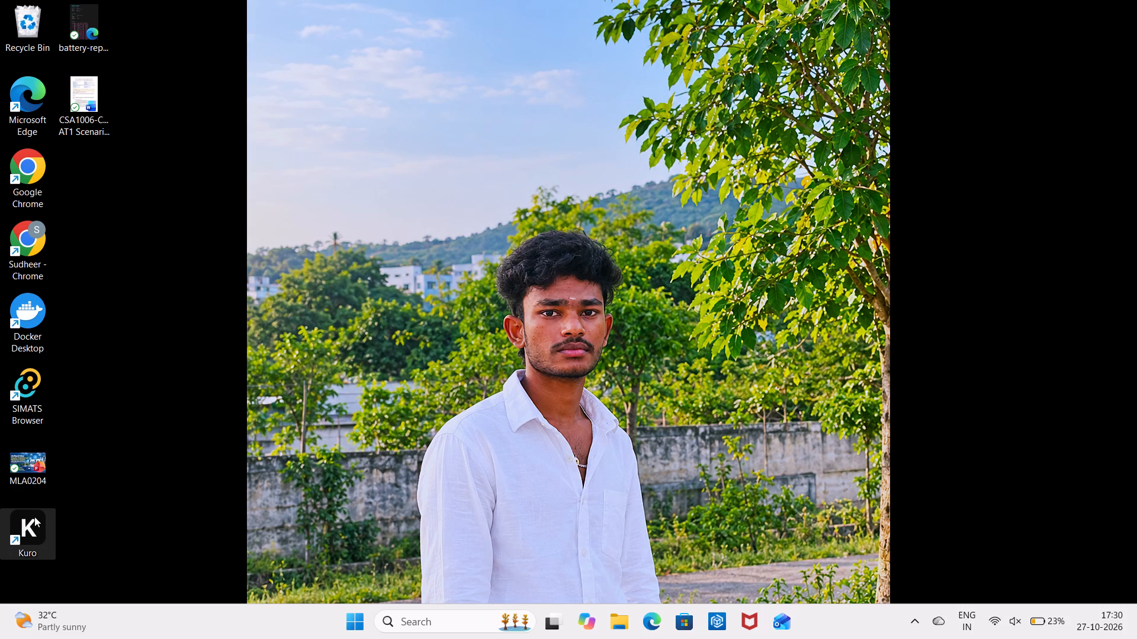
{"action": "double_click", "coordinate": [34, 517]}
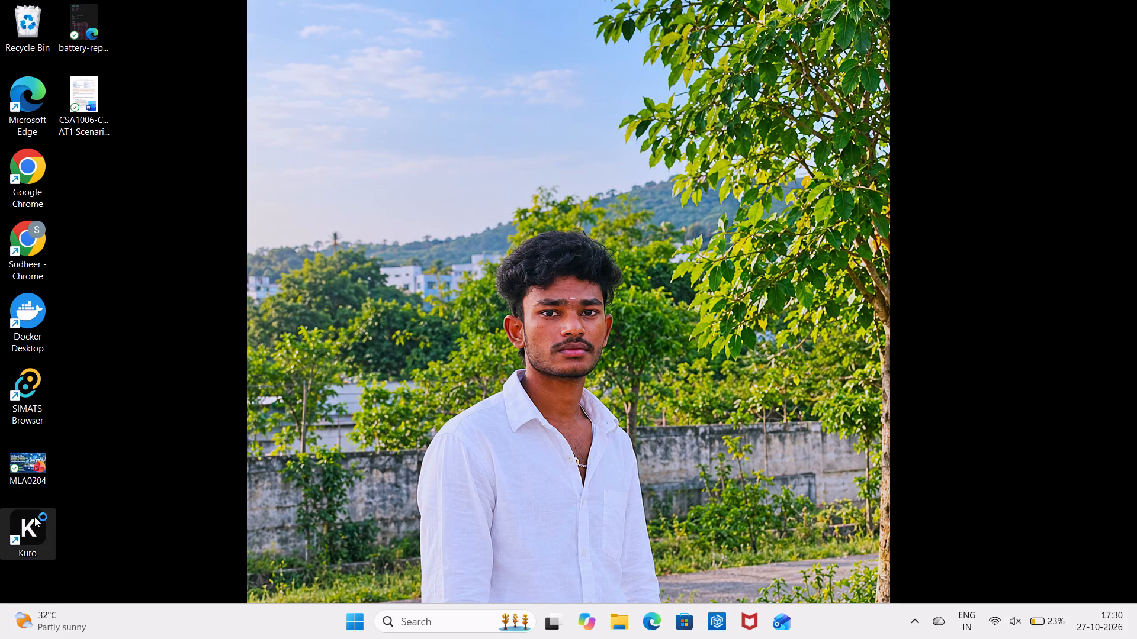